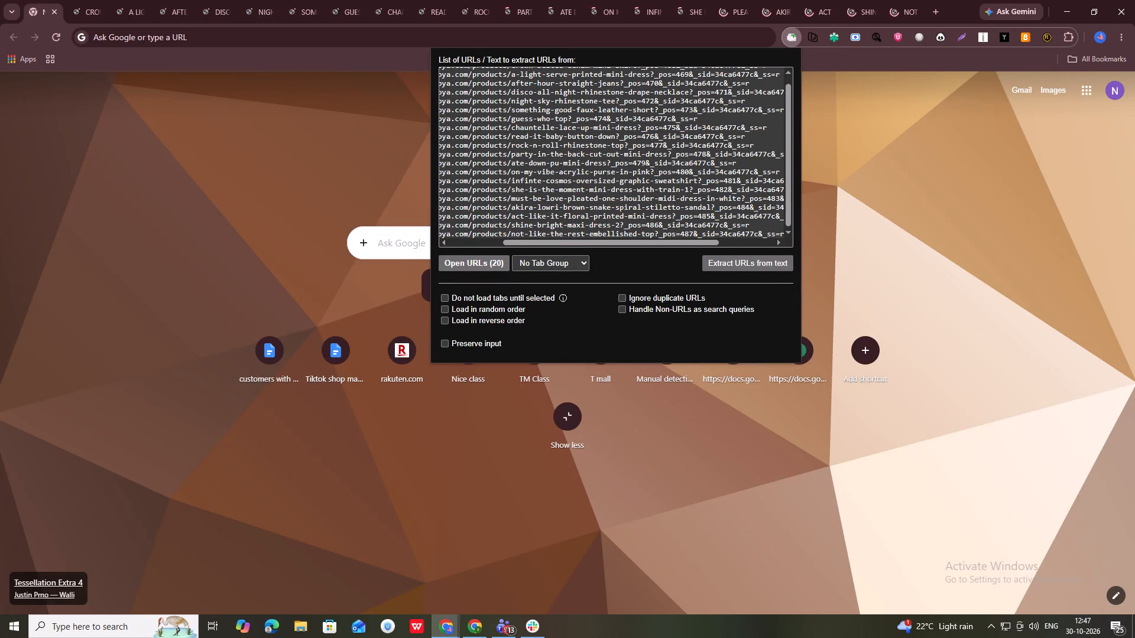
Dismiss the URL list popup and close the blank new tab.
left_click(359, 113)
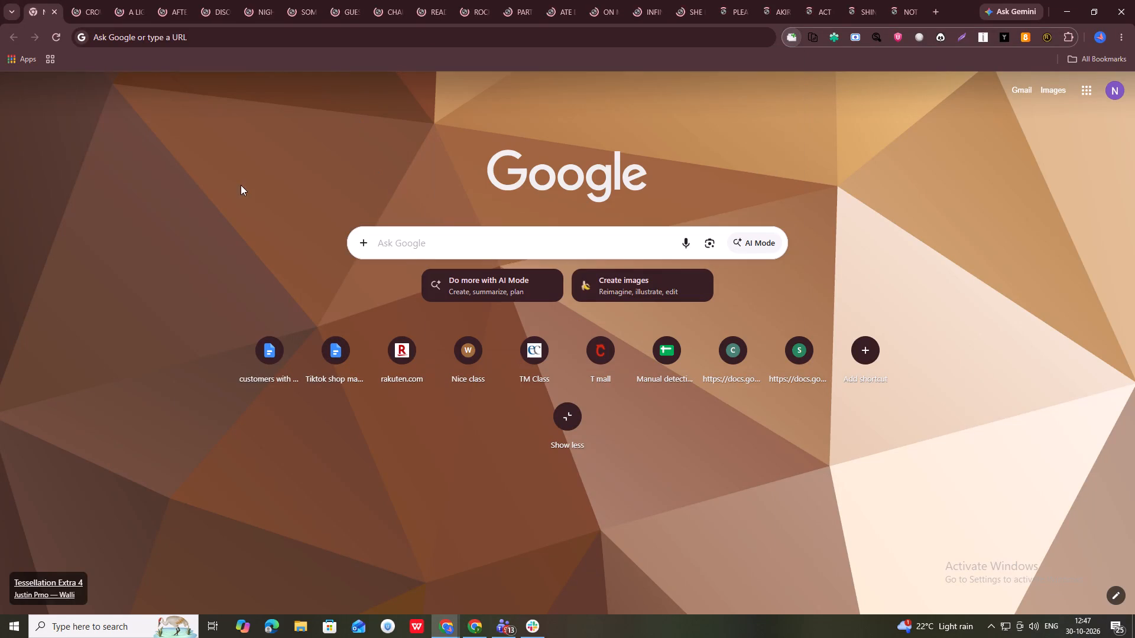
middle_click(44, 0)
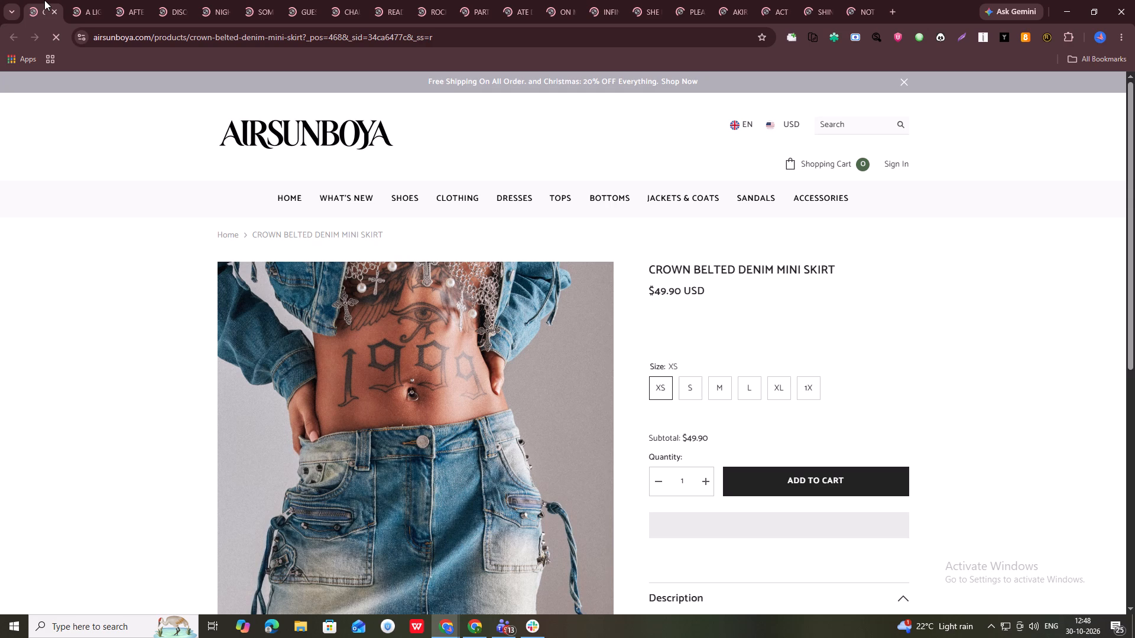
Search the crown belted denim mini skirt page for "al".
scroll(257, 231, "down", 2)
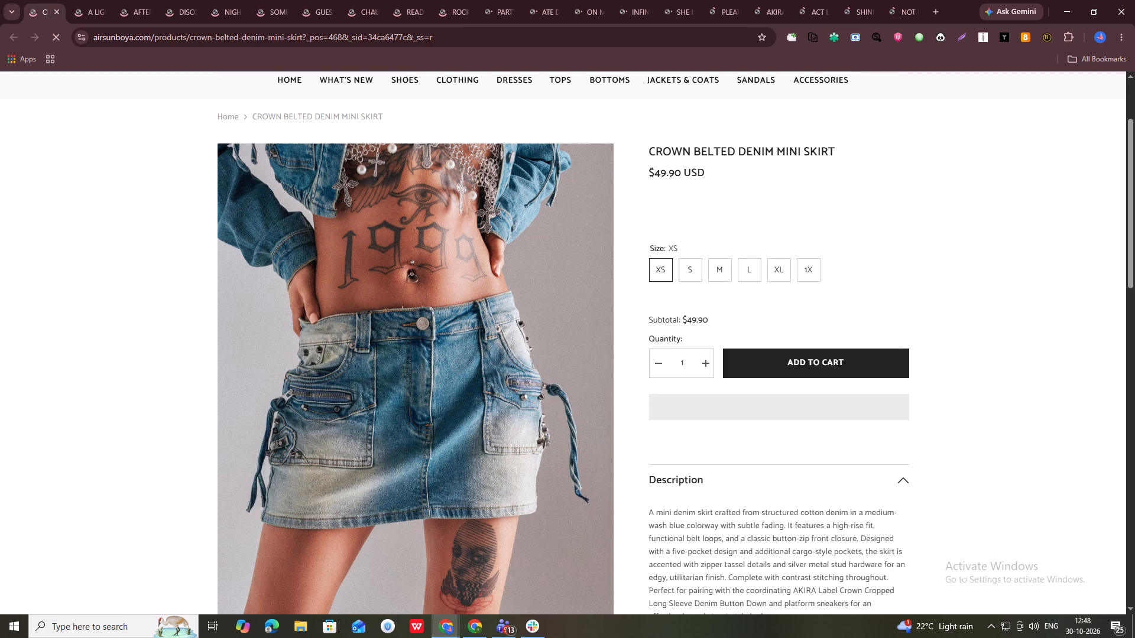
key("ctrl+f")
type("al")
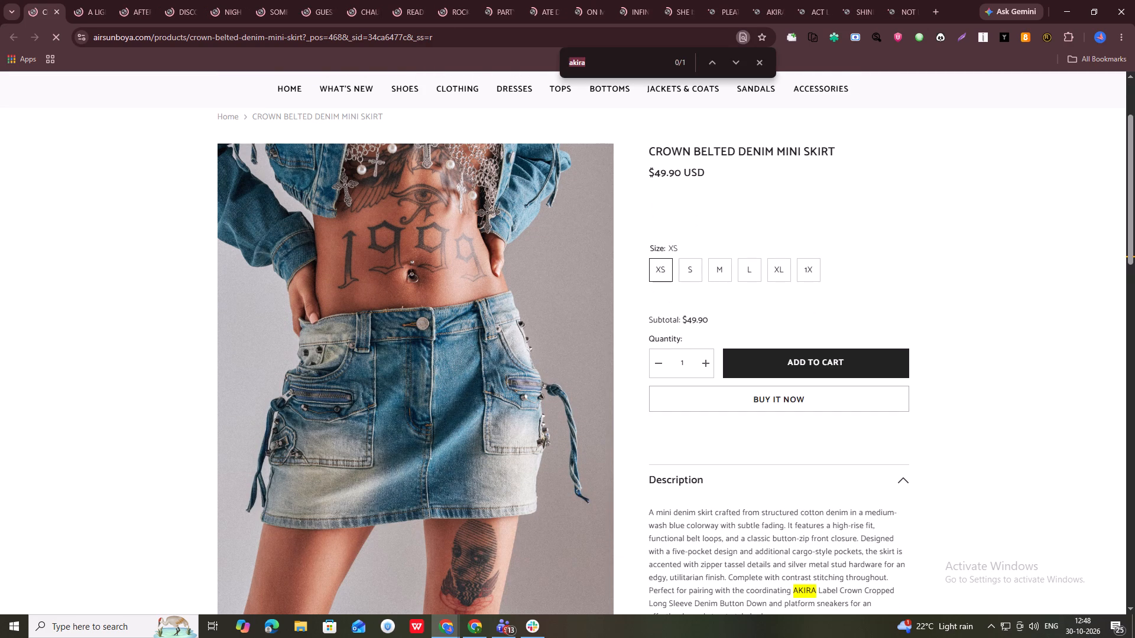
Copy the skirt's base page URL into Links cell C78733 of the Manual Detection Records spreadsheet.
key("ctrl+l")
key("ctrl+c")
key("ctrl+c")
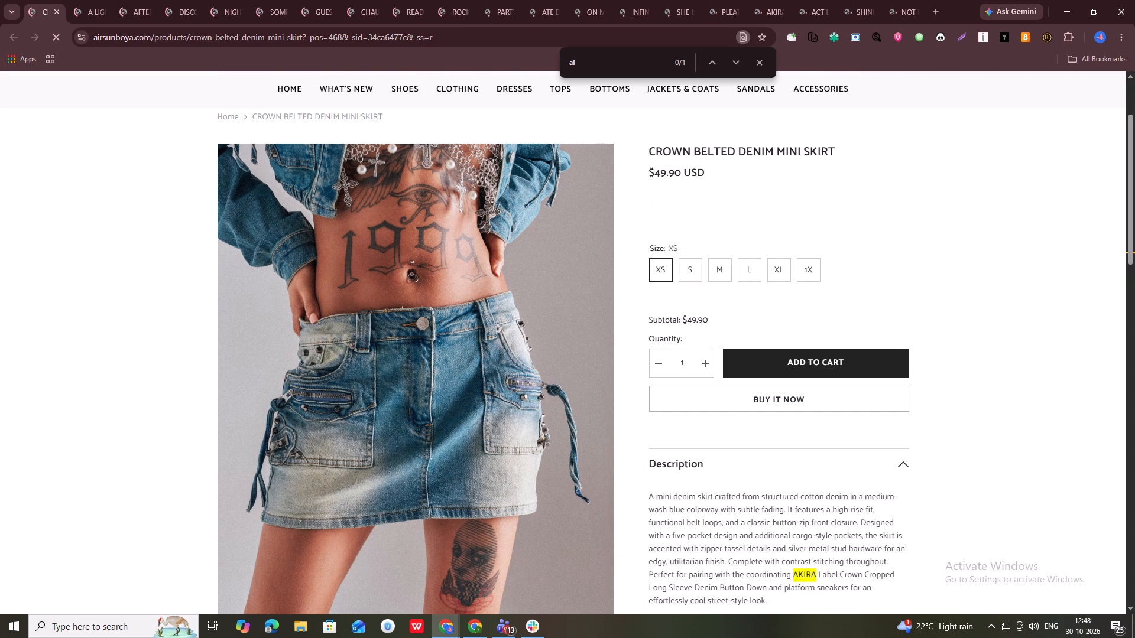
key("alt+Tab")
key("Down")
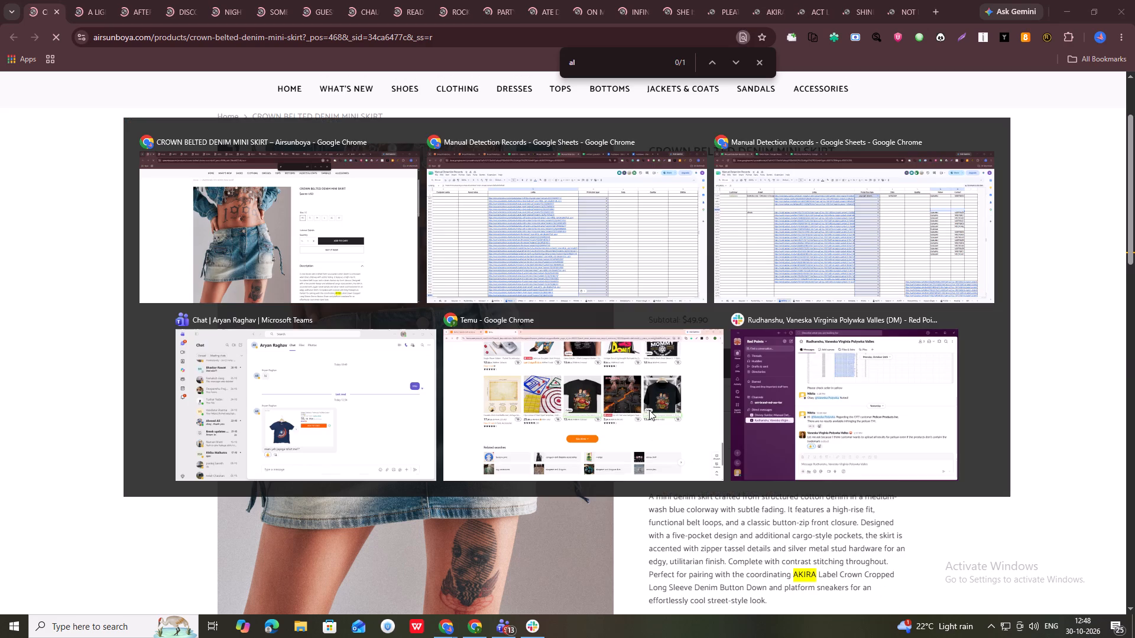
key("ctrl+v")
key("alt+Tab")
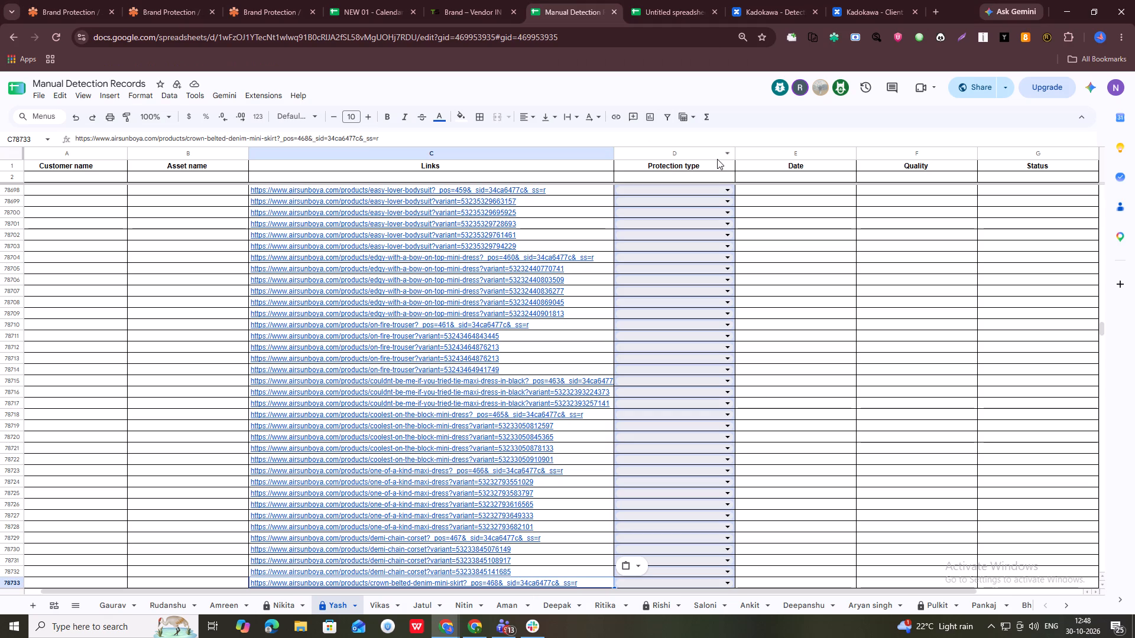
scroll(539, 389, "down", 1)
left_click(581, 538)
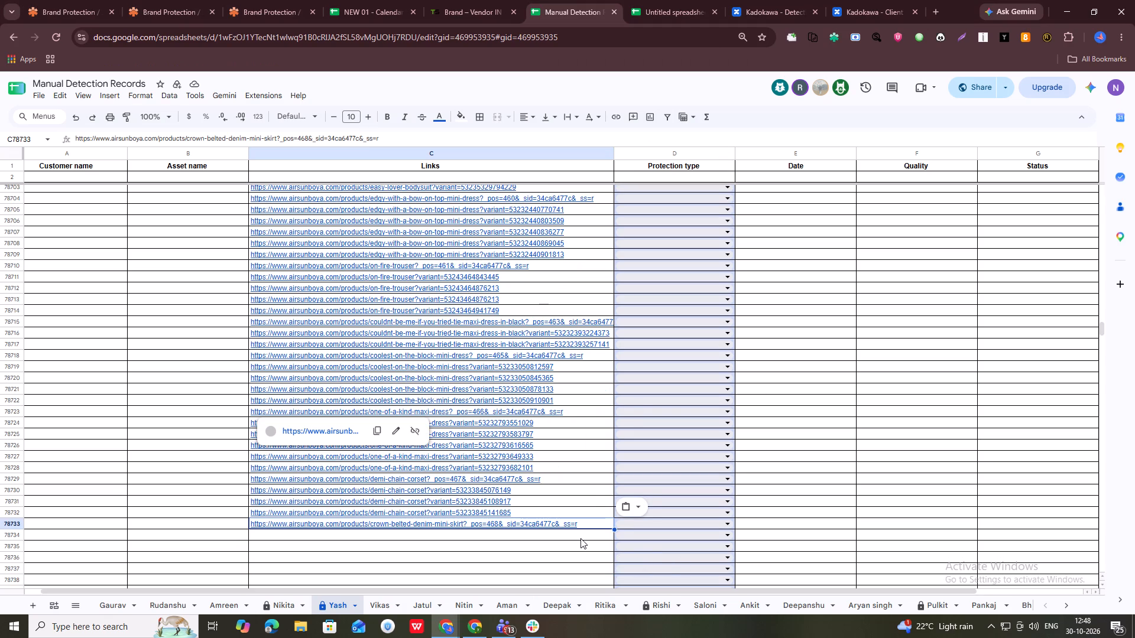
key("ctrl+v")
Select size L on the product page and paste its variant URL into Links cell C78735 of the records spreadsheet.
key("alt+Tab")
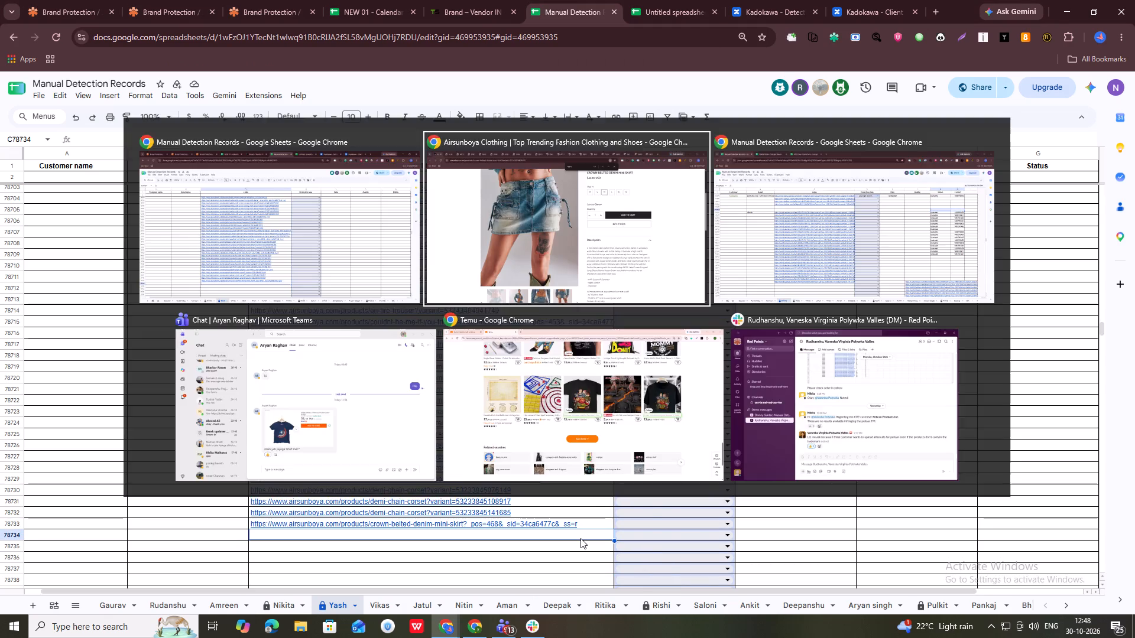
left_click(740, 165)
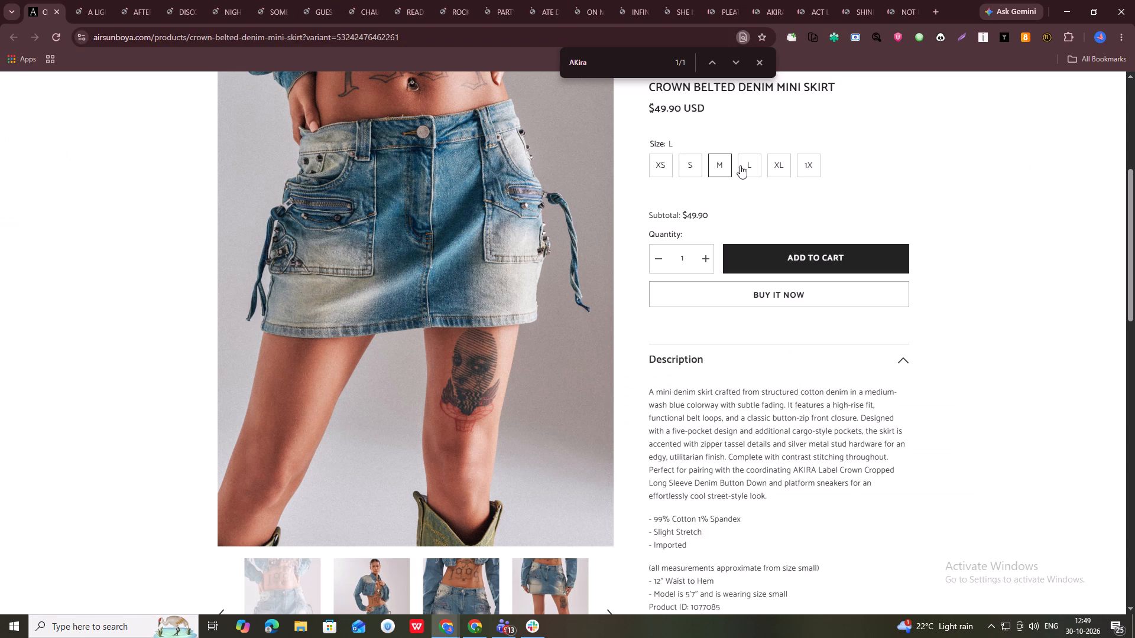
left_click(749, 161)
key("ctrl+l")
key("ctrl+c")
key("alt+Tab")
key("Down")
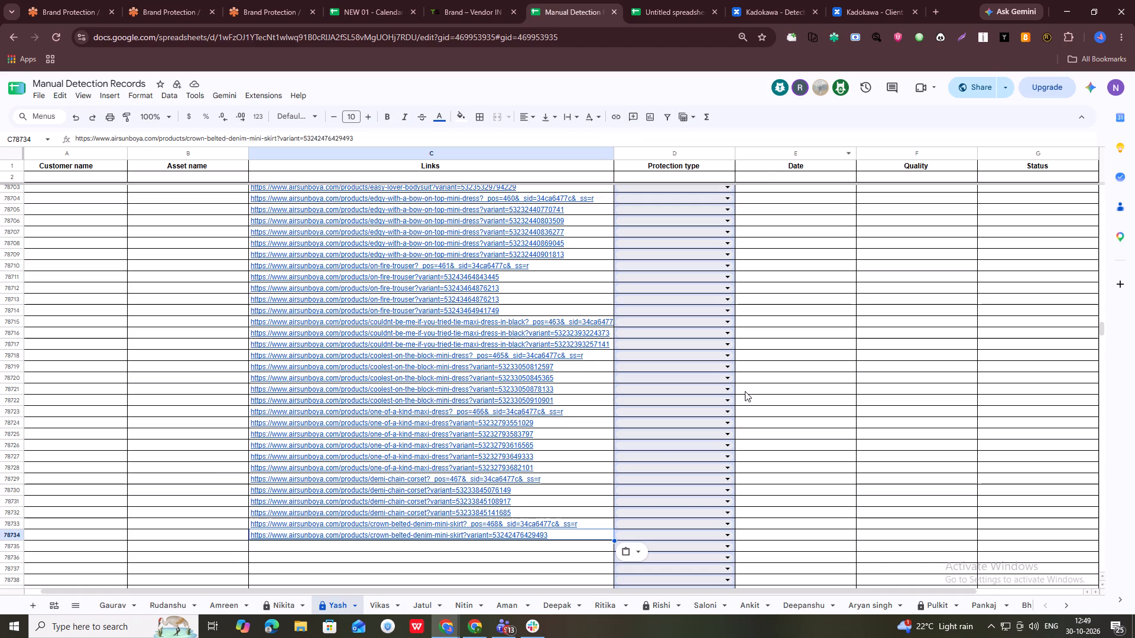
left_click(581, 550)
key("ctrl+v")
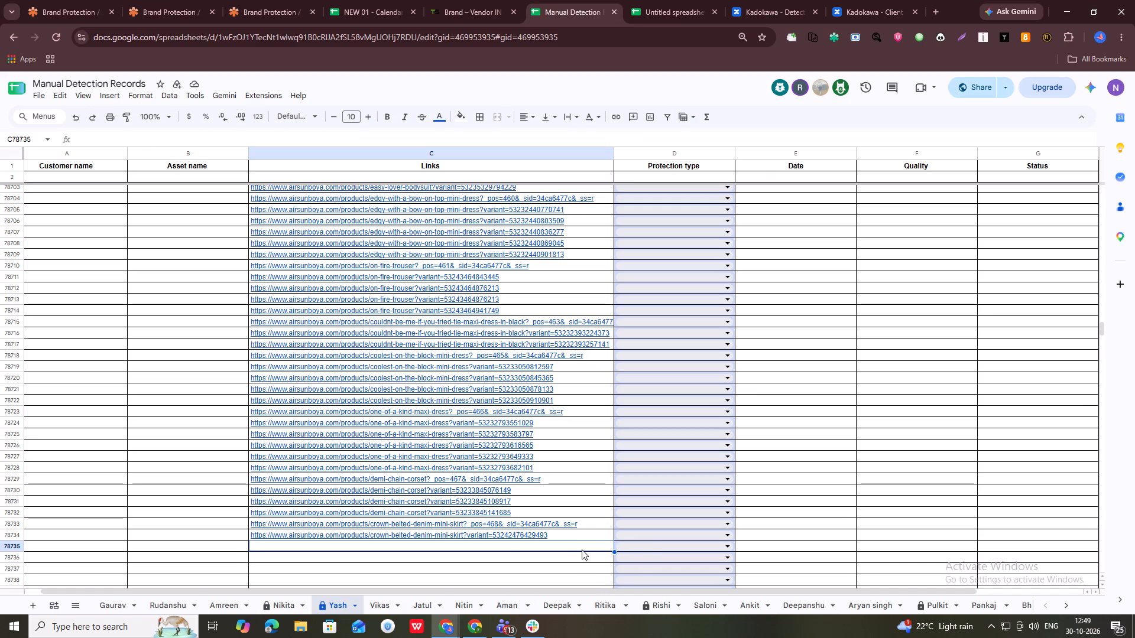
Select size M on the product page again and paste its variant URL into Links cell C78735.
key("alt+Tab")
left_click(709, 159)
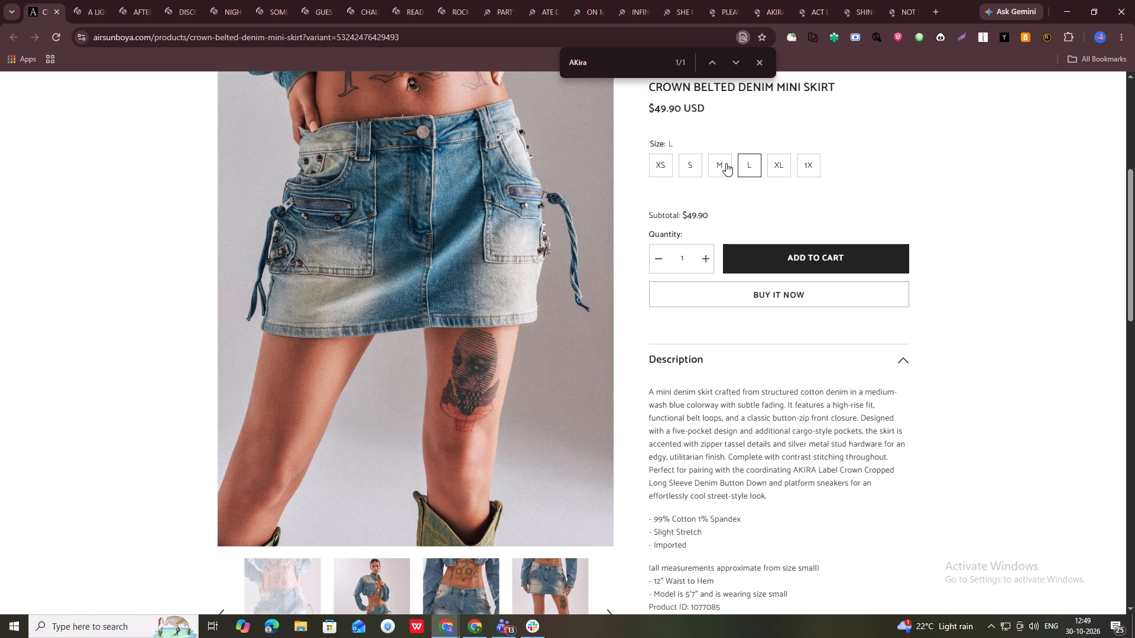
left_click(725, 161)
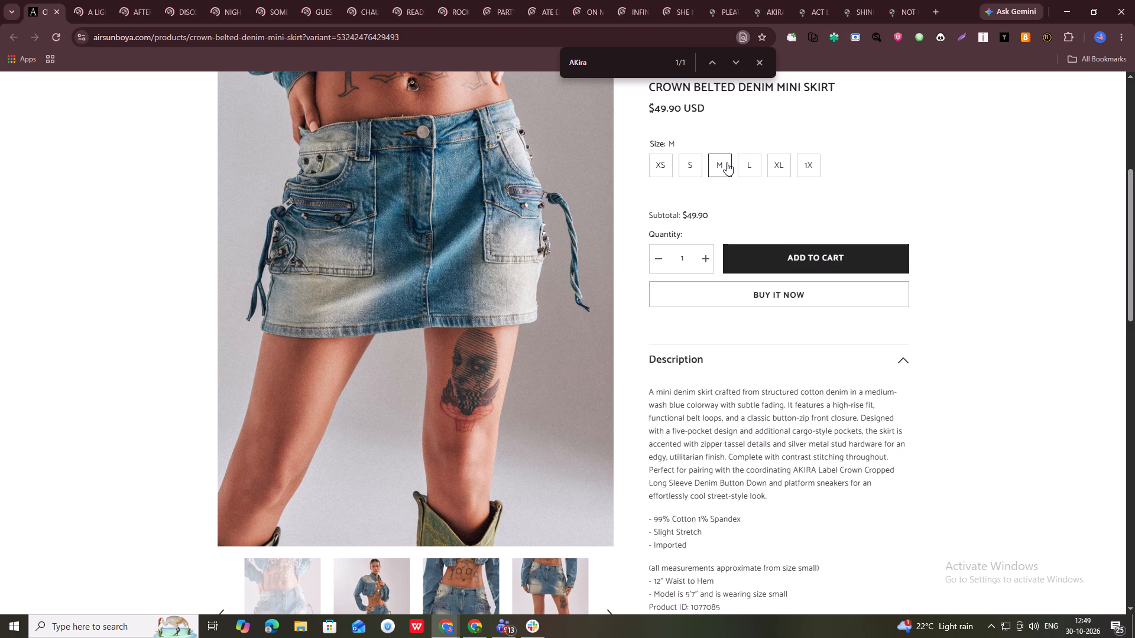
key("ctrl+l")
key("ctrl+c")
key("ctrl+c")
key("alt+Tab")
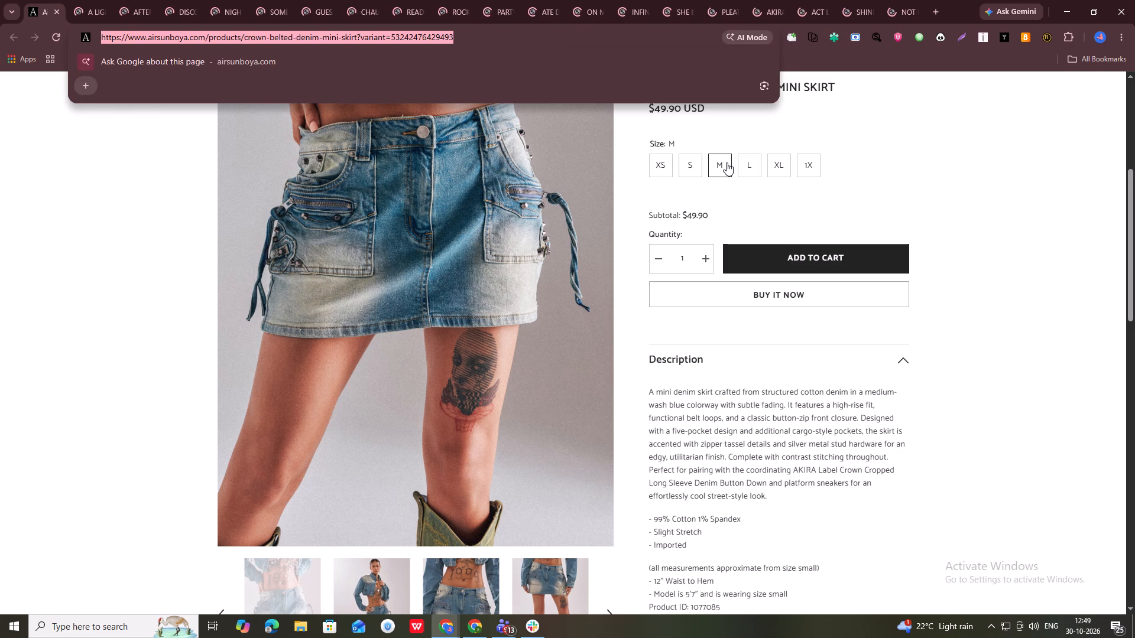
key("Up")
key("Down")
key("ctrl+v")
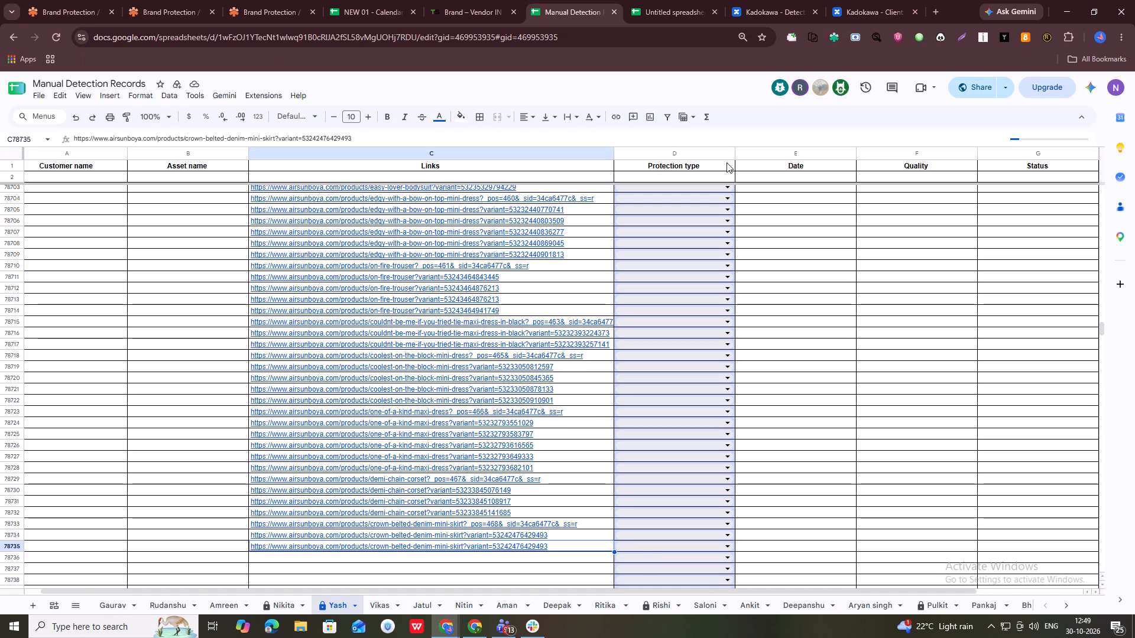
Select size S of the skirt and replace the link in cell C78735 with its variant URL.
key("alt+Tab")
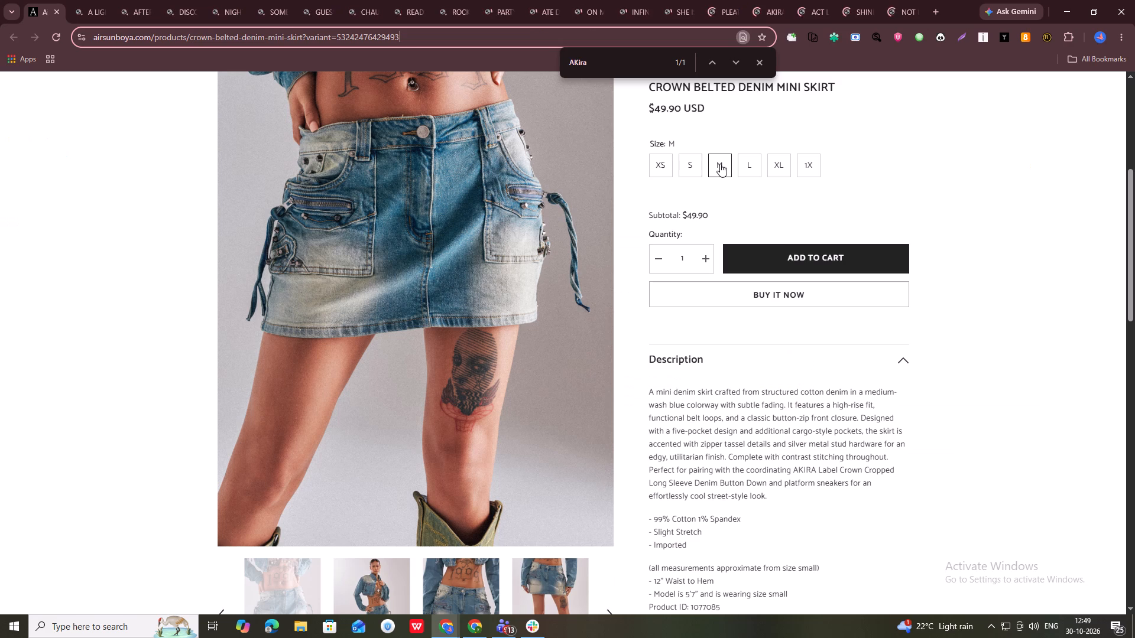
left_click(706, 161)
left_click(702, 161)
left_click(701, 161)
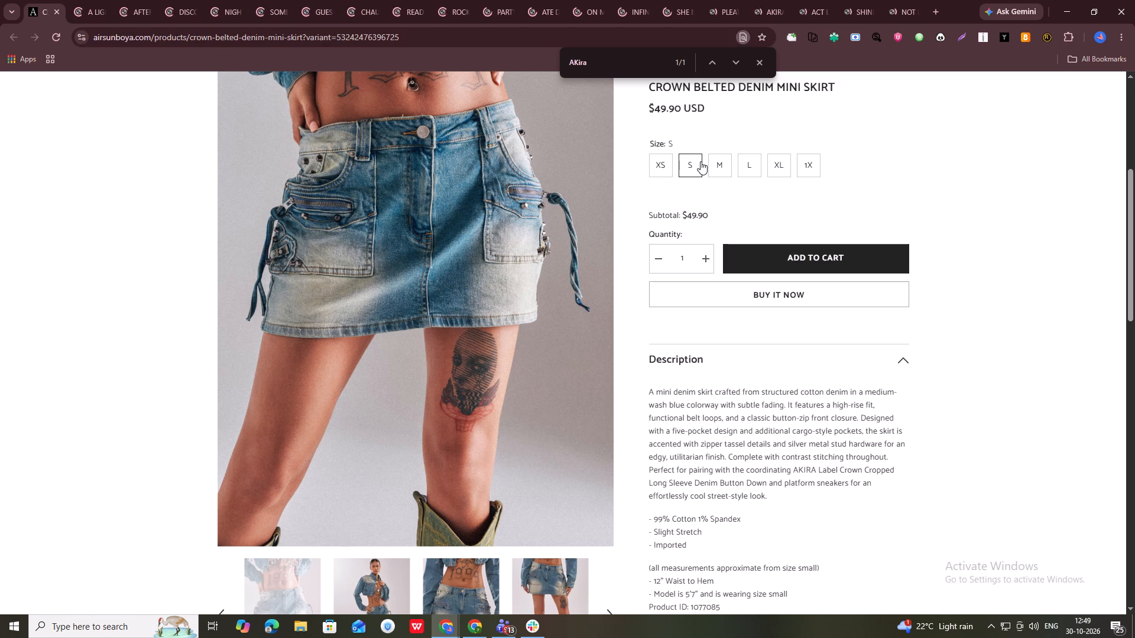
key("ctrl+l")
key("ctrl+c")
key("alt+Tab")
key("ctrl+v")
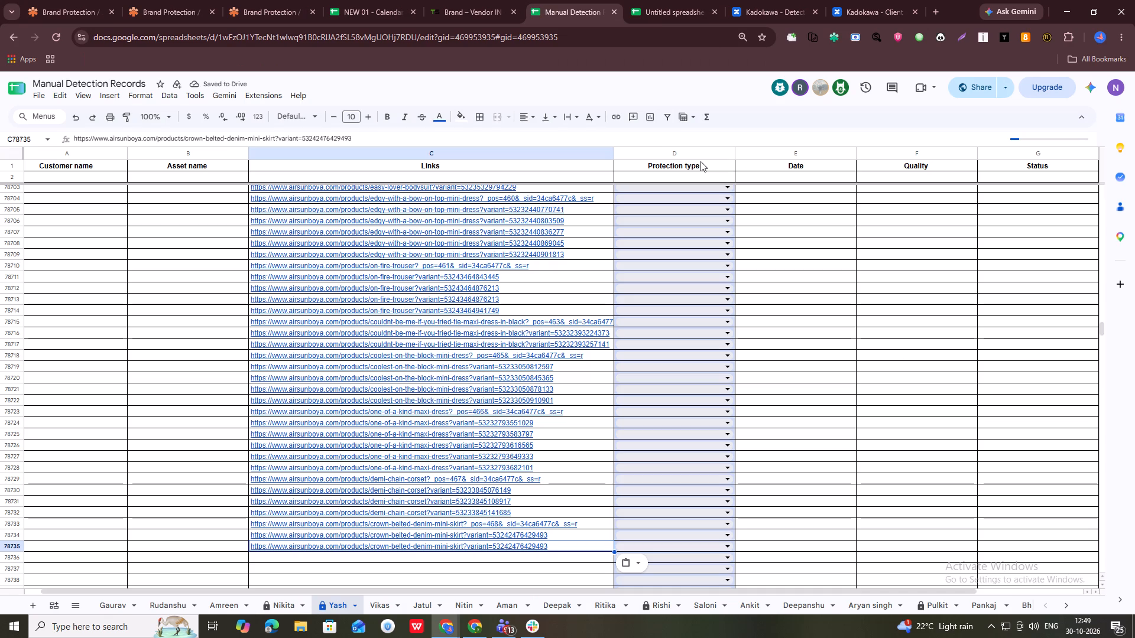
Select size L of the skirt and copy its variant URL into Links cell C78736 of the records spreadsheet.
key("alt+Tab")
left_click(755, 171)
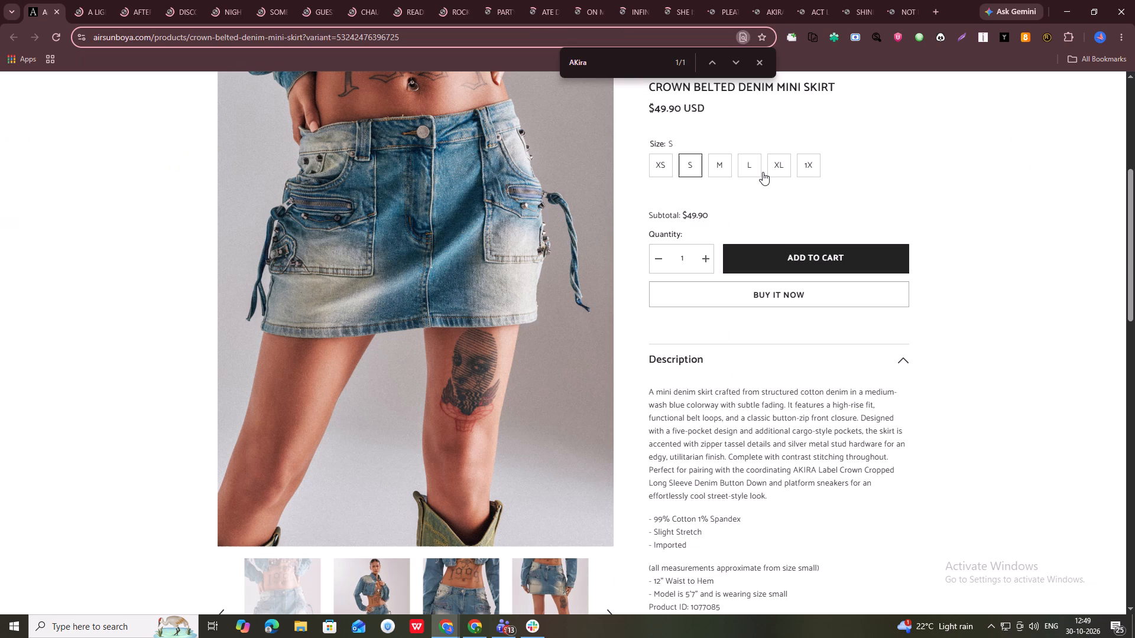
key("ctrl+l")
key("ctrl+c")
key("alt+Tab")
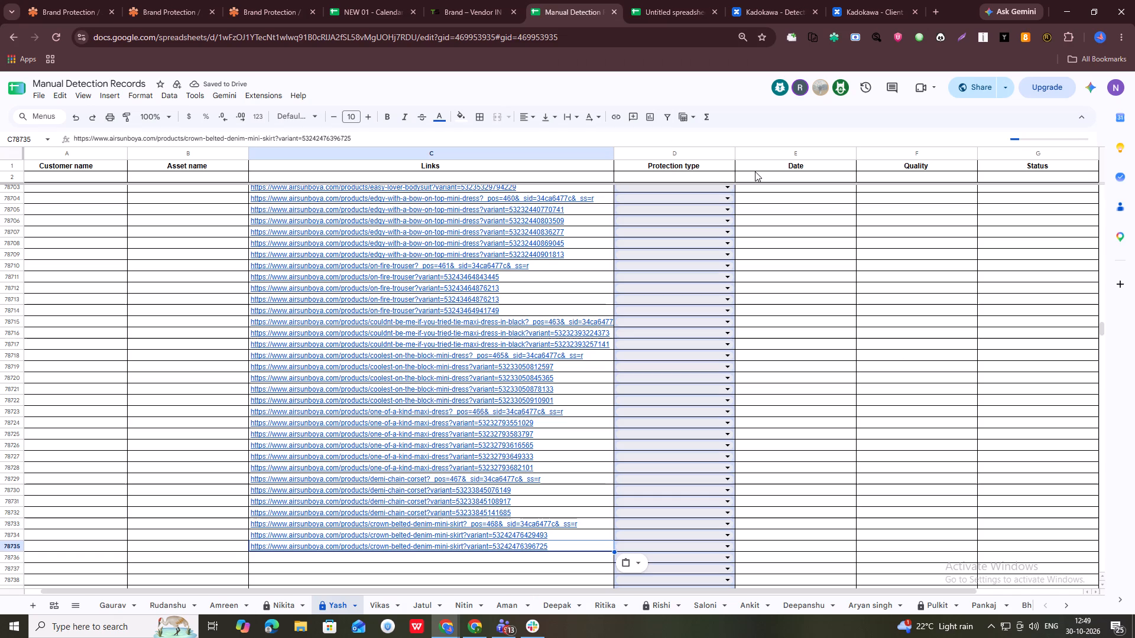
key("Down")
key("ctrl+v")
key("alt+Tab")
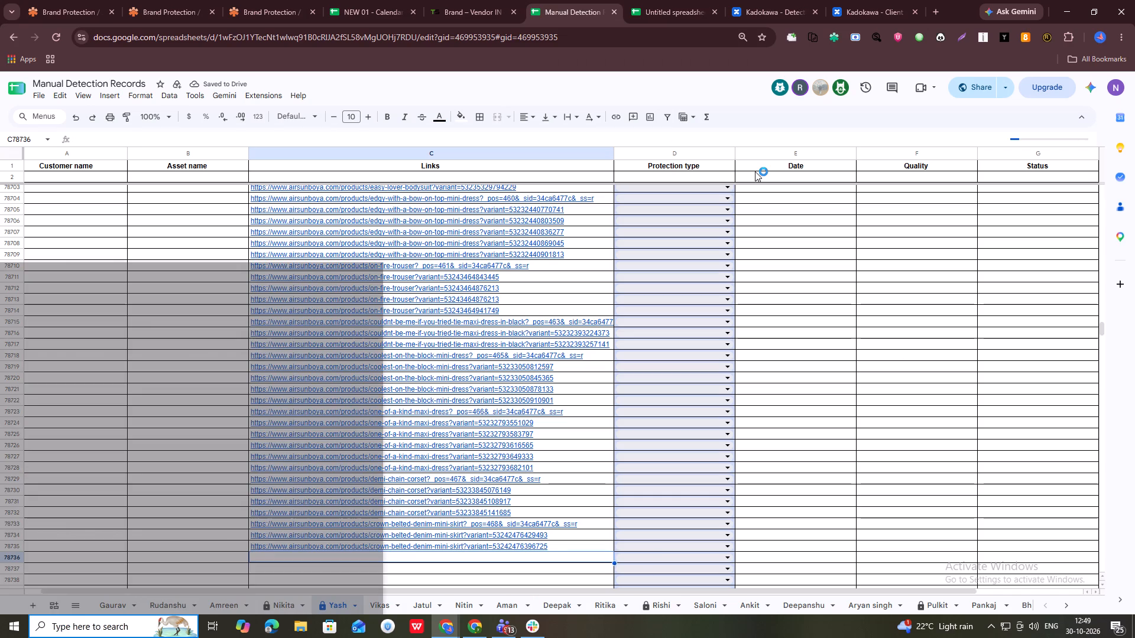
key("alt+Tab")
left_click(554, 557)
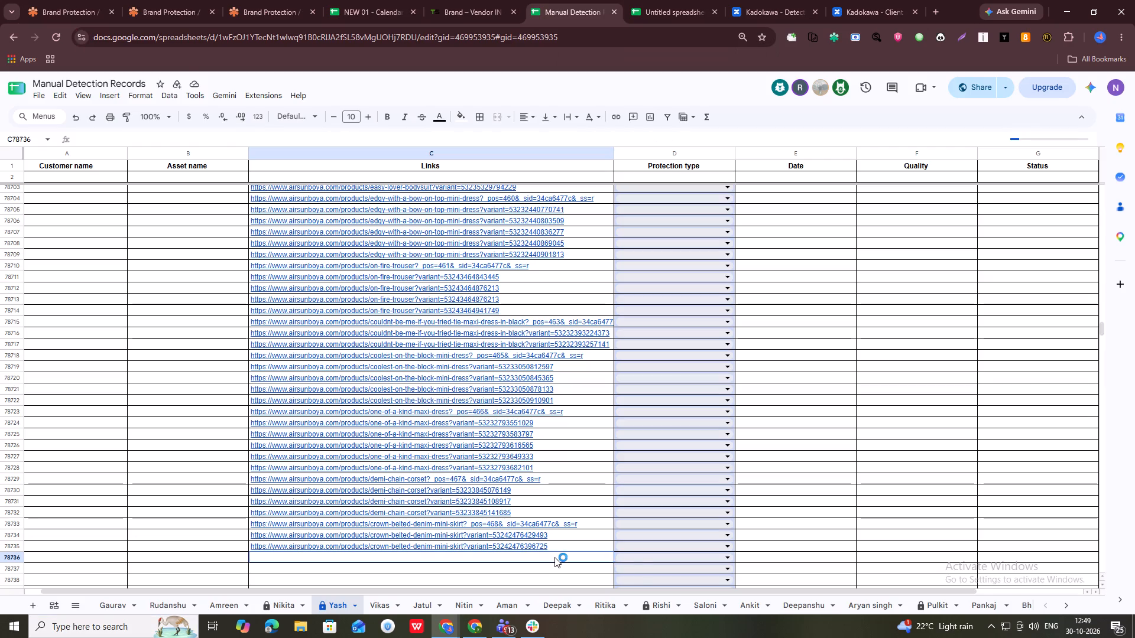
key("ctrl+v")
Select size XL of the Crown Belted Denim Mini Skirt and paste its variant URL into Links cell C78737.
key("alt+Tab")
left_click(782, 174)
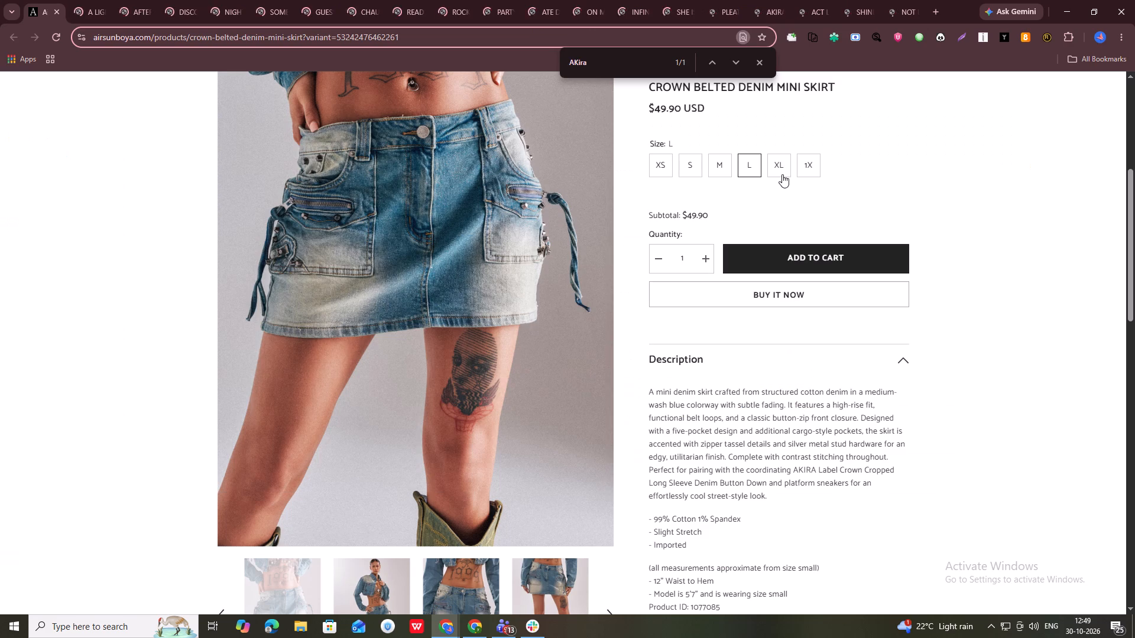
key("ctrl+l")
key("ctrl+c")
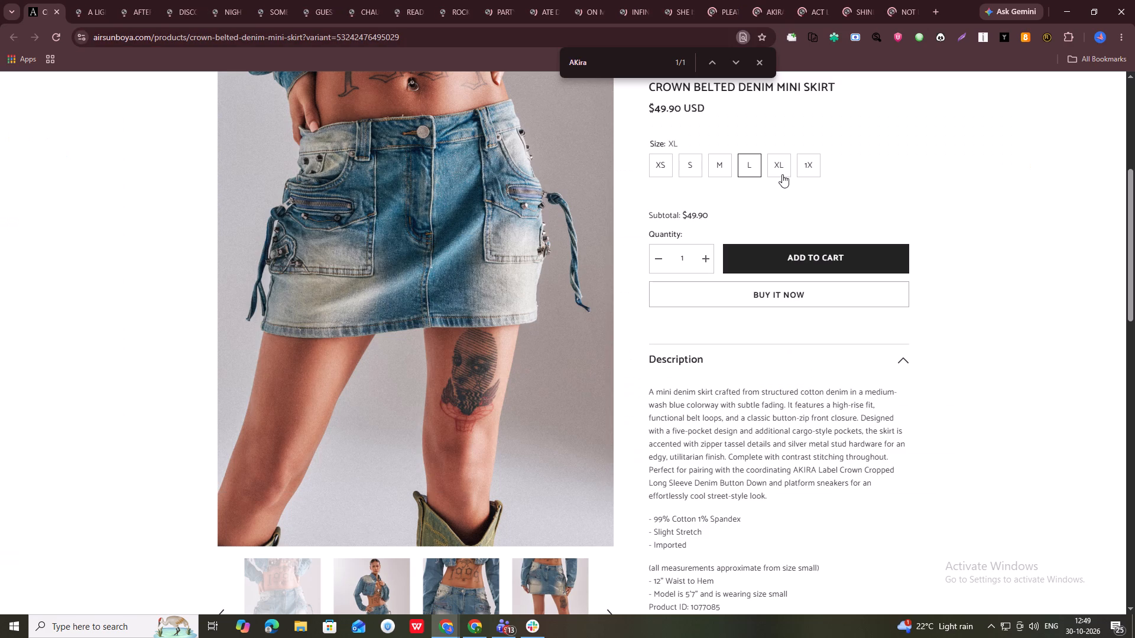
key("ctrl+c")
key("ctrl+c")
key("ctrl+c")
key("alt+Tab")
key("Down")
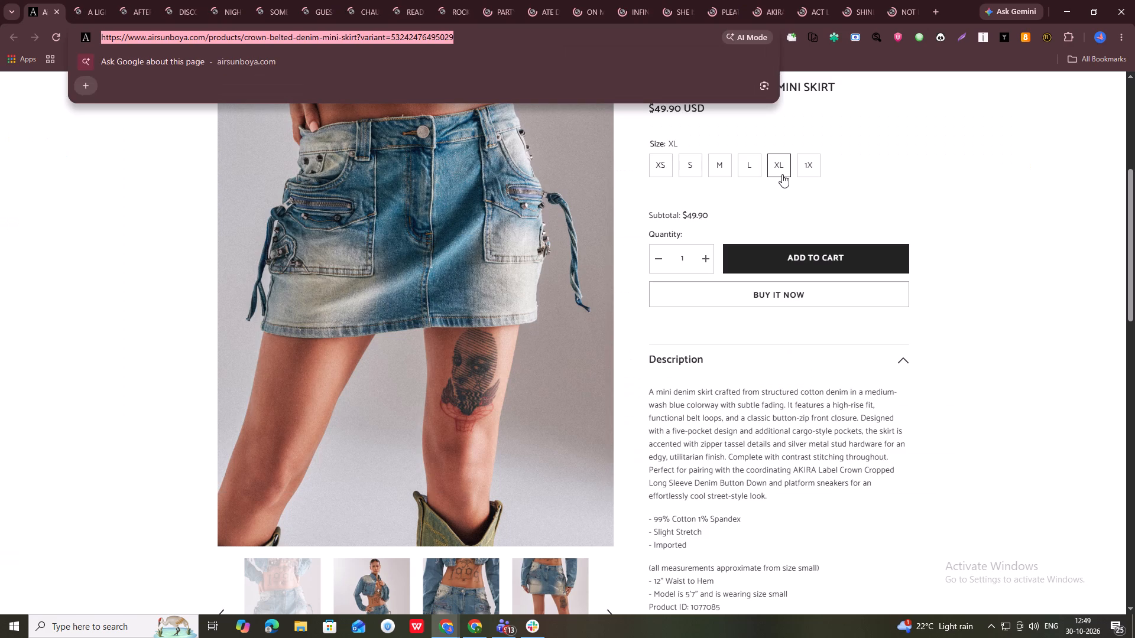
key("ctrl+v")
Select size 1X of the skirt and paste its variant URL into Links cell C78738 of the records spreadsheet.
key("alt+Tab")
left_click(801, 168)
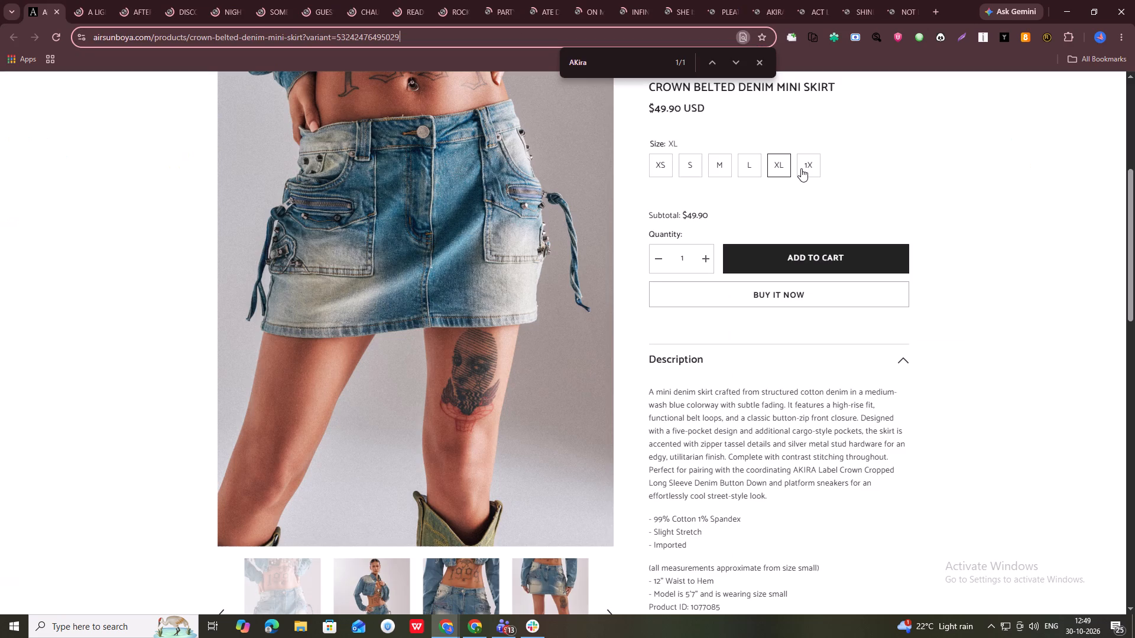
key("ctrl+l")
key("ctrl+c")
key("ctrl+c")
key("alt+Tab")
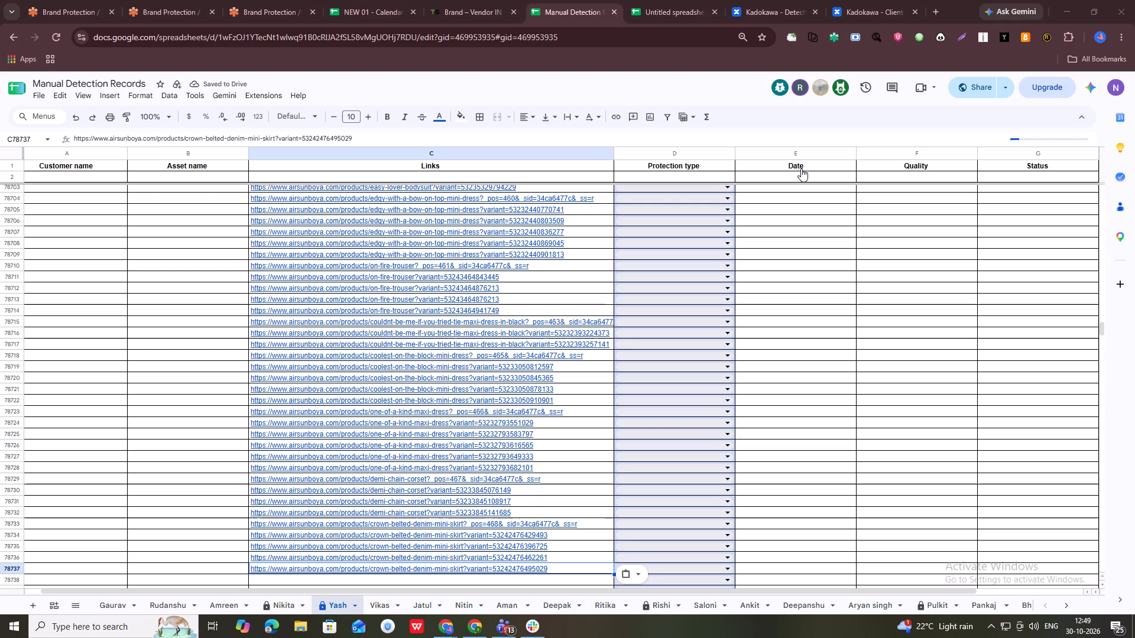
key("Down")
scroll(609, 306, "down", 1)
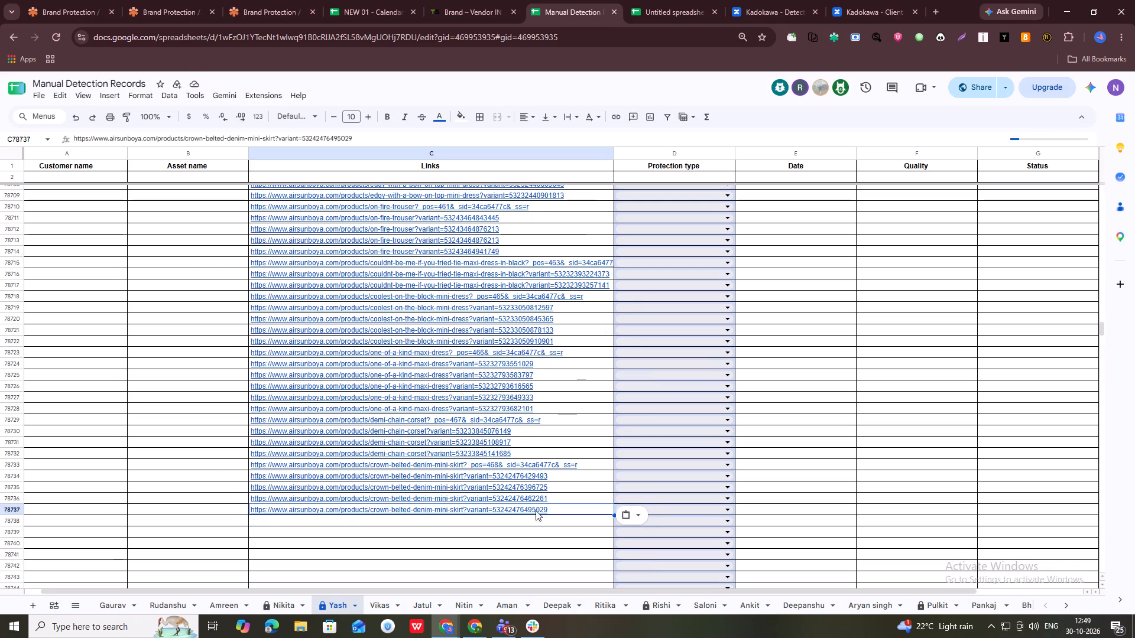
left_click(544, 520)
key("ctrl+v")
Close the skirt page, check the A Light Serve Printed Mini Dress page for AKIRA, and paste its base URL into Links cell C78739.
key("alt+Tab")
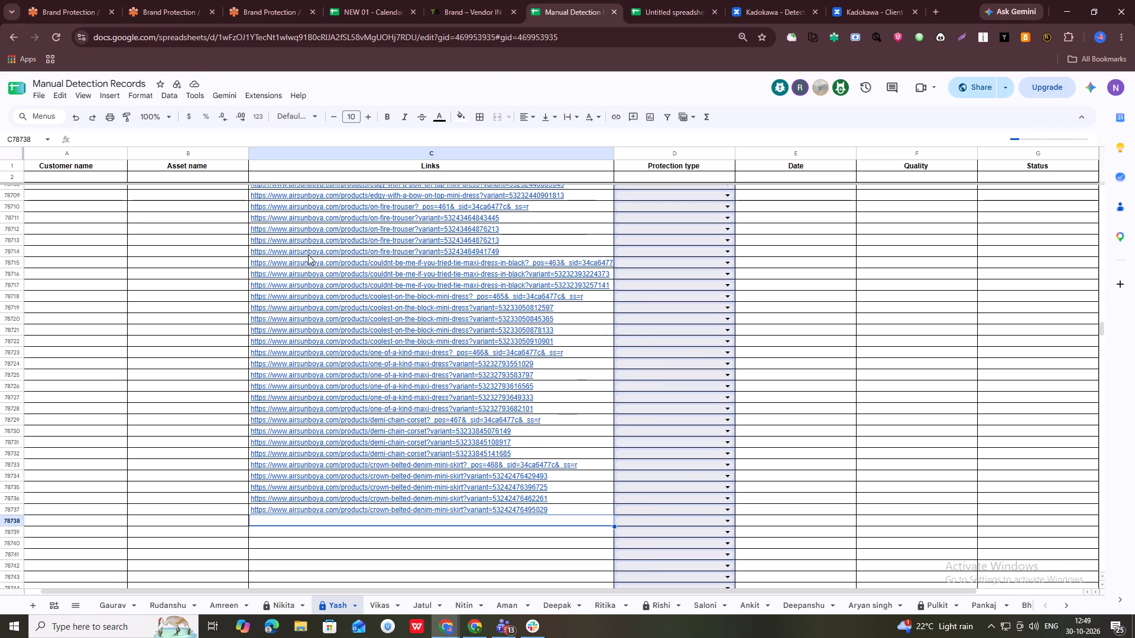
middle_click(27, 0)
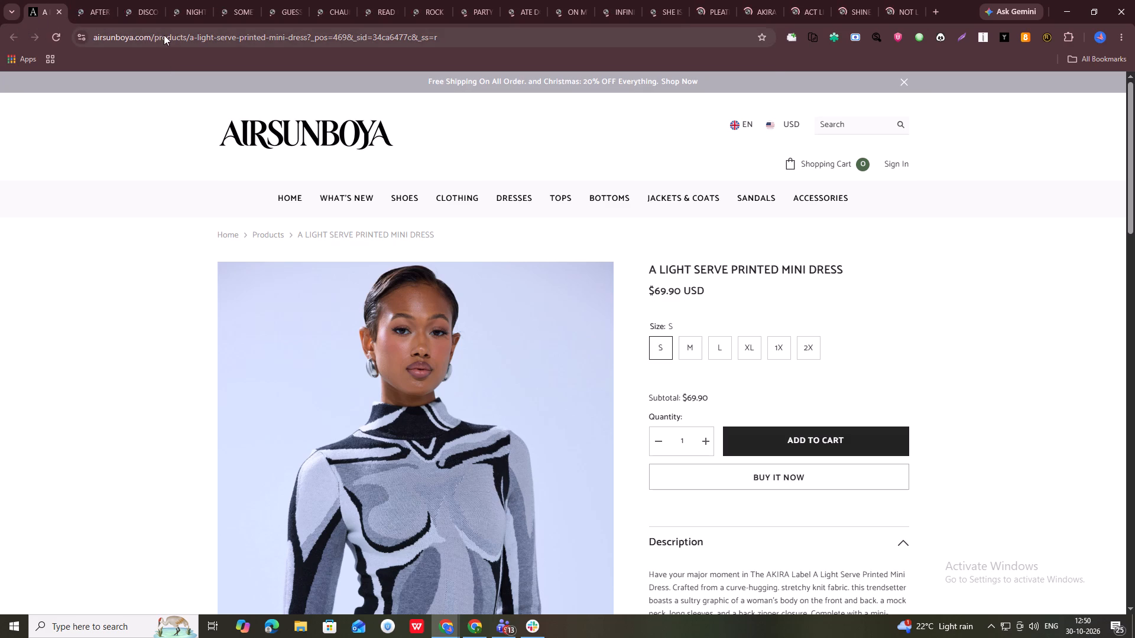
key("ctrl+f")
key("ctrl+l")
key("ctrl+c")
key("ctrl+c")
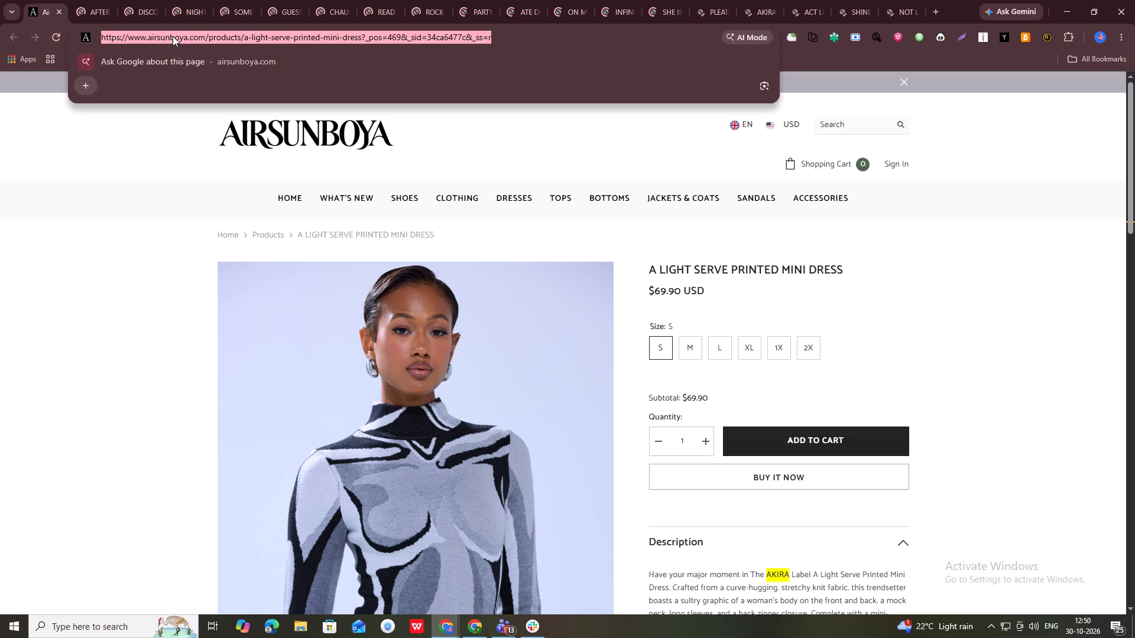
key("alt+Tab")
key("Down")
key("ctrl+v")
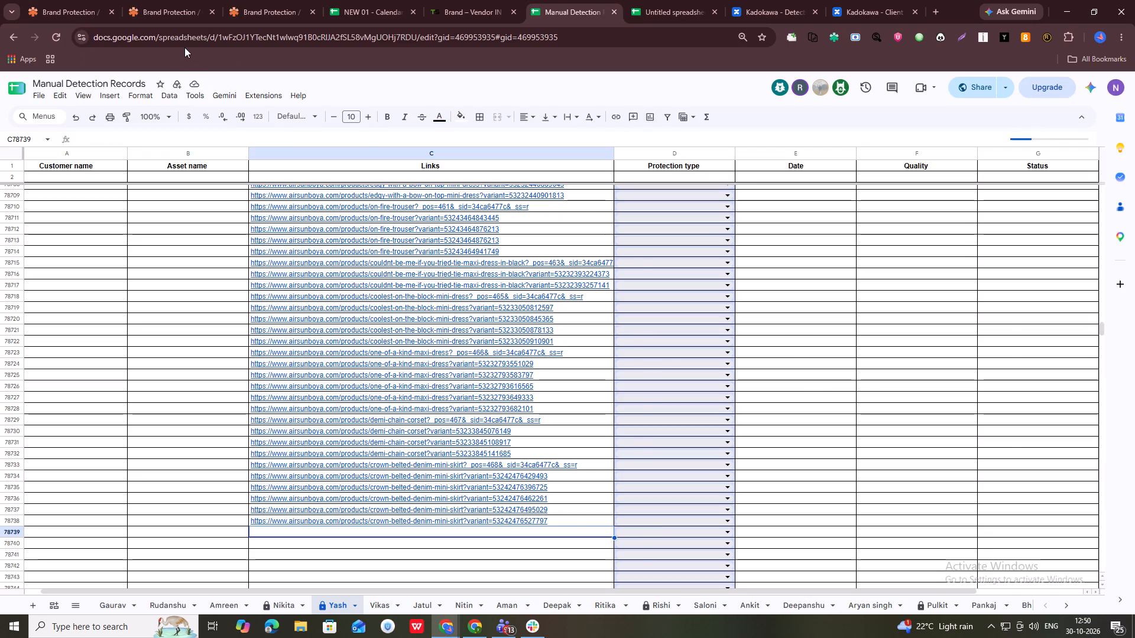
Select size M of the A Light Serve Printed Mini Dress and paste its variant URL into Links cell C78740.
key("alt+Tab")
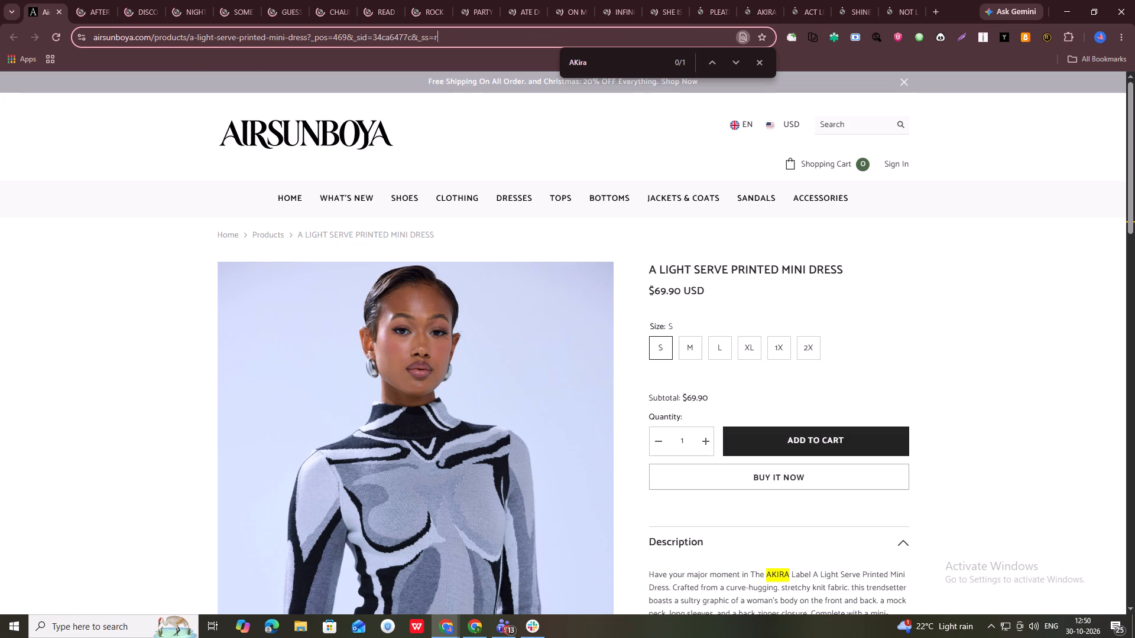
left_click(698, 344)
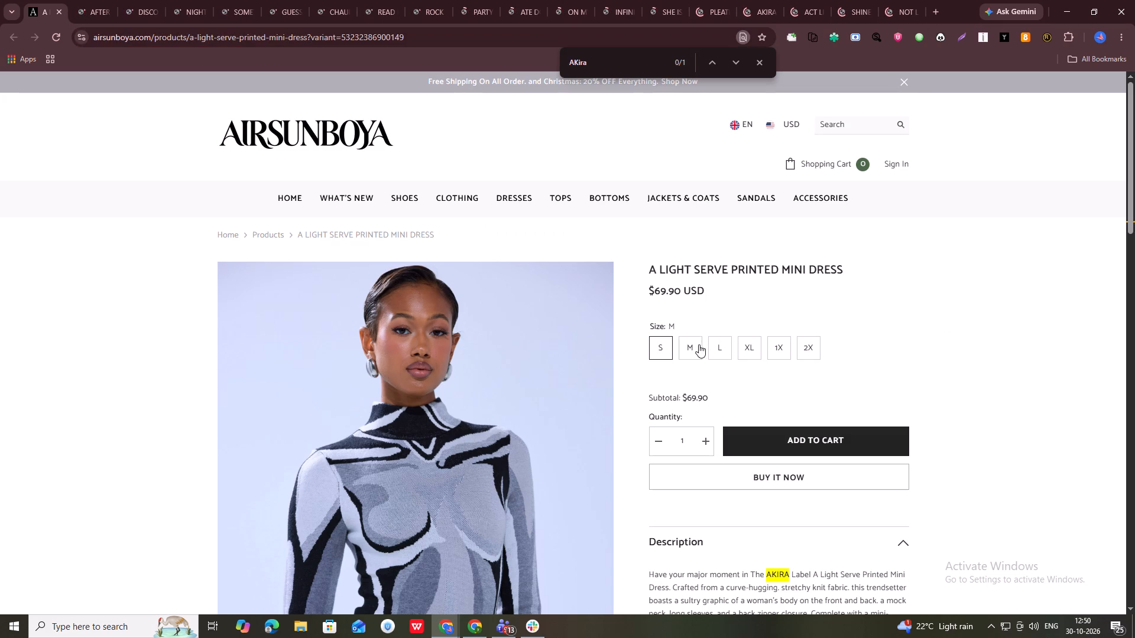
key("ctrl+l")
key("ctrl+c")
key("ctrl+c")
key("alt+Tab")
key("Down")
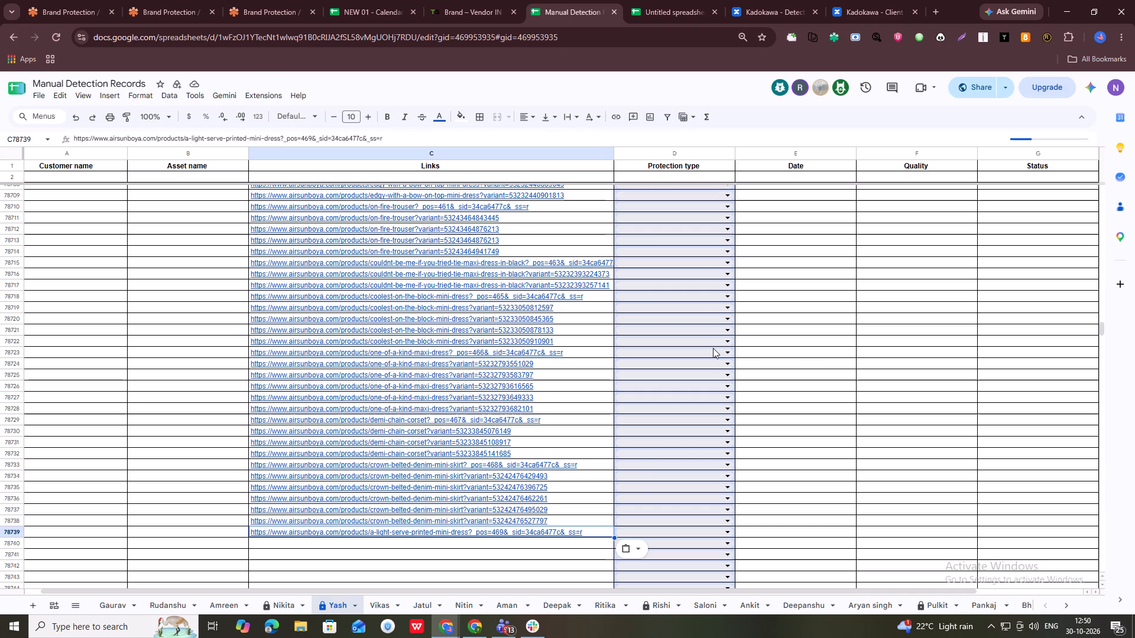
key("ctrl+v")
Select size L of the printed mini dress and paste its variant URL into Links cell C78741.
key("alt+Tab")
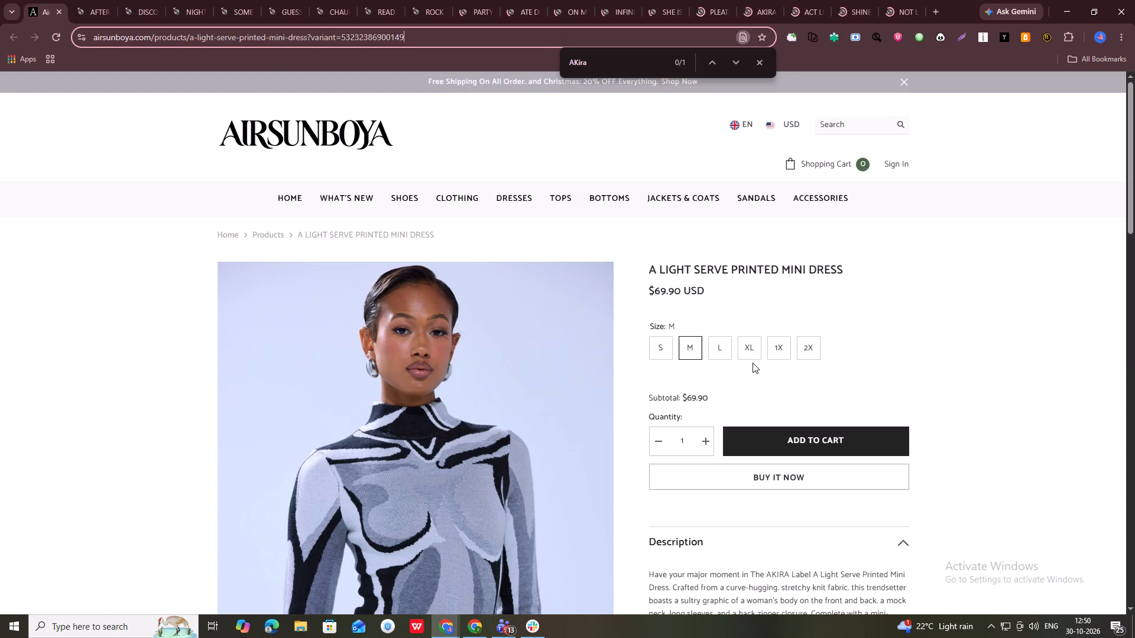
left_click(721, 349)
key("ctrl+l")
key("ctrl+c")
key("ctrl+c")
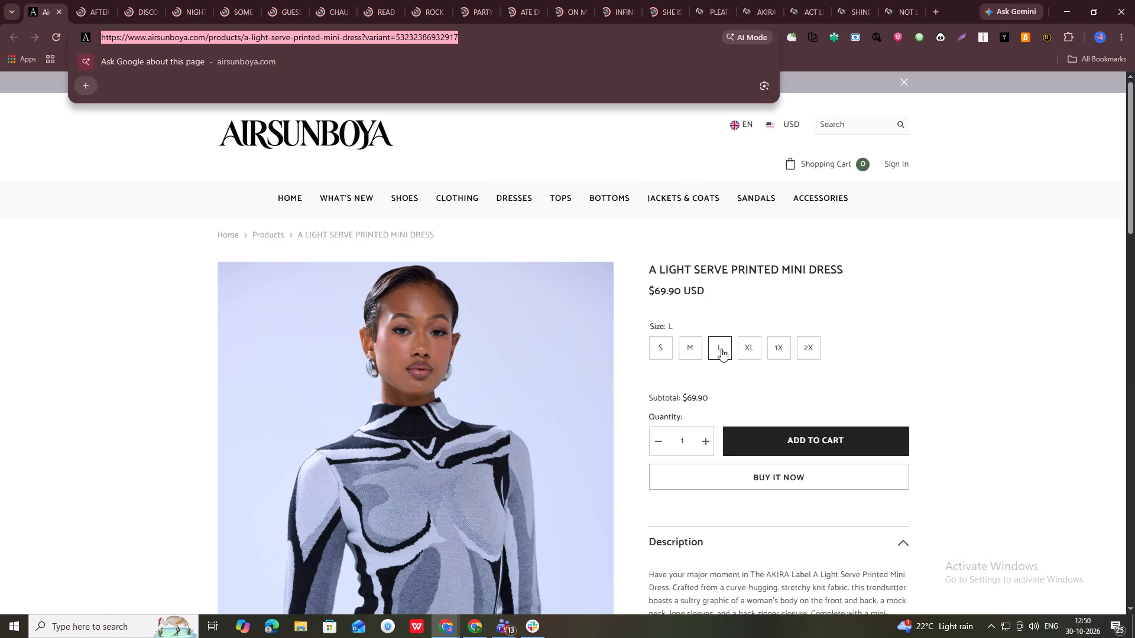
key("alt+Tab")
key("Down")
key("ctrl+v")
Select size XL of the printed mini dress and paste its variant URL into Links cell C78742.
key("alt+Tab")
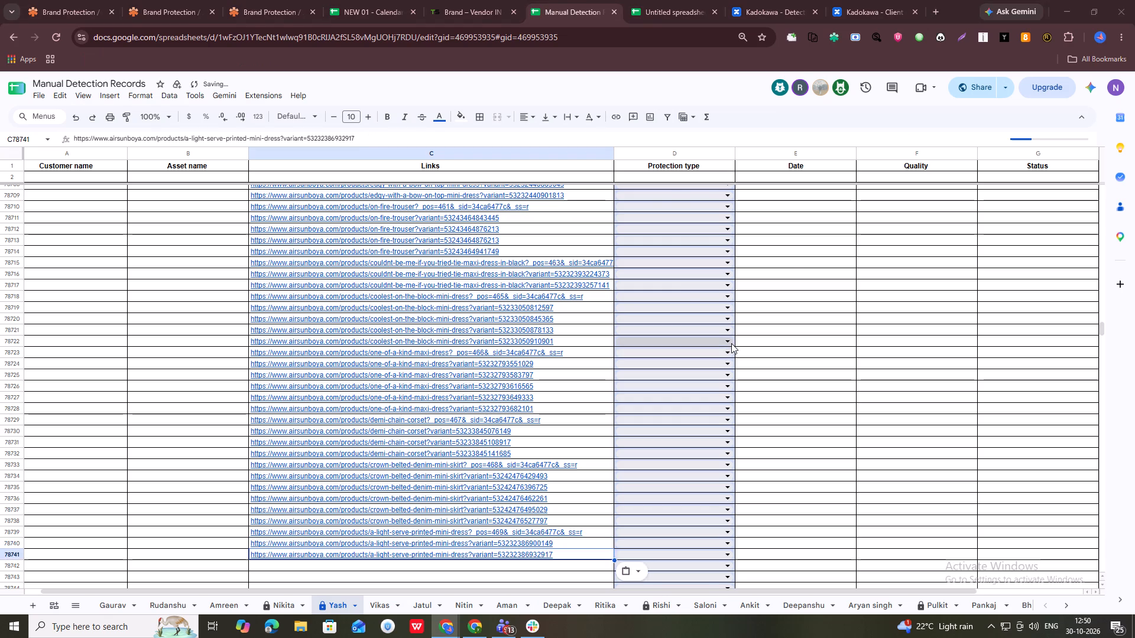
left_click(755, 348)
key("ctrl+l")
key("ctrl+c")
key("ctrl+c")
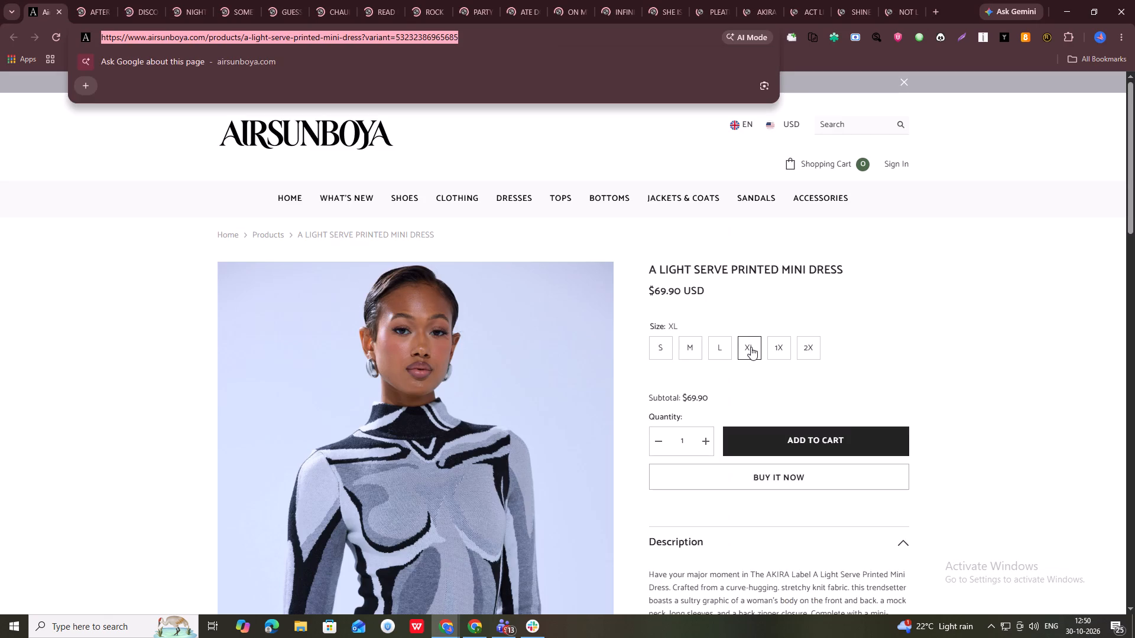
key("alt+Tab")
key("Down")
key("ctrl+v")
Select size 1X of the printed mini dress and paste its variant URL into Links cell C78743.
key("alt+Tab")
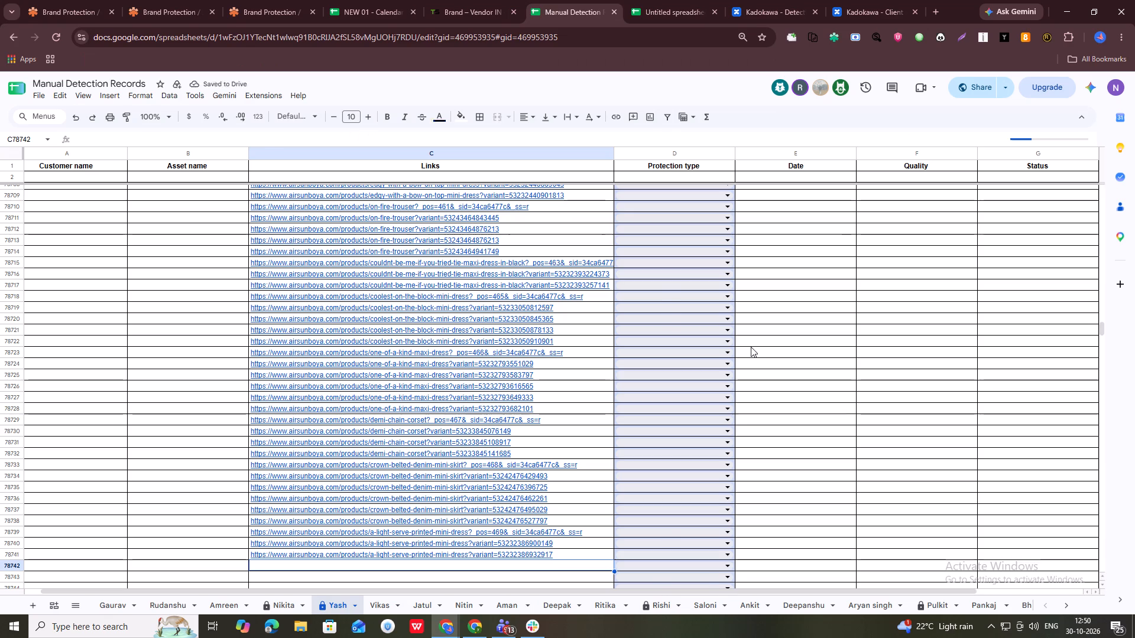
left_click(773, 352)
key("ctrl+l")
key("ctrl+c")
key("alt+Tab")
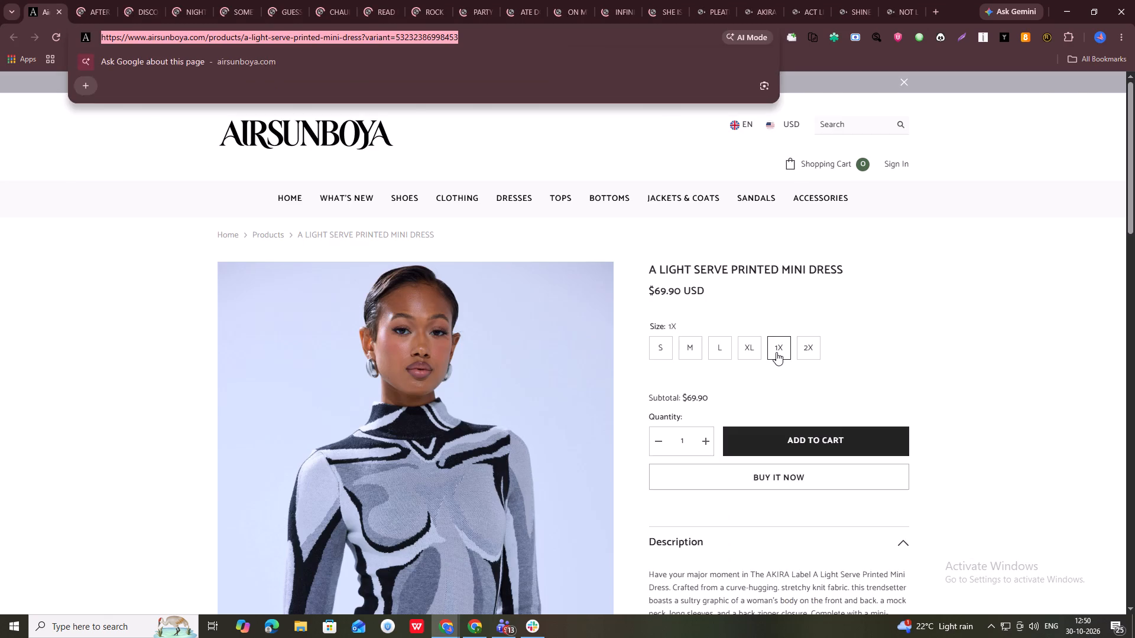
key("Down")
scroll(536, 465, "down", 1)
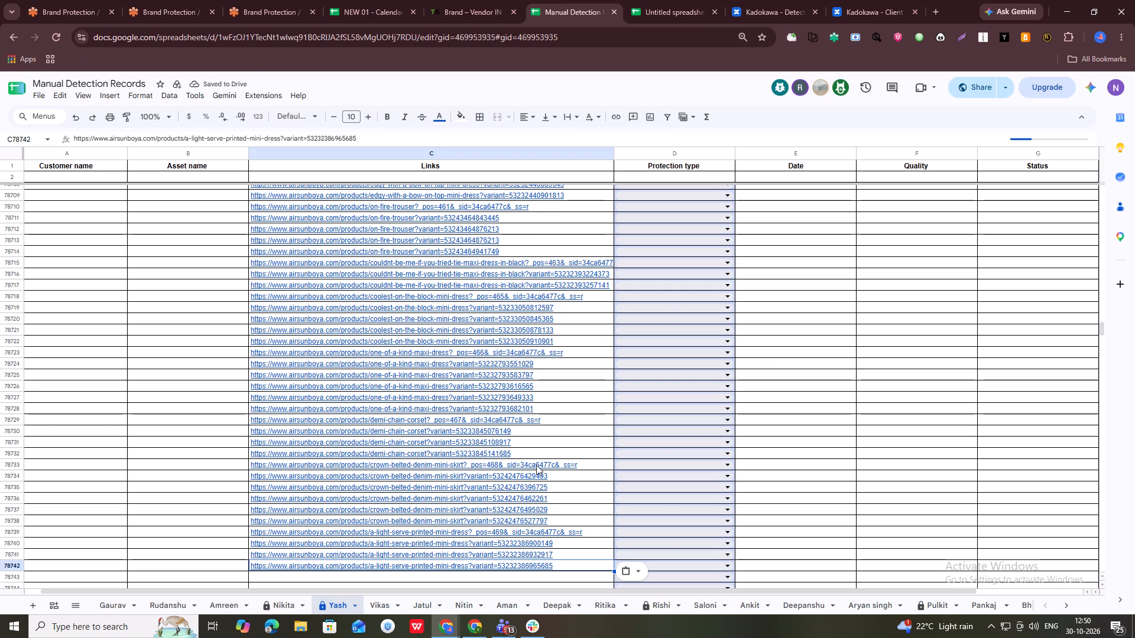
left_click(547, 520)
key("ctrl+v")
Select size 2X of the printed mini dress and paste its variant URL into Links cell C78744.
key("alt+Tab")
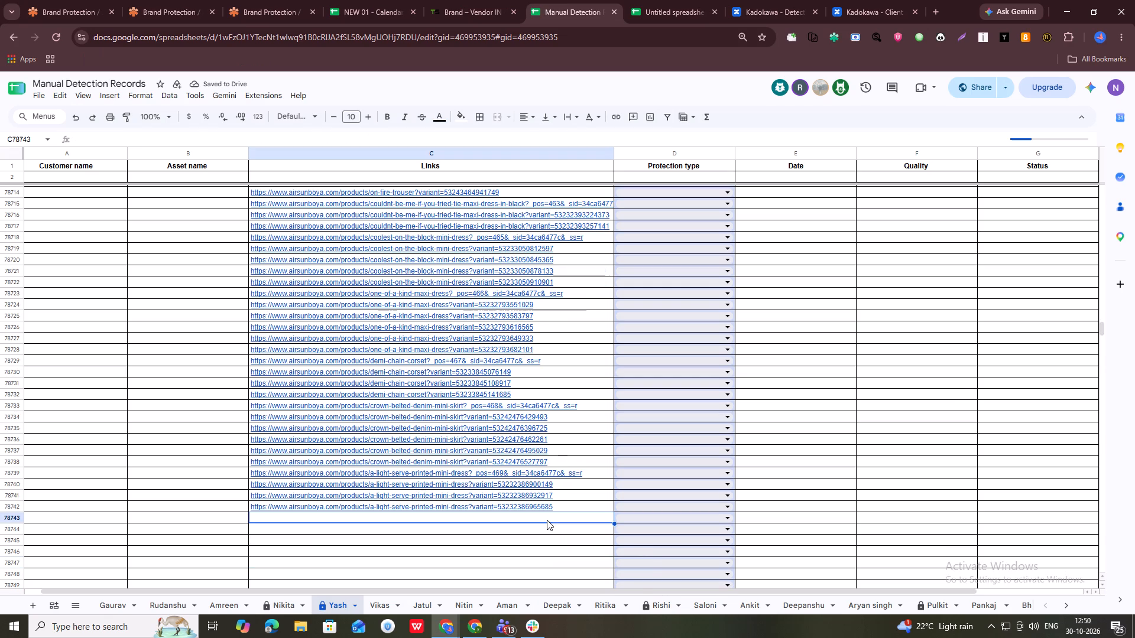
left_click(806, 358)
key("ctrl+l")
key("ctrl+c")
key("ctrl+c")
key("alt+Tab")
key("Down")
key("Down")
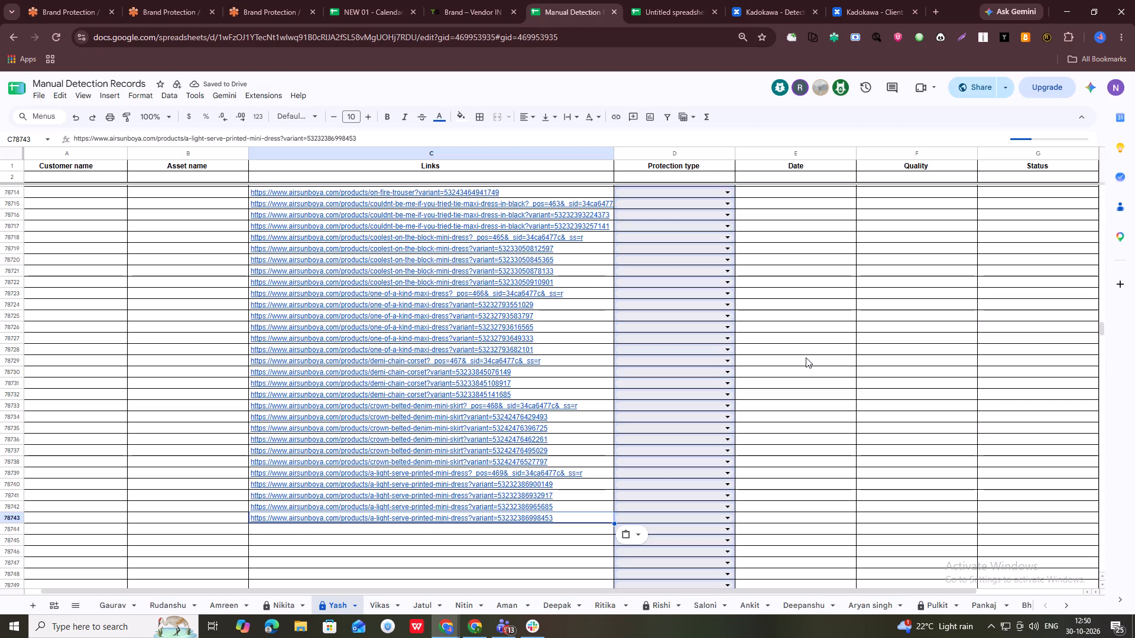
key("ctrl+v")
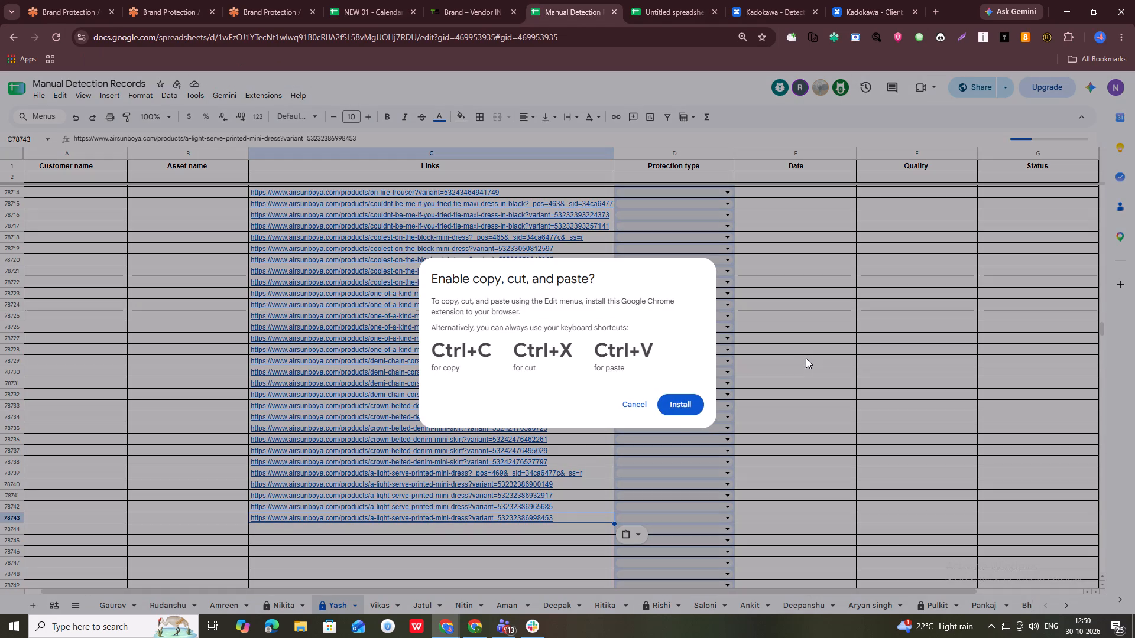
left_click(639, 401)
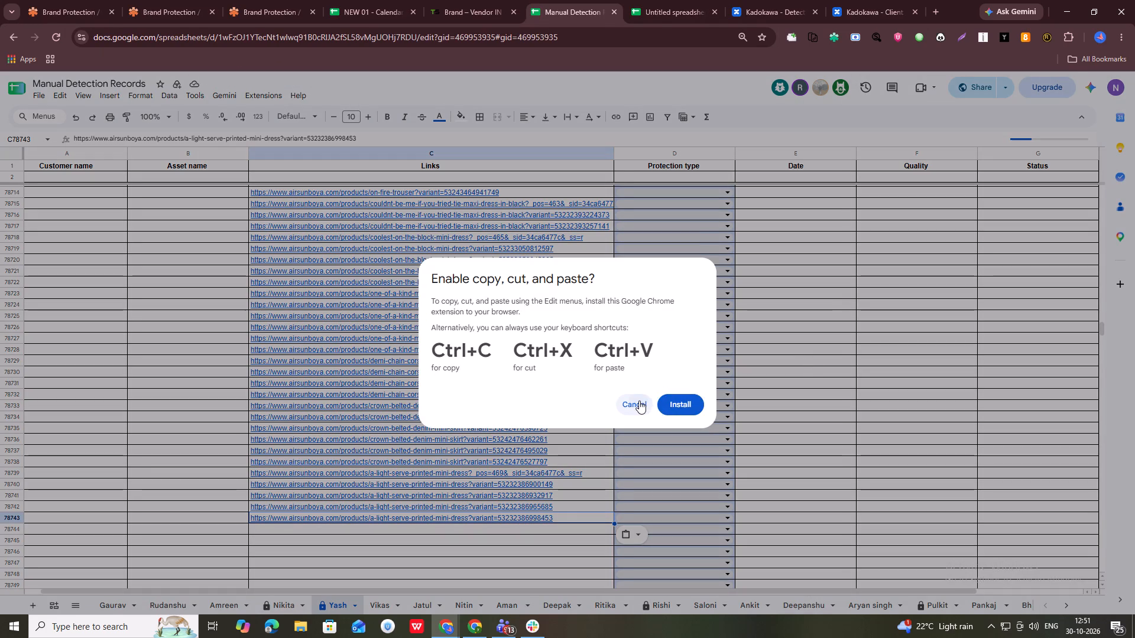
left_click(543, 530)
key("ctrl+v")
Close the dress page, check the After Hours Straight Leg Denim page for AKIRA, and paste its base URL into Links cell C78745.
key("alt+Tab")
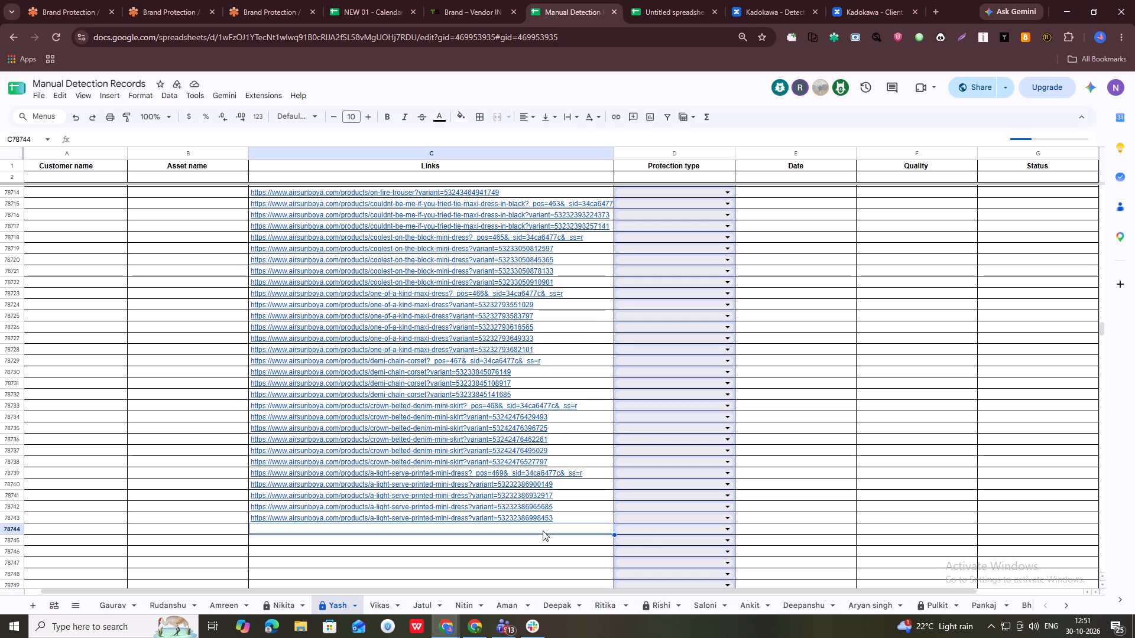
middle_click(49, 0)
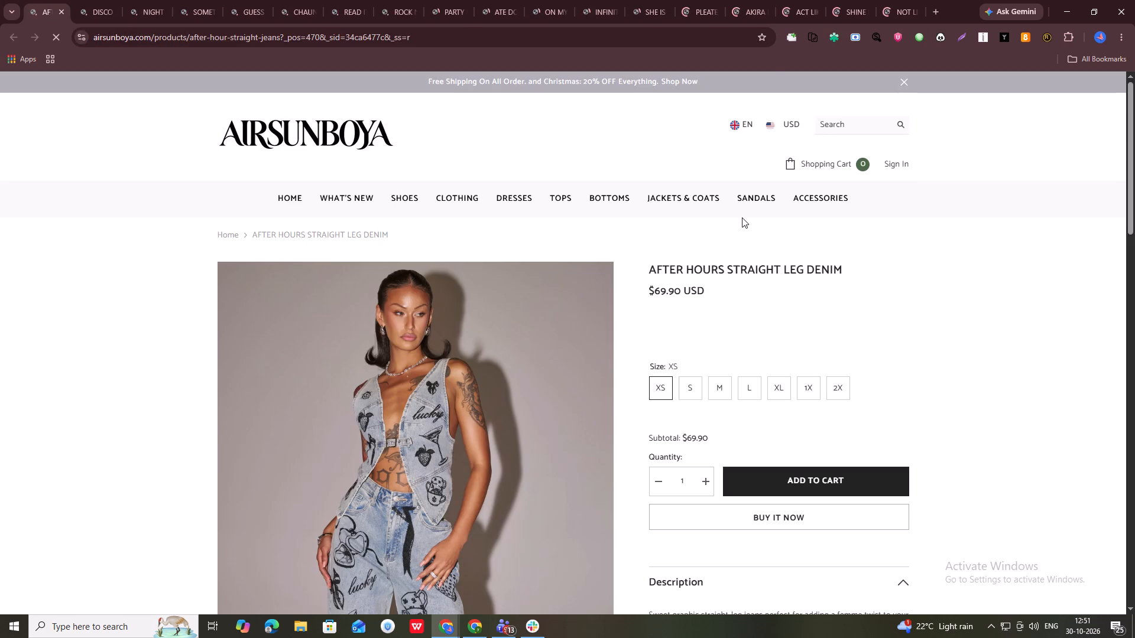
key("ctrl+f")
scroll(715, 336, "down", 1)
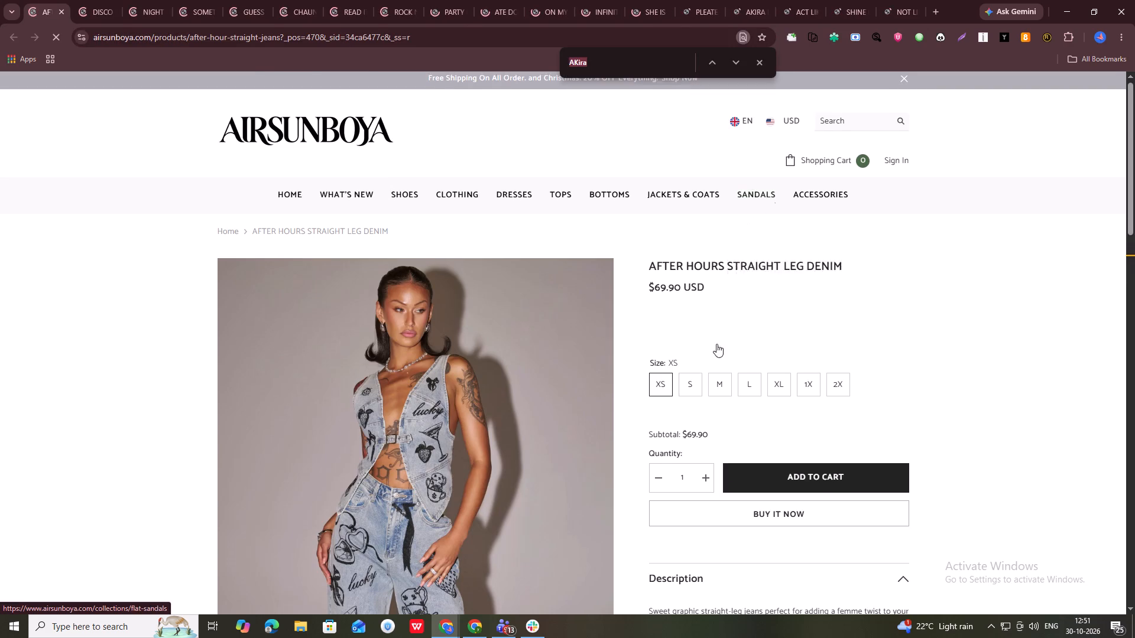
scroll(716, 344, "down", 2)
scroll(721, 351, "up", 2)
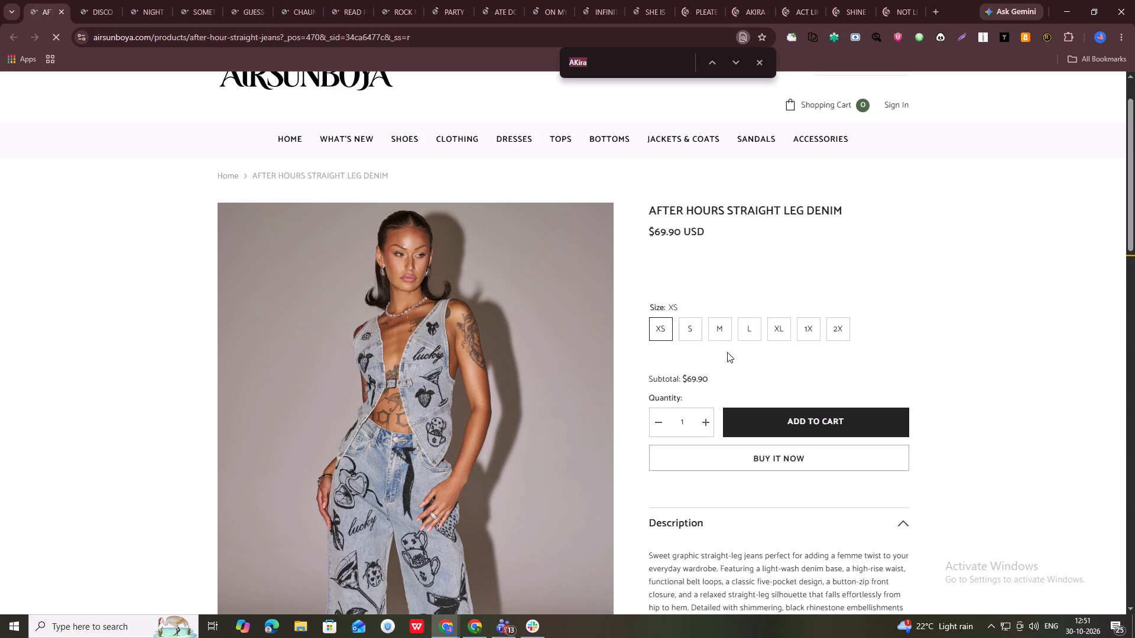
key("ctrl+l")
key("ctrl+c")
key("ctrl+c")
key("alt+Tab")
key("Down")
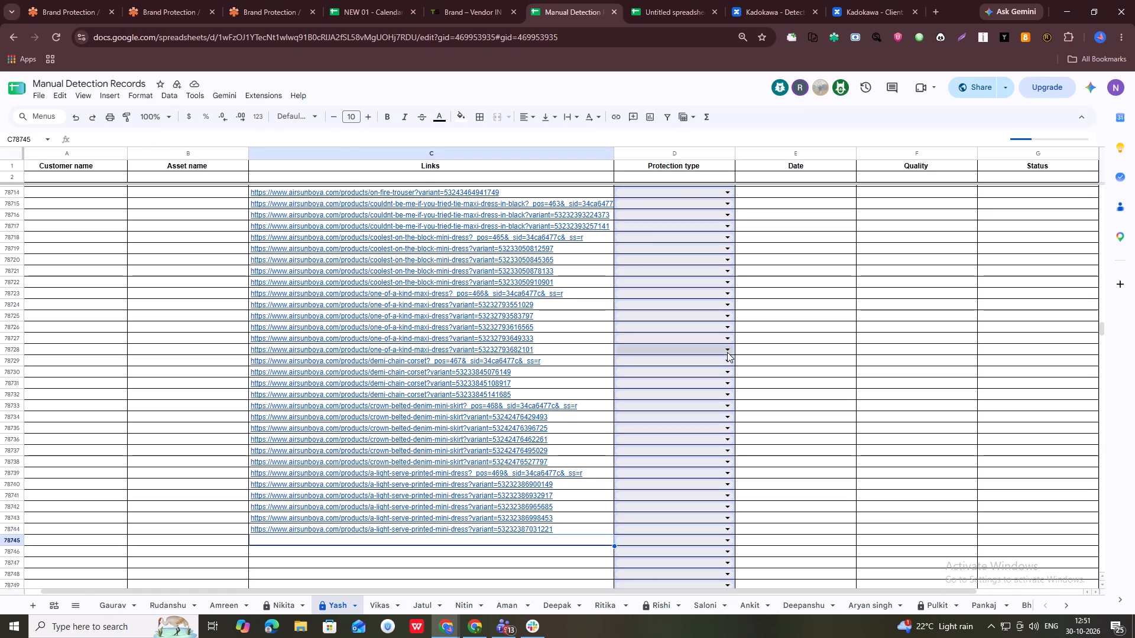
key("ctrl+v")
Select size S of the After Hours Straight Leg Denim and paste its variant URL into Links cell C78746.
key("alt+Tab")
left_click(702, 334)
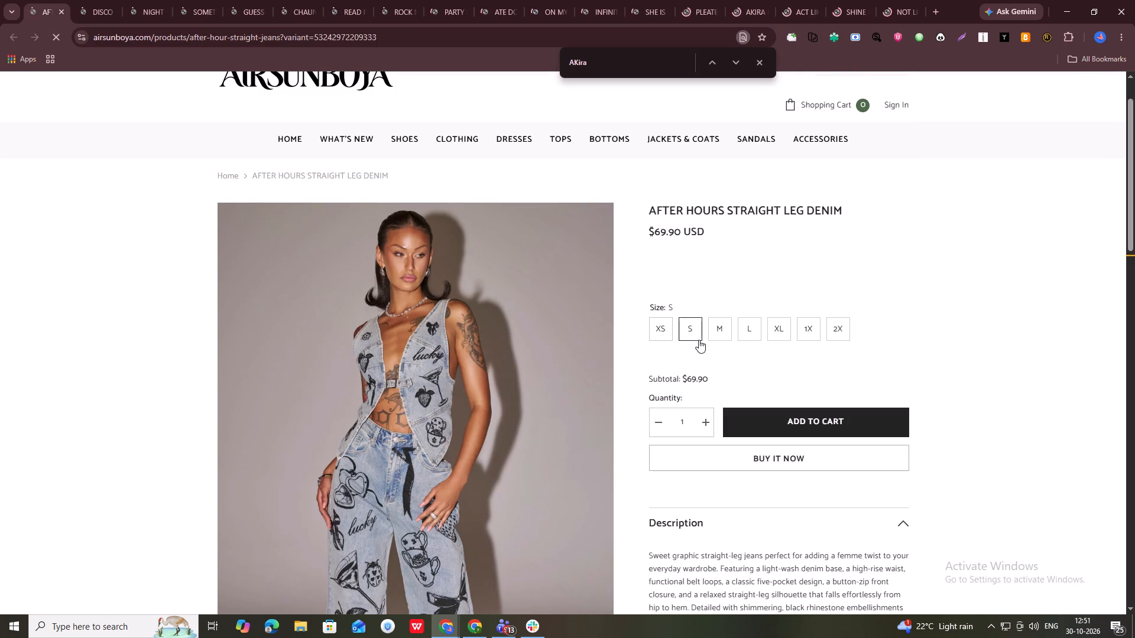
key("ctrl+l")
key("ctrl+c")
key("alt+Tab")
key("Down")
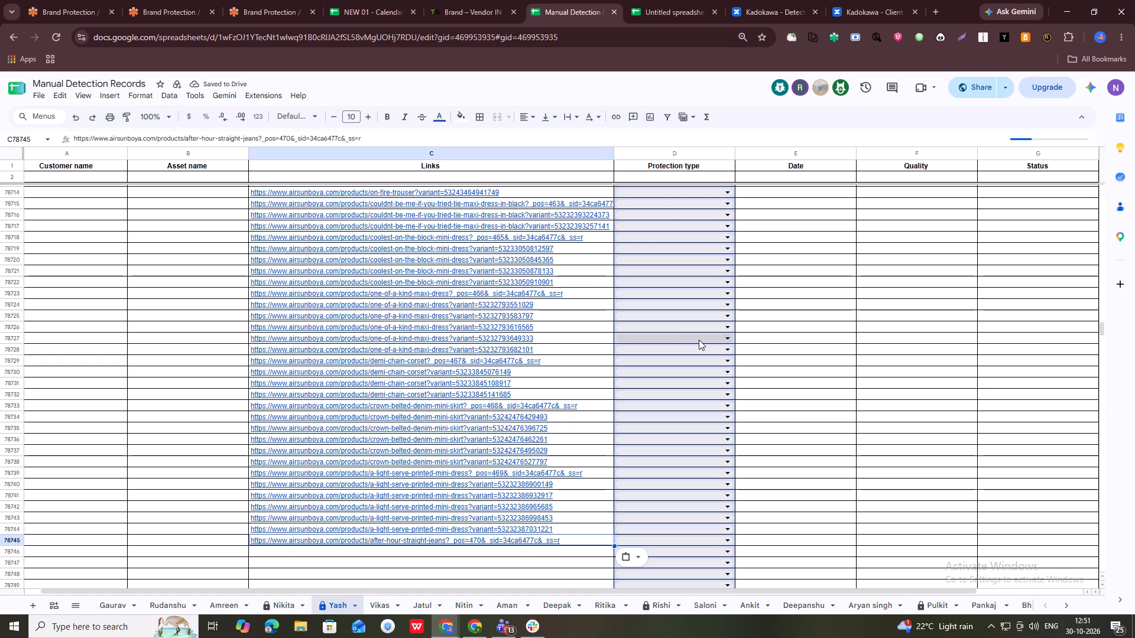
key("Down")
left_click(557, 551)
key("ctrl+v")
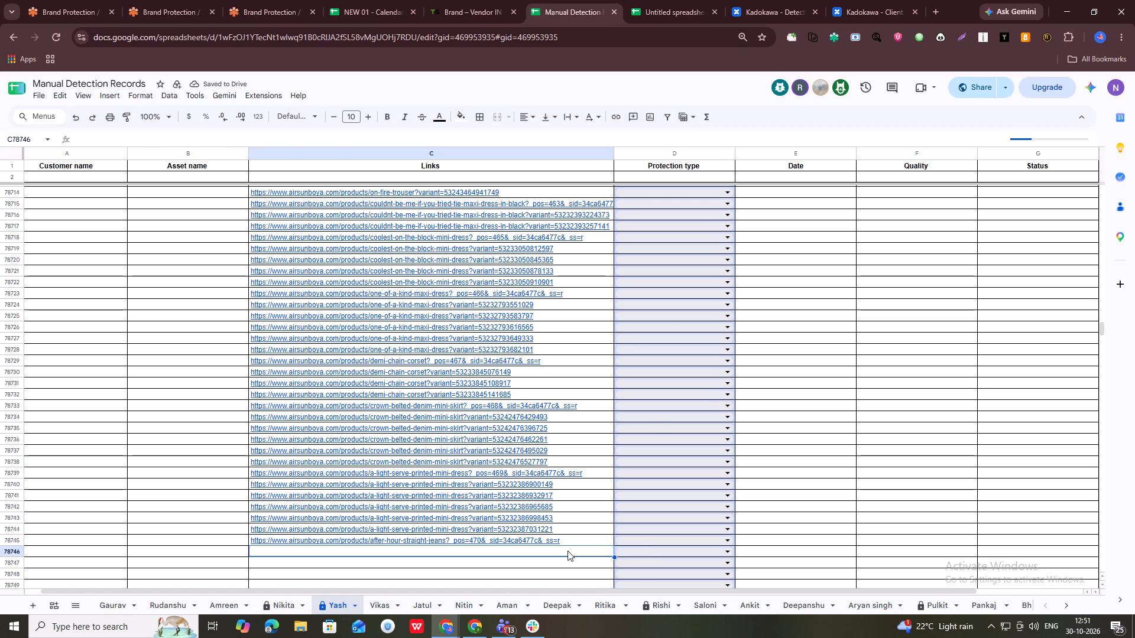
Select size M of the After Hours Straight Leg Denim and paste its variant URL into Links cell C78747.
key("alt+Tab")
left_click(724, 330)
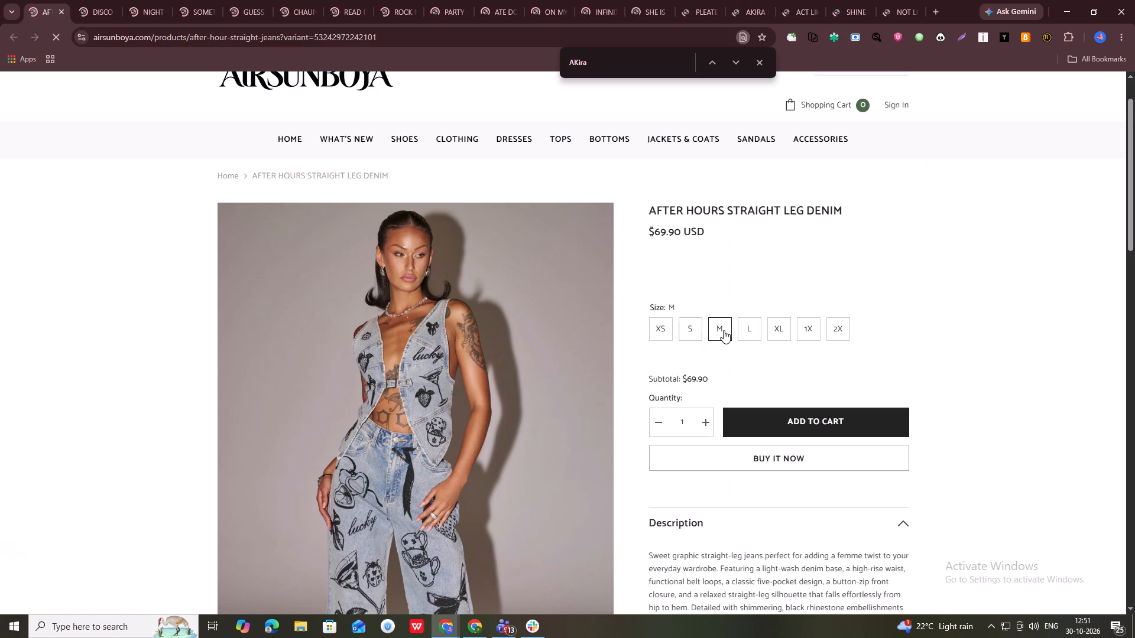
key("ctrl+l")
key("ctrl+c")
key("alt+Tab")
key("Down")
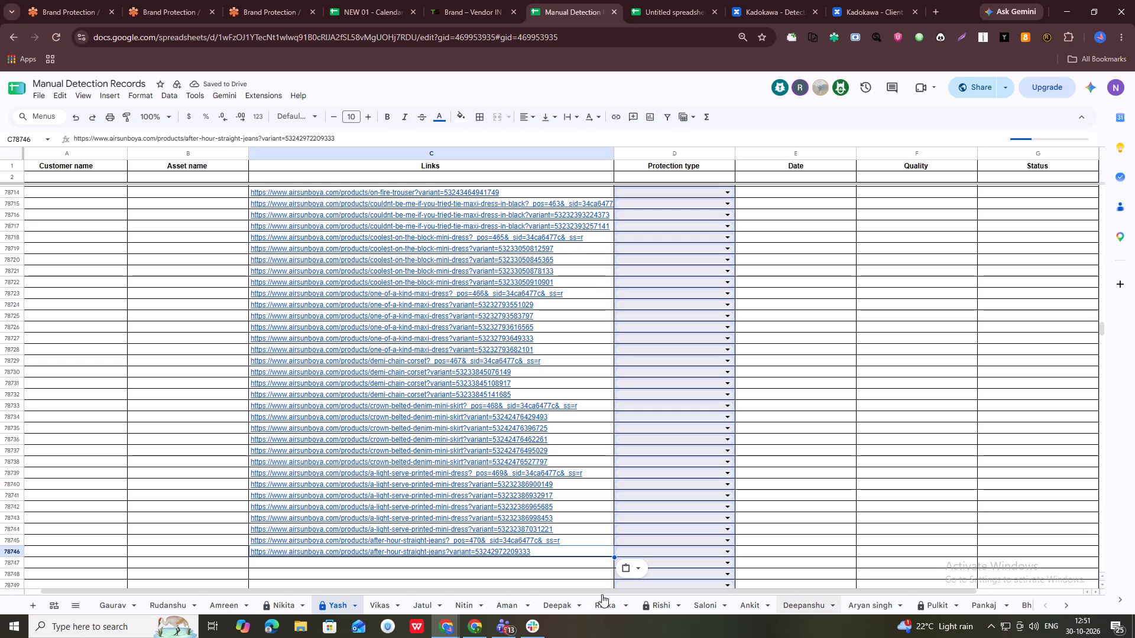
left_click(562, 561)
key("ctrl+v")
Select size L of the After Hours Straight Leg Denim and paste its variant URL into Links cell C78748.
key("alt+Tab")
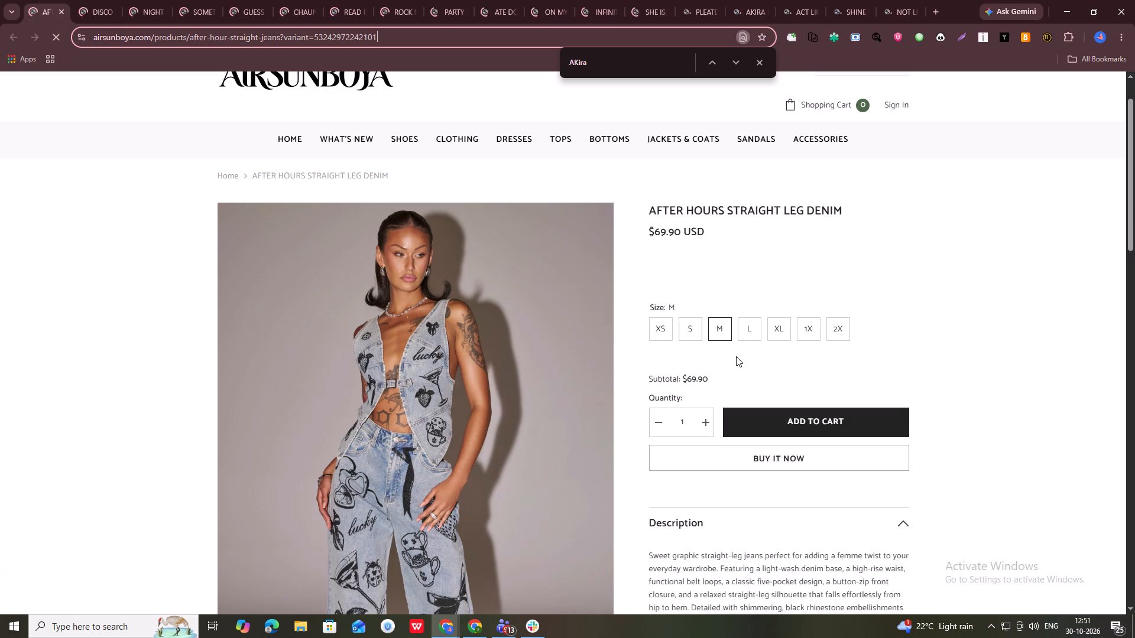
left_click(747, 335)
key("ctrl+l")
key("ctrl+c")
key("alt+Tab")
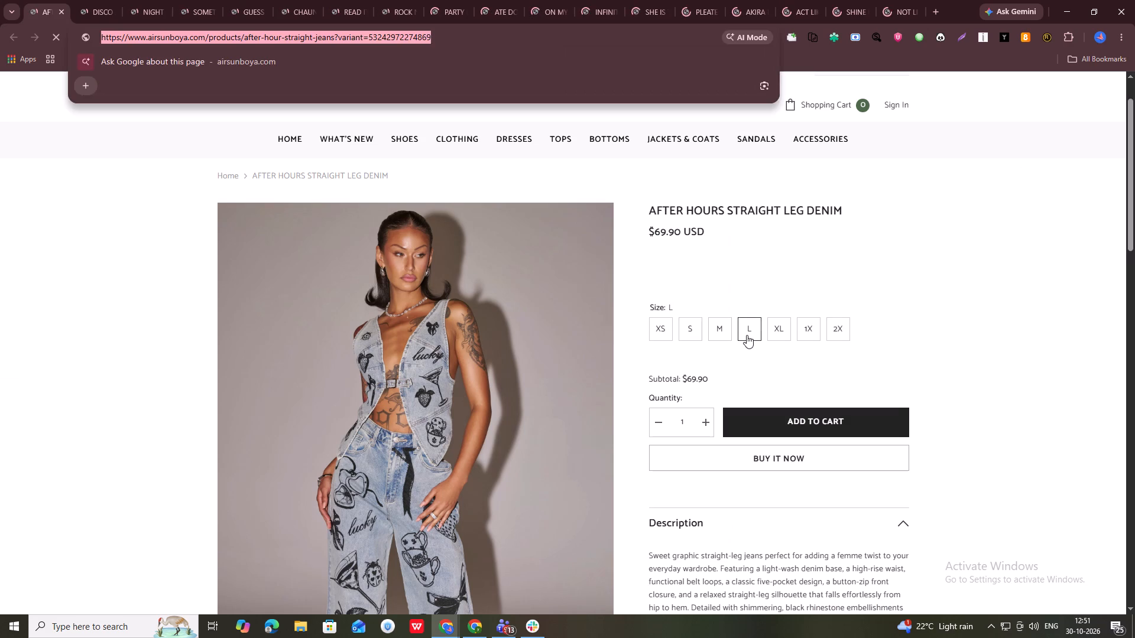
key("Down")
key("ctrl+v")
Select size XL of the After Hours Straight Leg Denim and paste its variant URL into Links cell C78749.
key("alt+Tab")
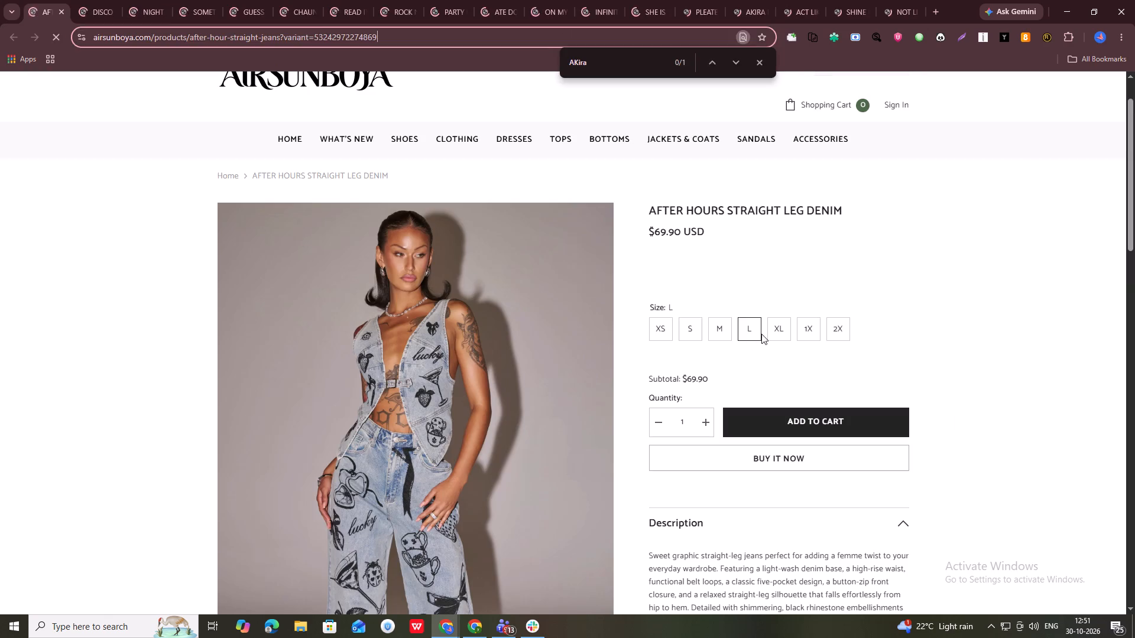
left_click(780, 330)
key("ctrl+l")
key("ctrl+l")
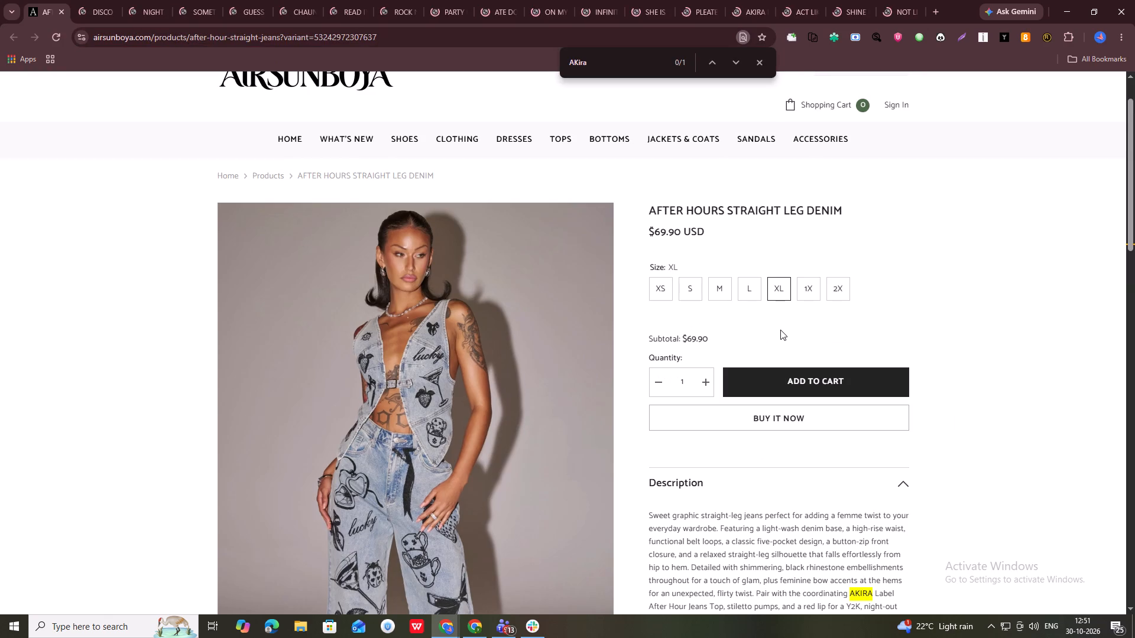
key("ctrl+c")
key("ctrl+c")
key("alt+Tab")
key("Down")
key("ctrl+v")
Select size 1X of the After Hours Straight Leg Denim and paste its variant URL into Links cell C78750.
key("alt+Tab")
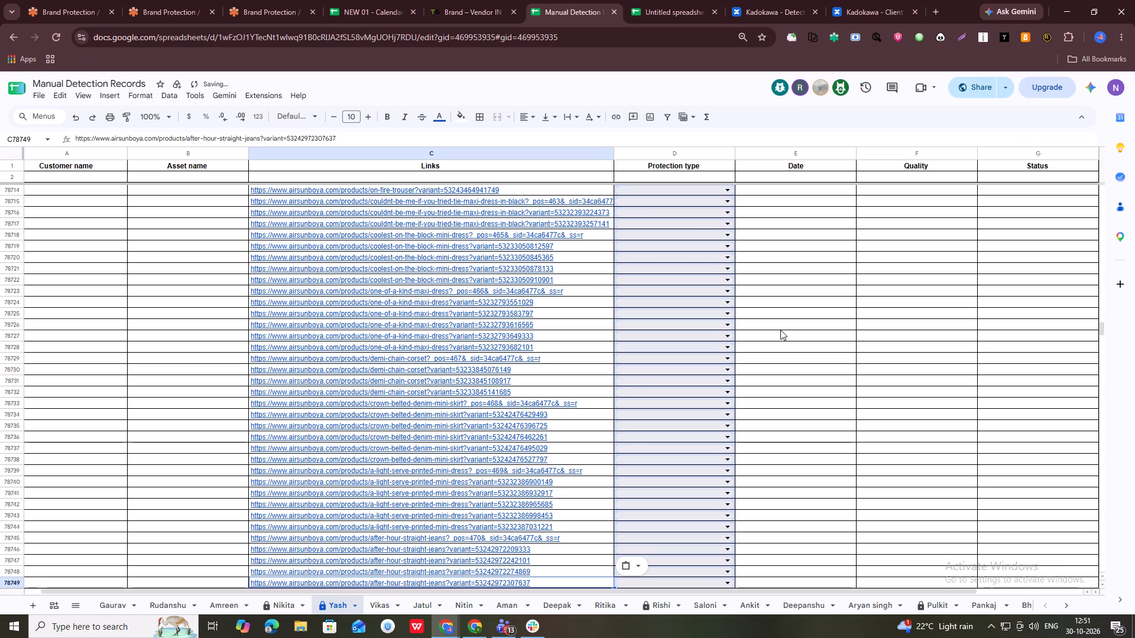
left_click(808, 291)
key("ctrl+l")
key("ctrl+c")
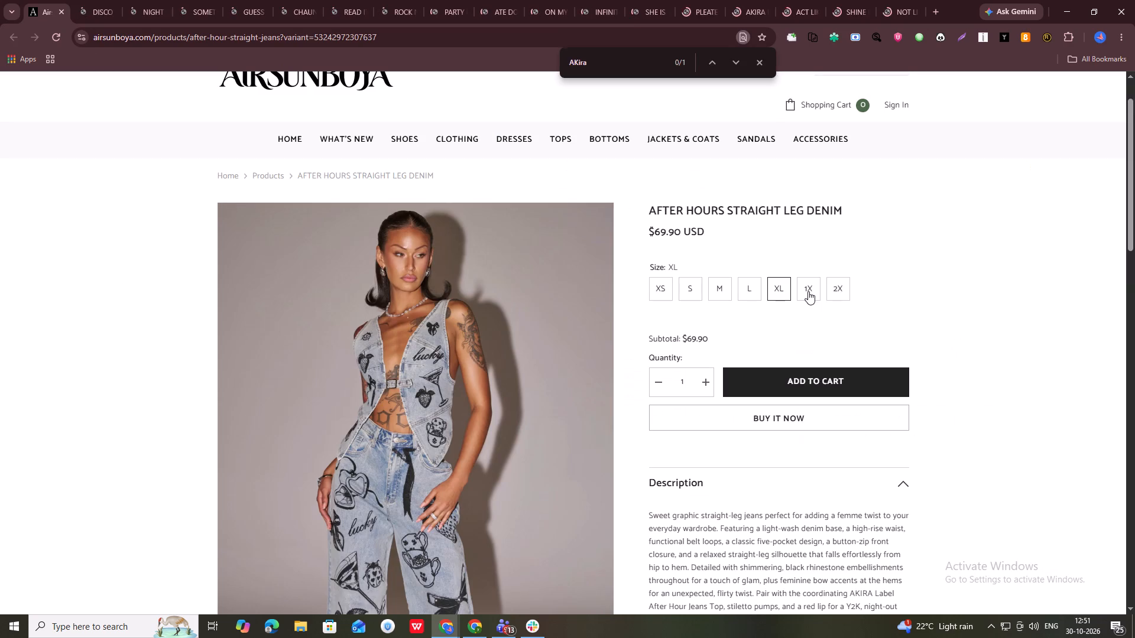
key("ctrl+c")
key("ctrl+c")
key("alt+Tab")
key("Down")
key("ctrl+v")
Select size 2X of the After Hours Straight Leg Denim and paste its variant URL into Links cell C78751.
key("alt+Tab")
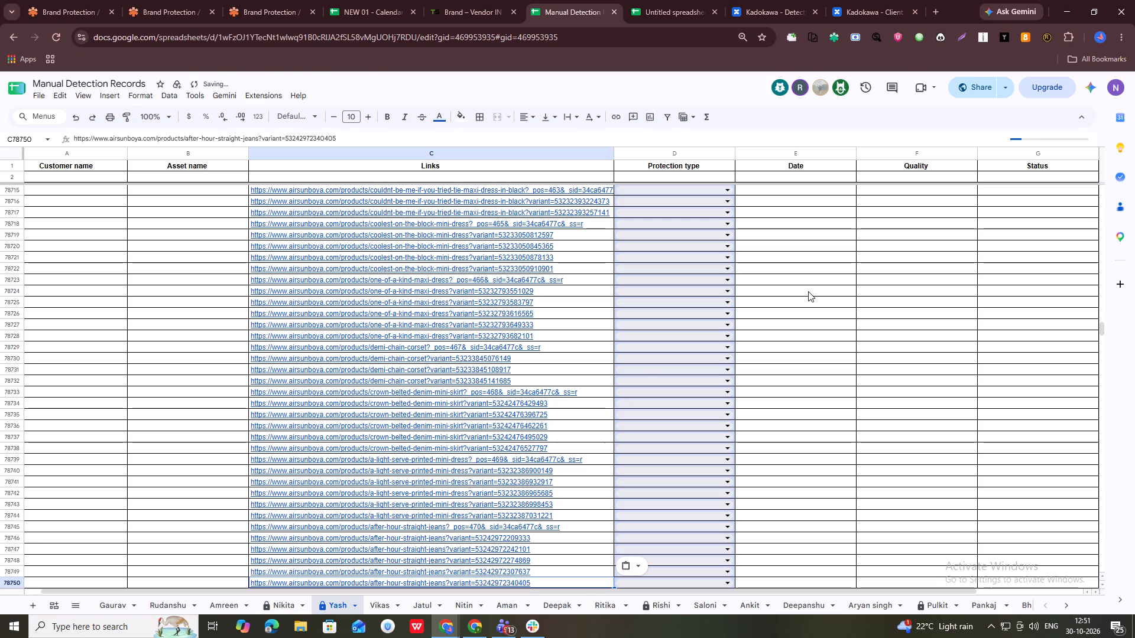
left_click(837, 293)
key("ctrl+l")
key("ctrl+c")
key("alt+Tab")
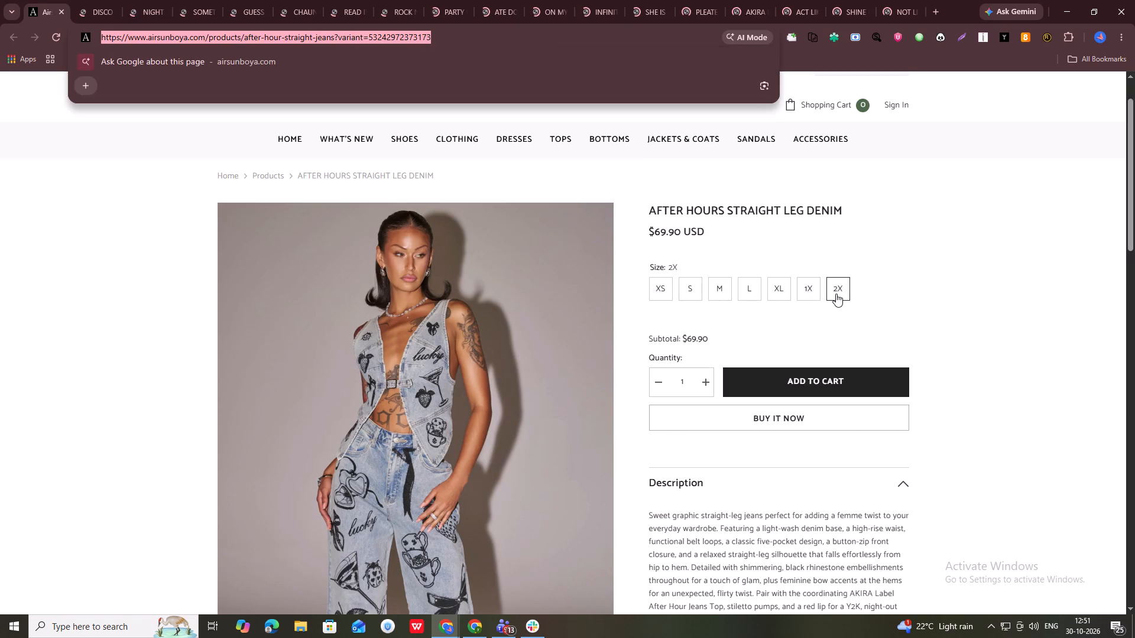
key("alt+Tab")
key("Down")
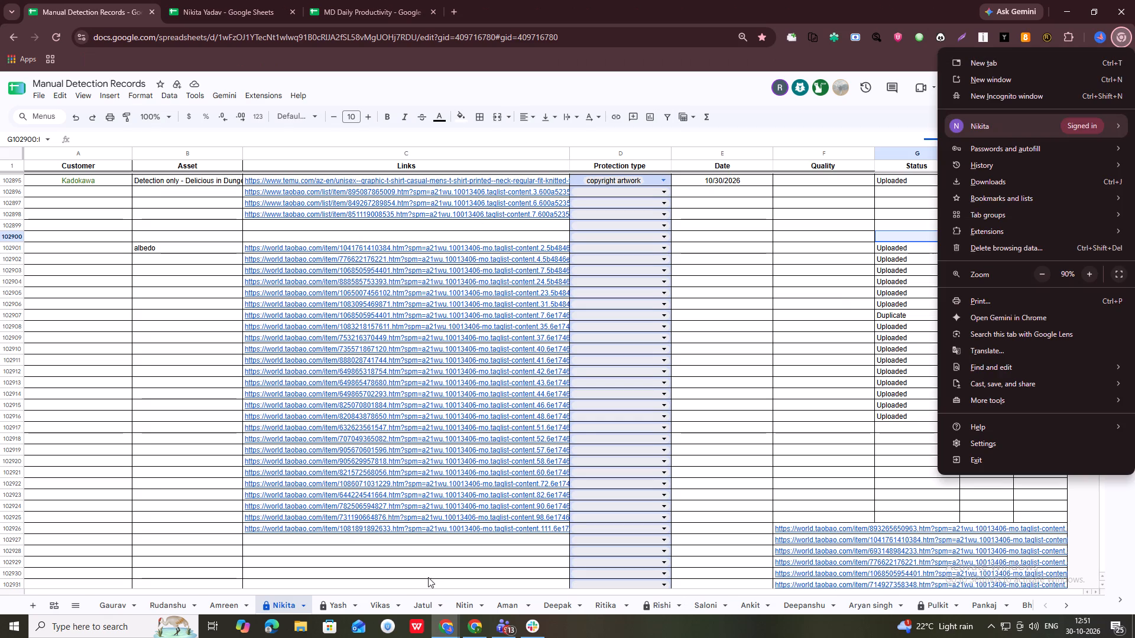
left_click(411, 530)
key("alt+Tab")
key("alt+Tab")
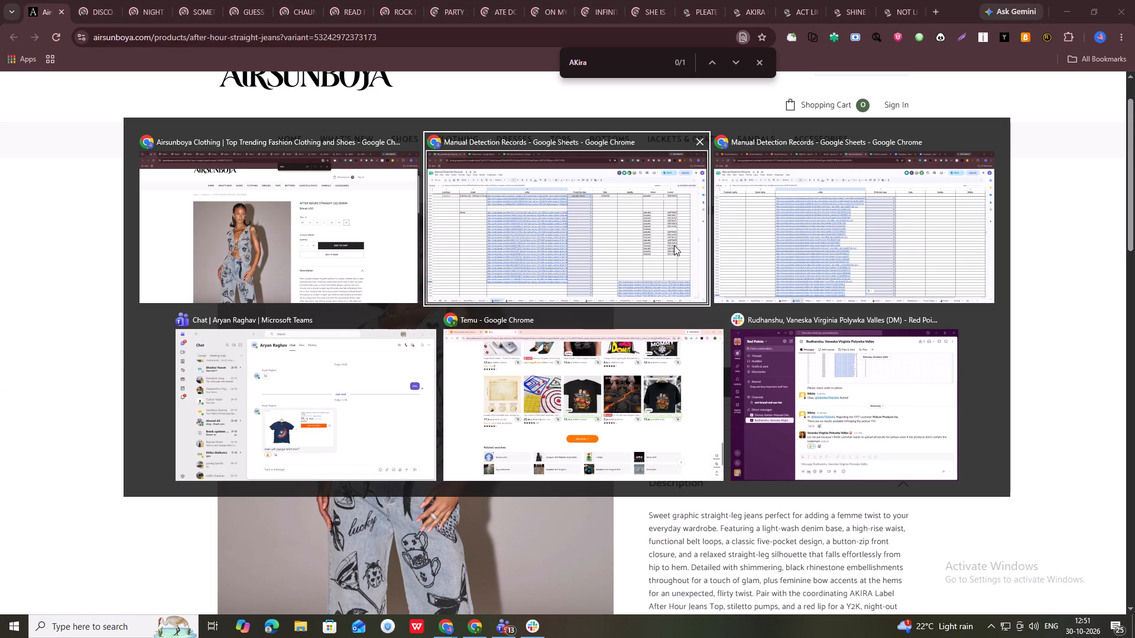
left_click(732, 242, "alt")
scroll(451, 466, "down", 1)
left_click(501, 541)
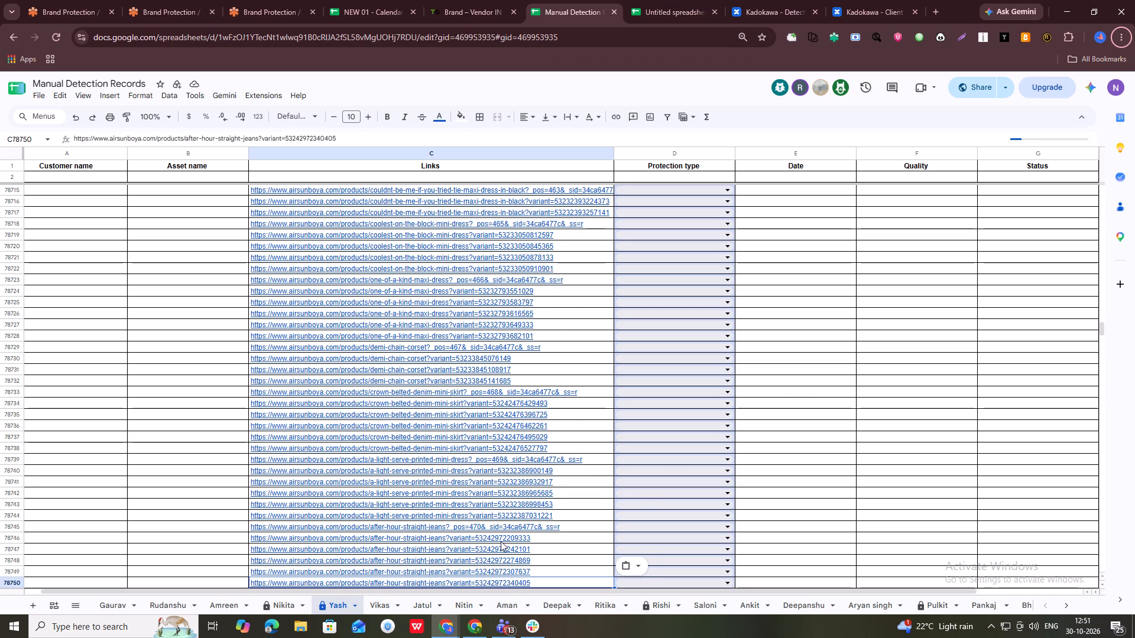
left_click(505, 538)
key("ctrl+v")
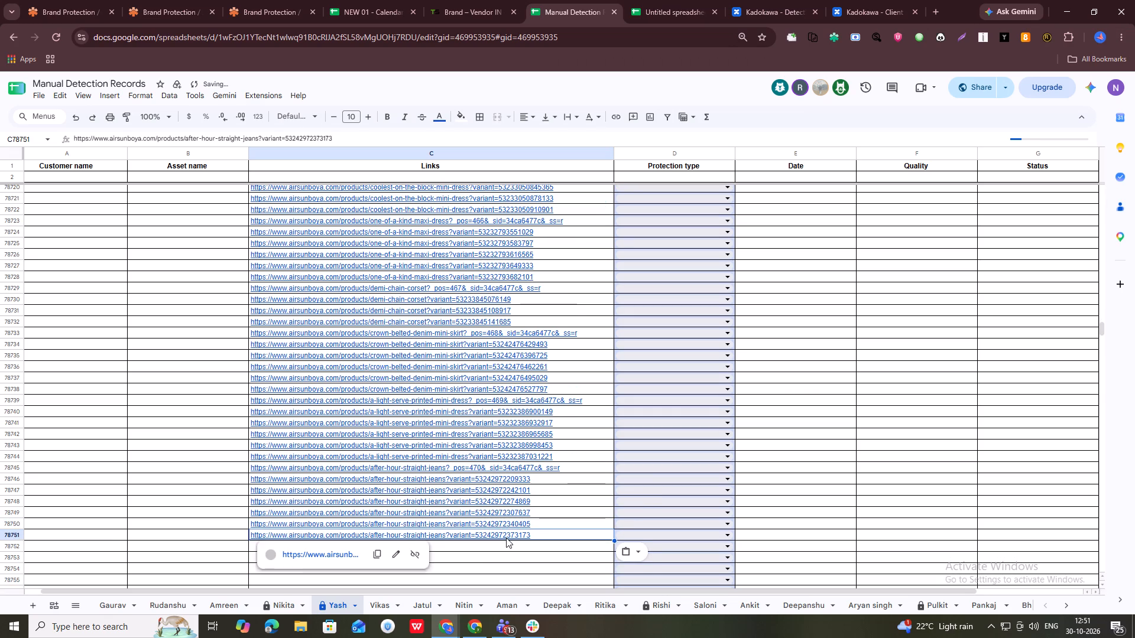
Close the denim page, look over the Disco All Night Rhinestone Drape Necklace page, and close it without recording its URL.
key("alt+Tab")
middle_click(45, 0)
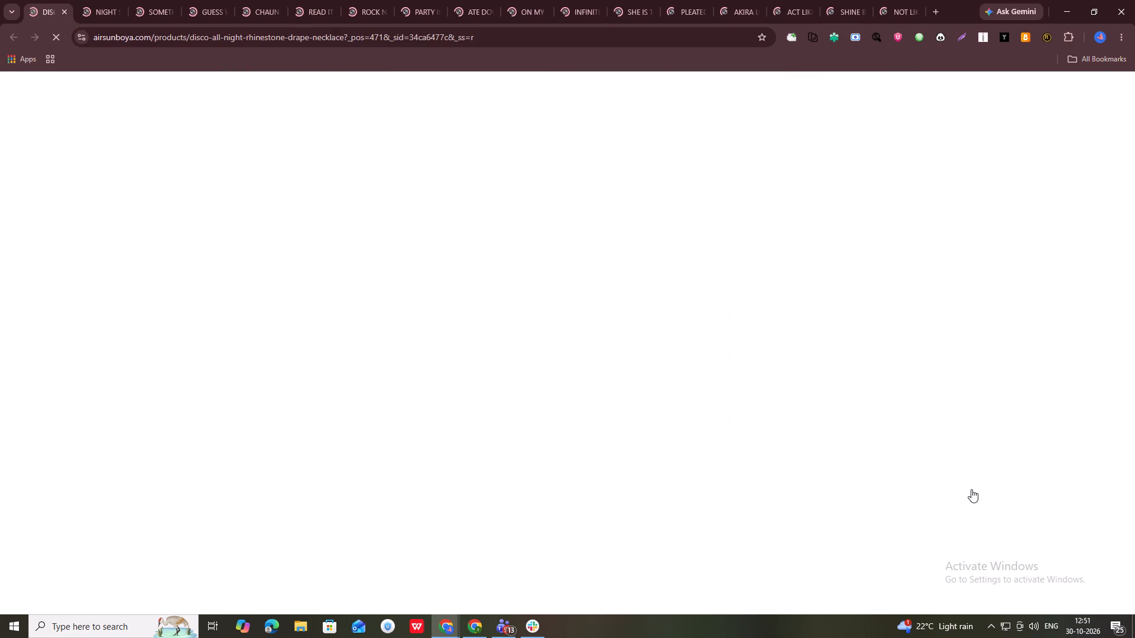
scroll(674, 504, "down", 1)
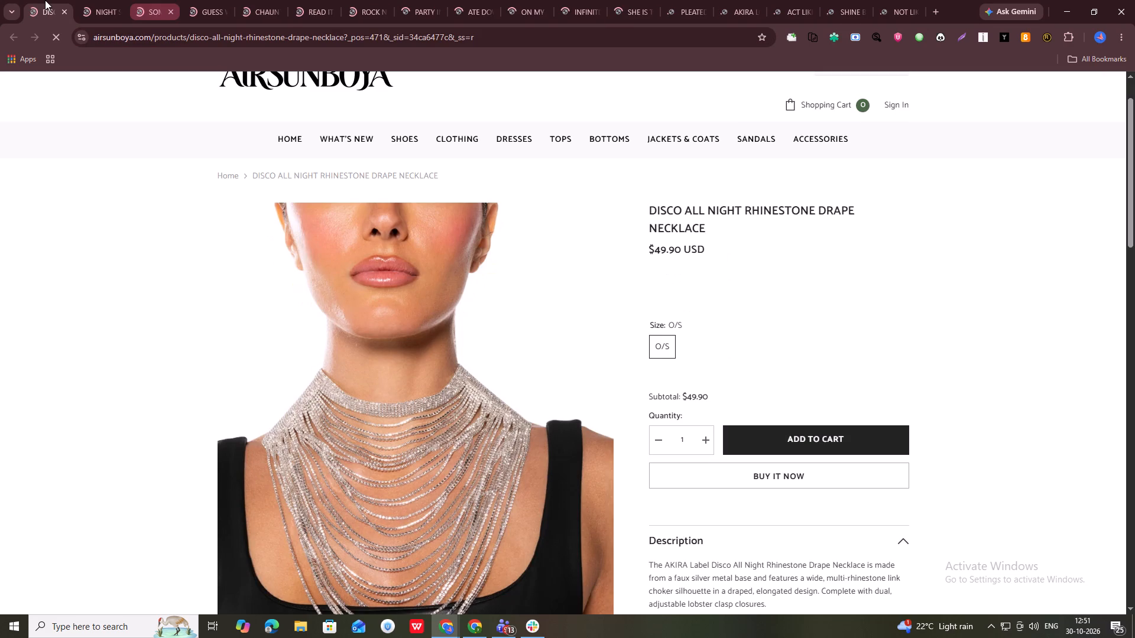
middle_click(45, 0)
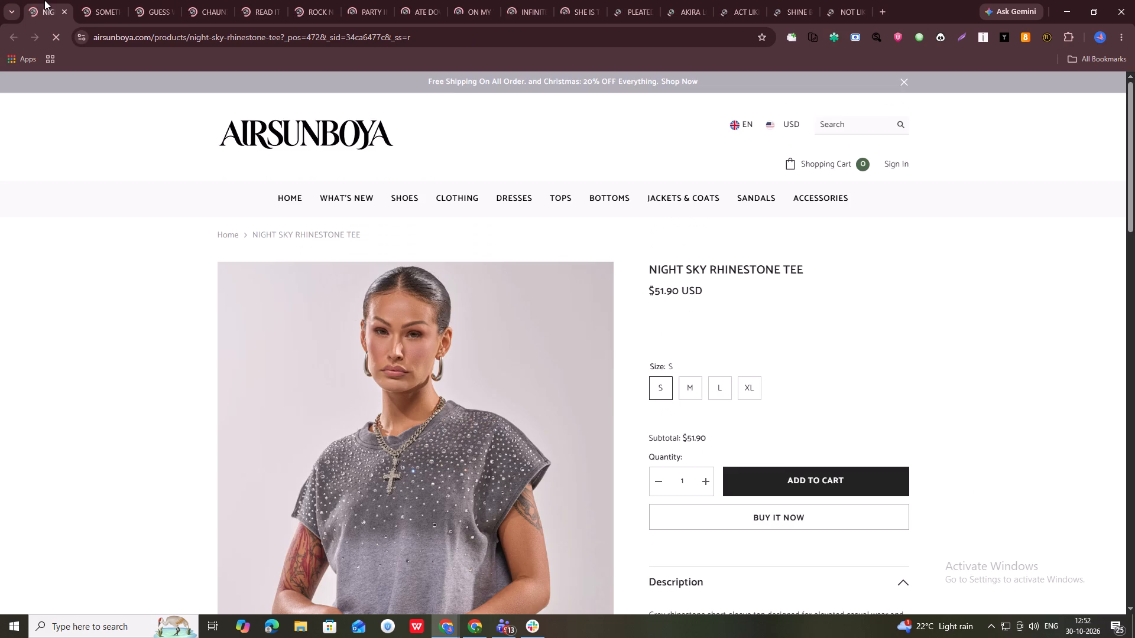
Check the Night Sky Rhinestone Tee page for AKIRA and paste its base URL into Links cell C78752.
scroll(193, 112, "down", 1)
scroll(213, 159, "down", 1)
key("ctrl+f")
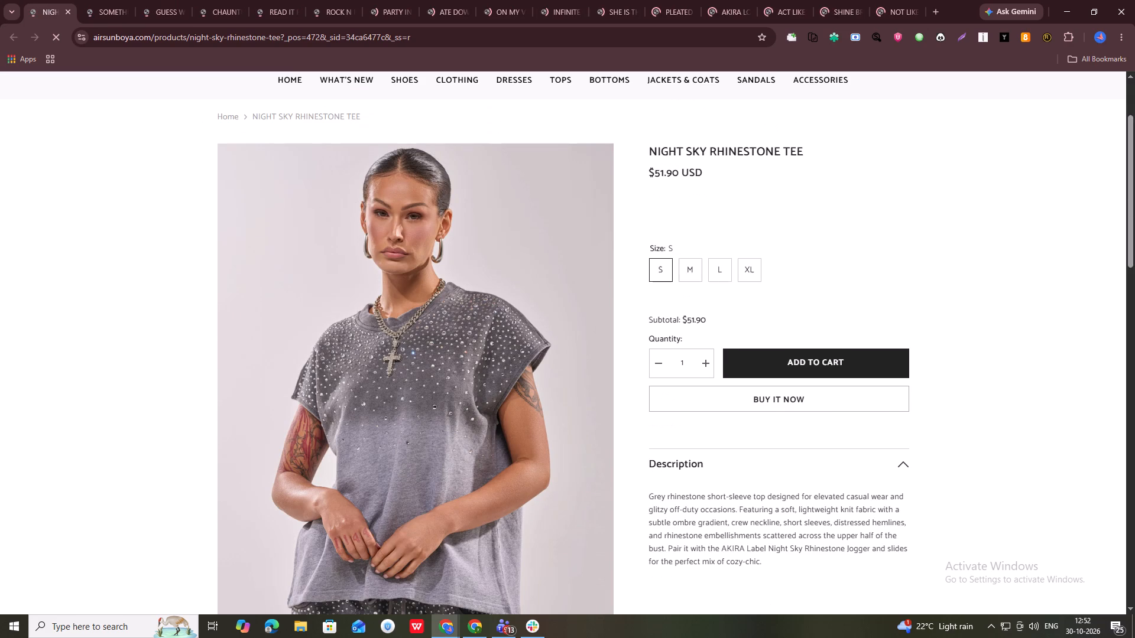
key("ctrl+l")
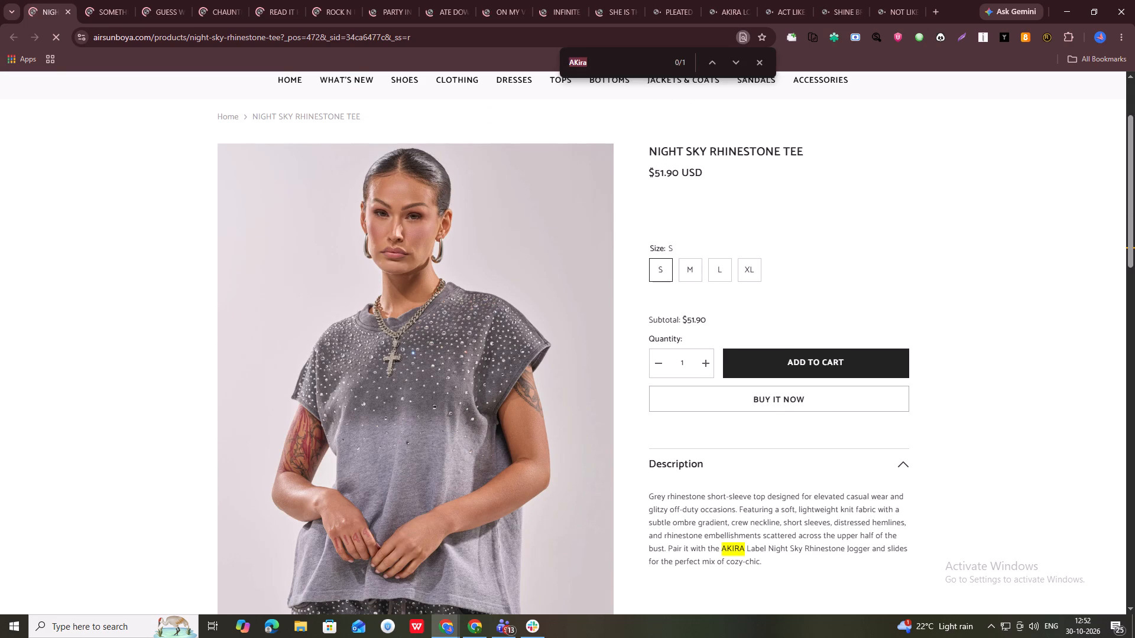
key("ctrl+c")
key("ctrl+c")
key("alt+Tab")
key("Down")
key("ctrl+v")
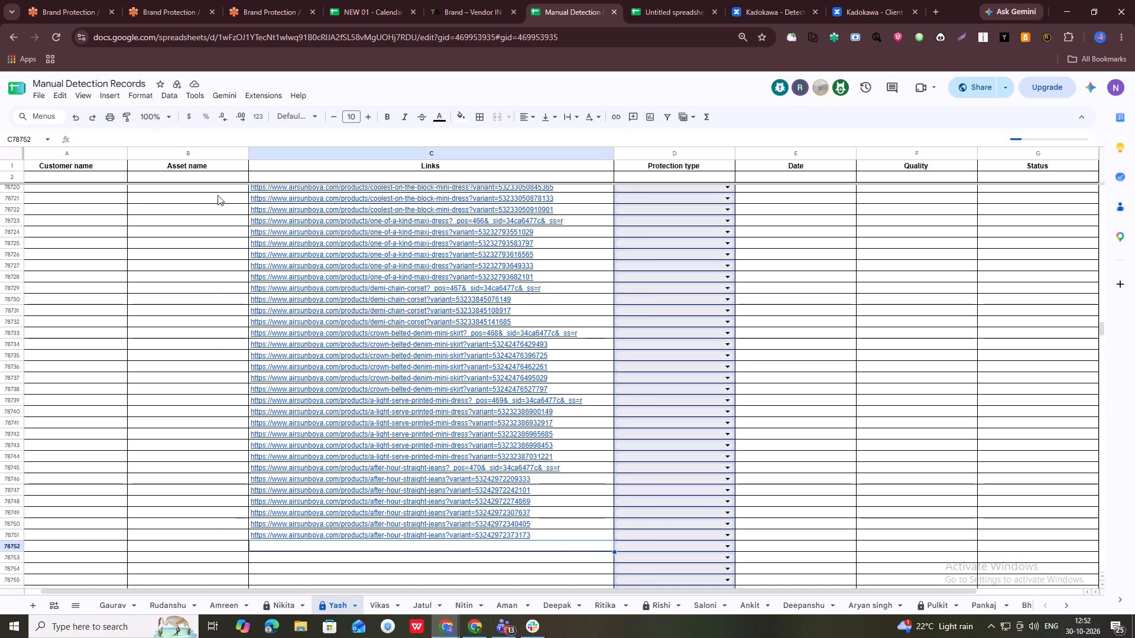
Select size M of the Night Sky Rhinestone Tee and paste its variant URL into Links cell C78753.
key("alt+Tab")
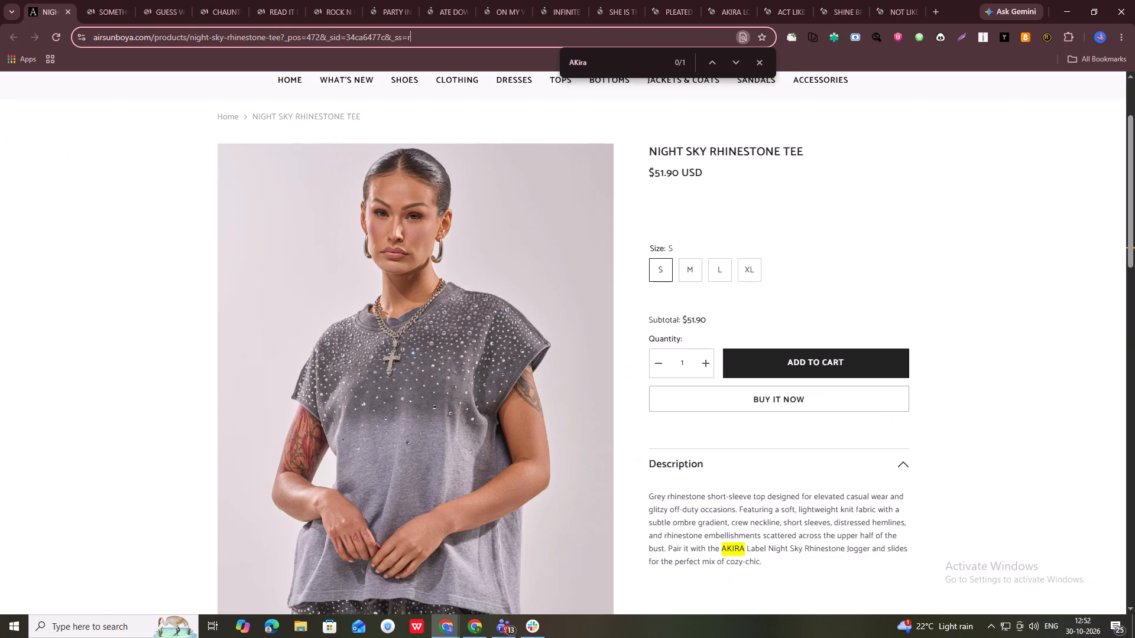
left_click(688, 263)
left_click(689, 268)
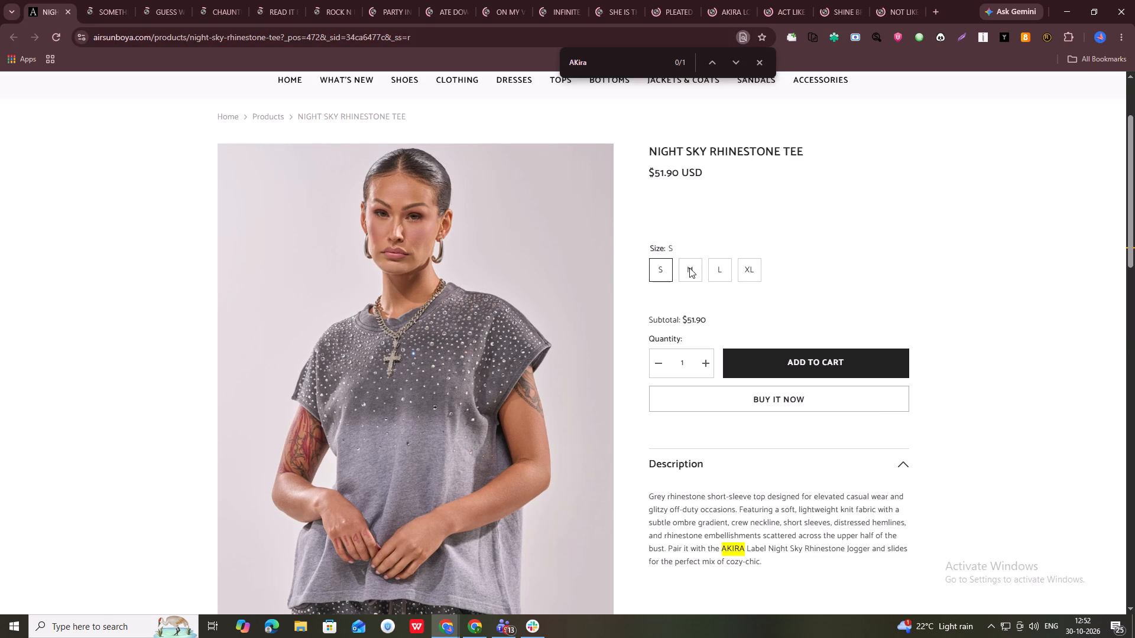
left_click(689, 218)
key("ctrl+l")
key("ctrl+c")
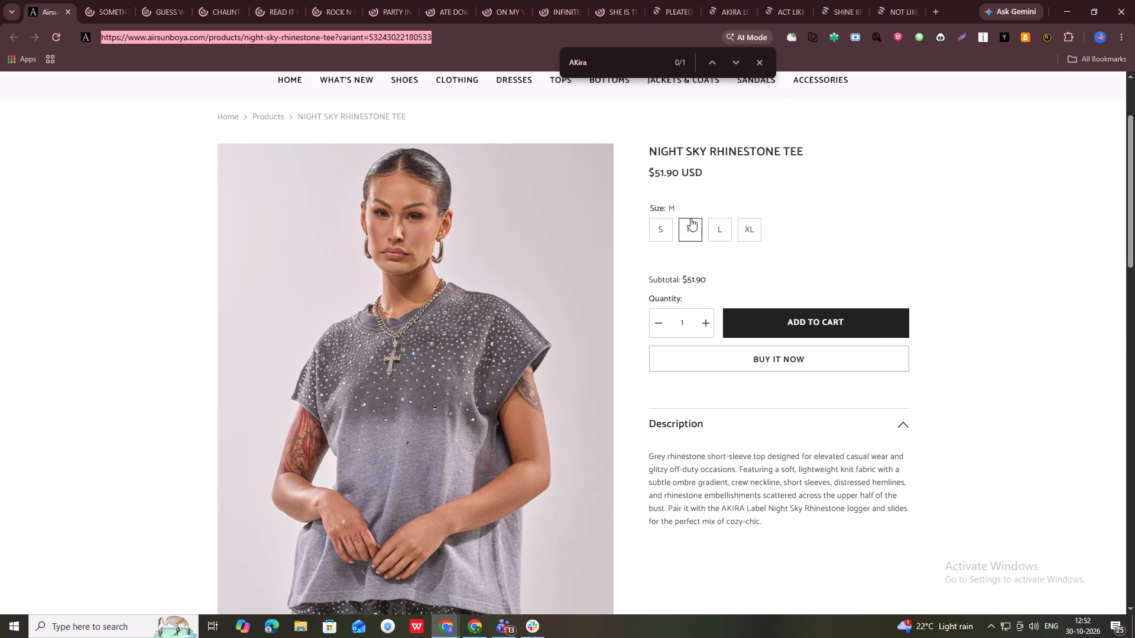
key("alt+Tab")
key("Down")
key("ctrl+v")
Select size L of the Night Sky Rhinestone Tee and paste its variant URL into Links cell C78754.
key("alt+Tab")
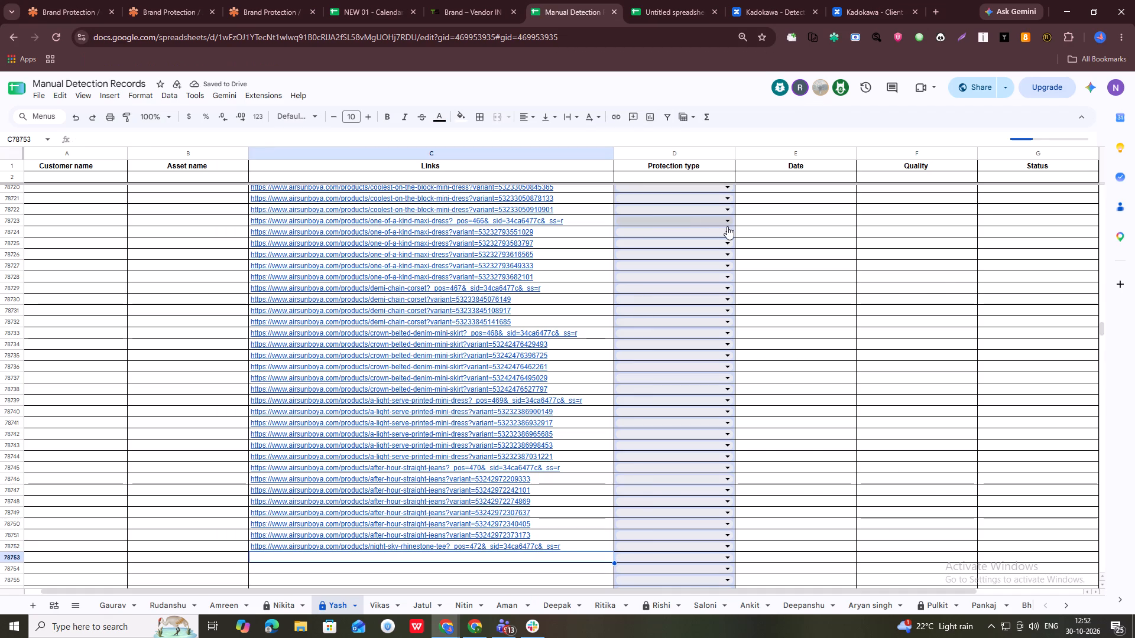
left_click(727, 227)
key("ctrl+l")
key("ctrl+c")
key("ctrl+c")
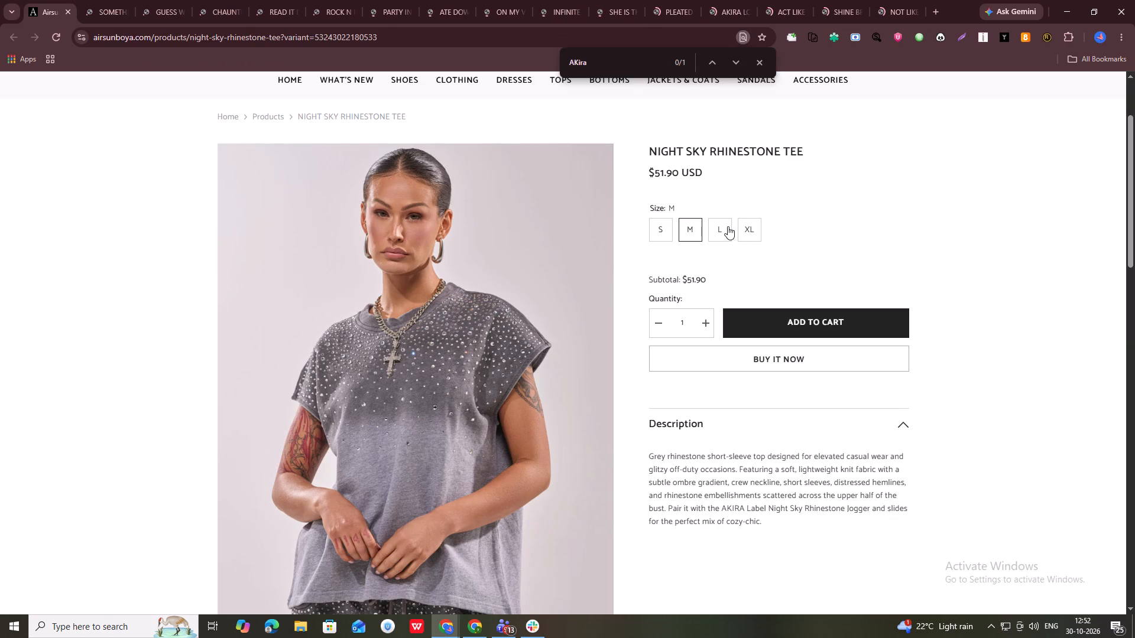
key("alt+Tab")
key("Down")
key("ctrl+v")
Select size XL of the Night Sky Rhinestone Tee and paste its variant URL into Links cell C78755.
key("alt+Tab")
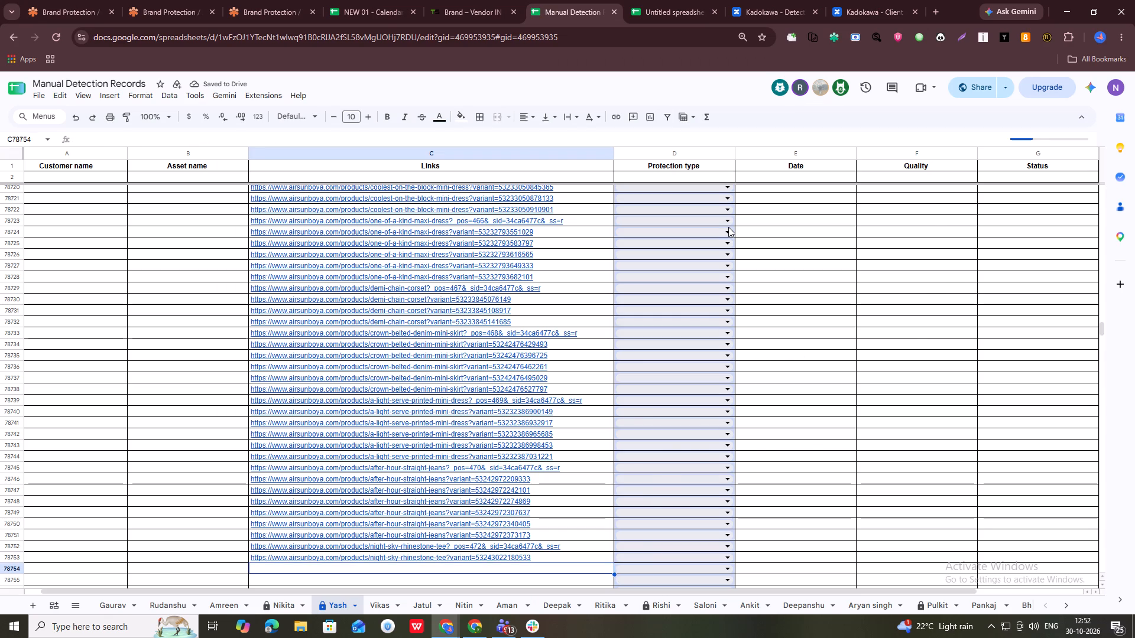
left_click(758, 234)
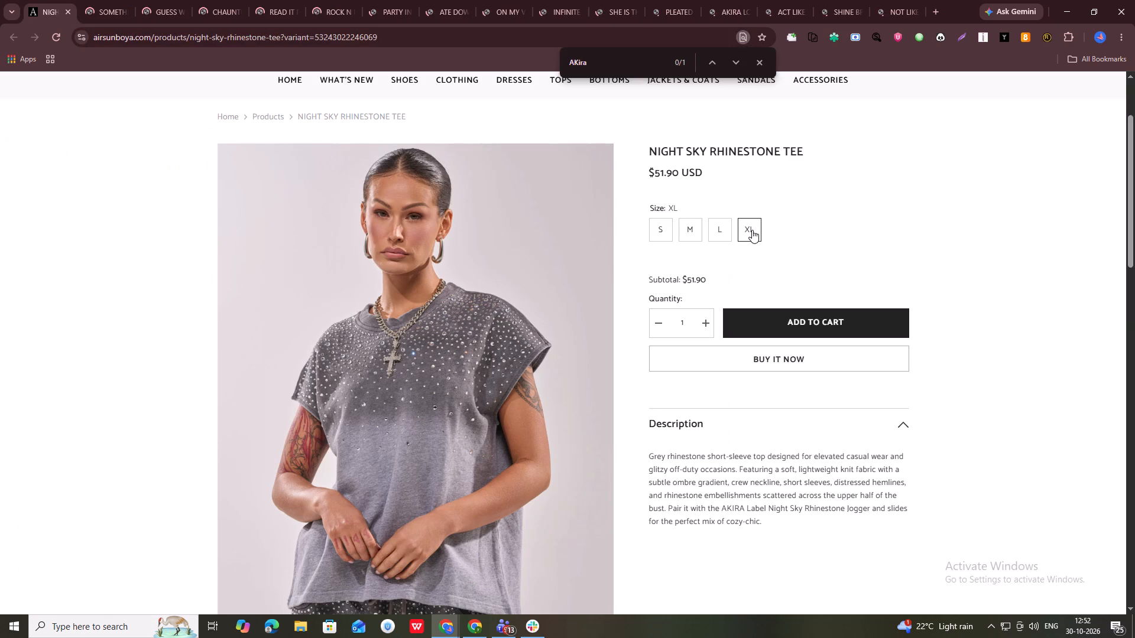
key("ctrl+l")
key("ctrl+c")
key("ctrl+c")
key("alt+Tab")
key("Down")
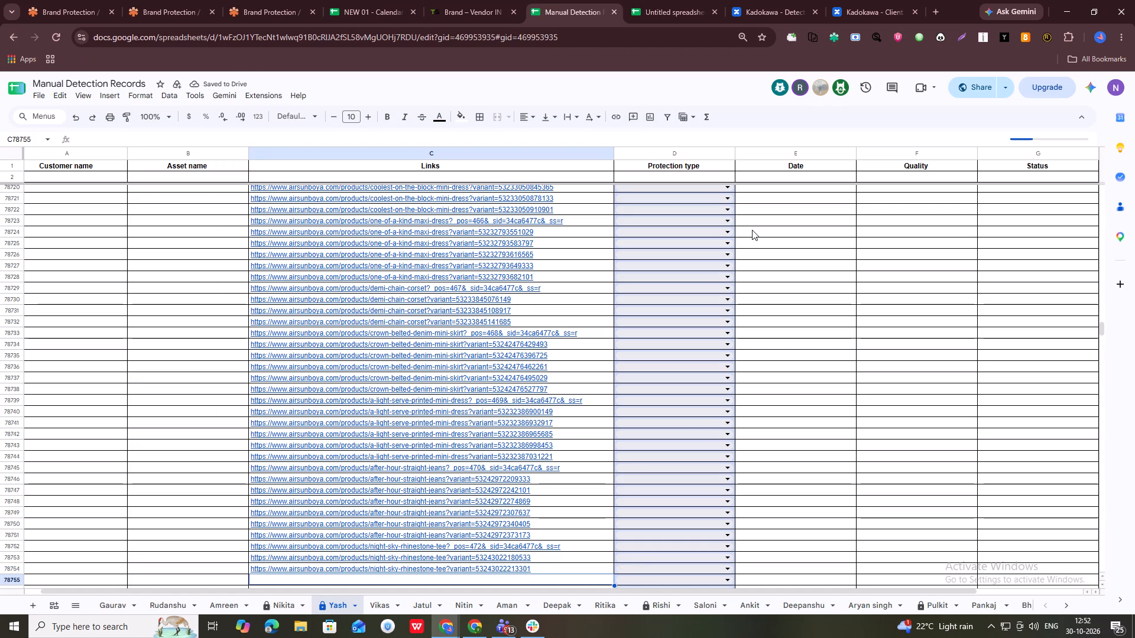
key("ctrl+v")
Close the tee page, check the Something Good Faux Leather Short page for AKIRA, and paste its base URL into Links cell C78756.
key("alt+Tab")
middle_click(56, 2)
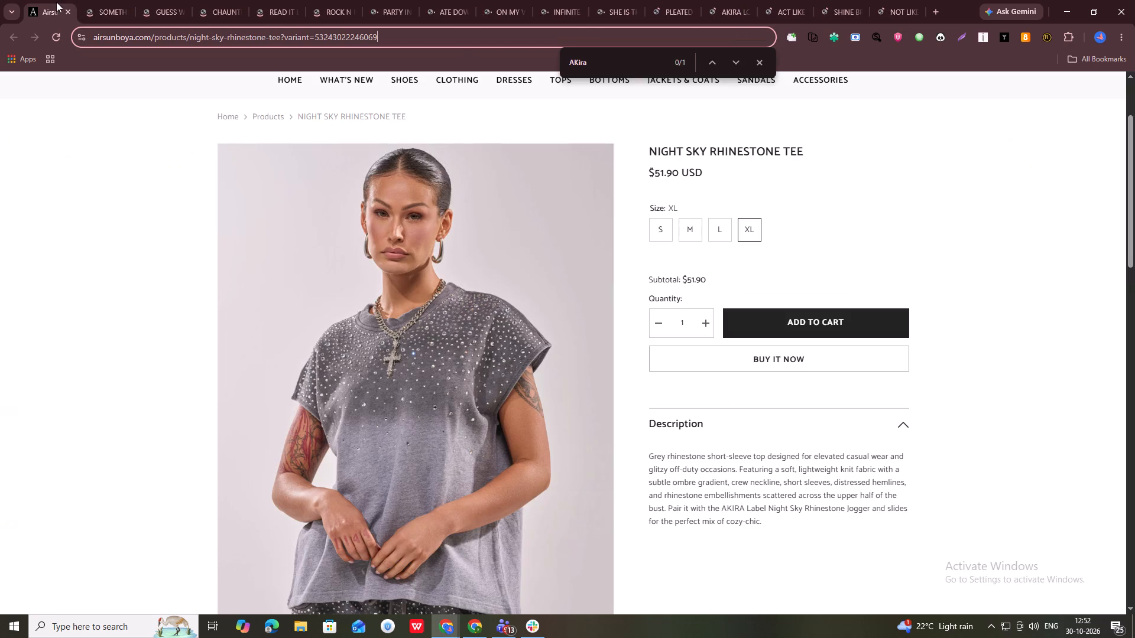
key("ctrl+f")
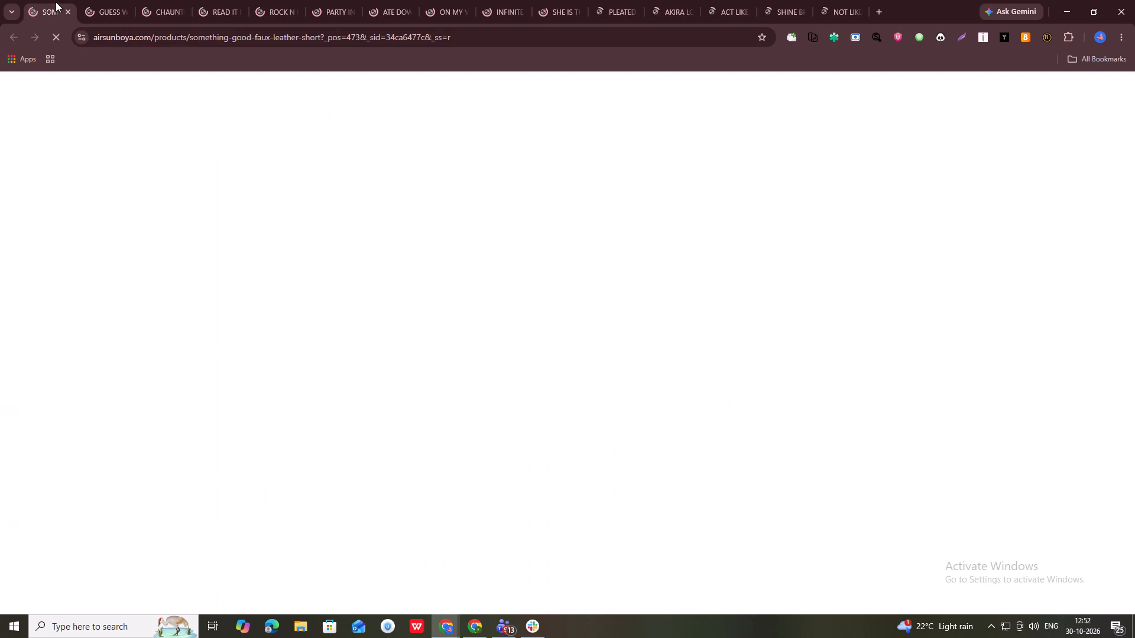
scroll(335, 338, "down", 3)
scroll(568, 371, "down", 2)
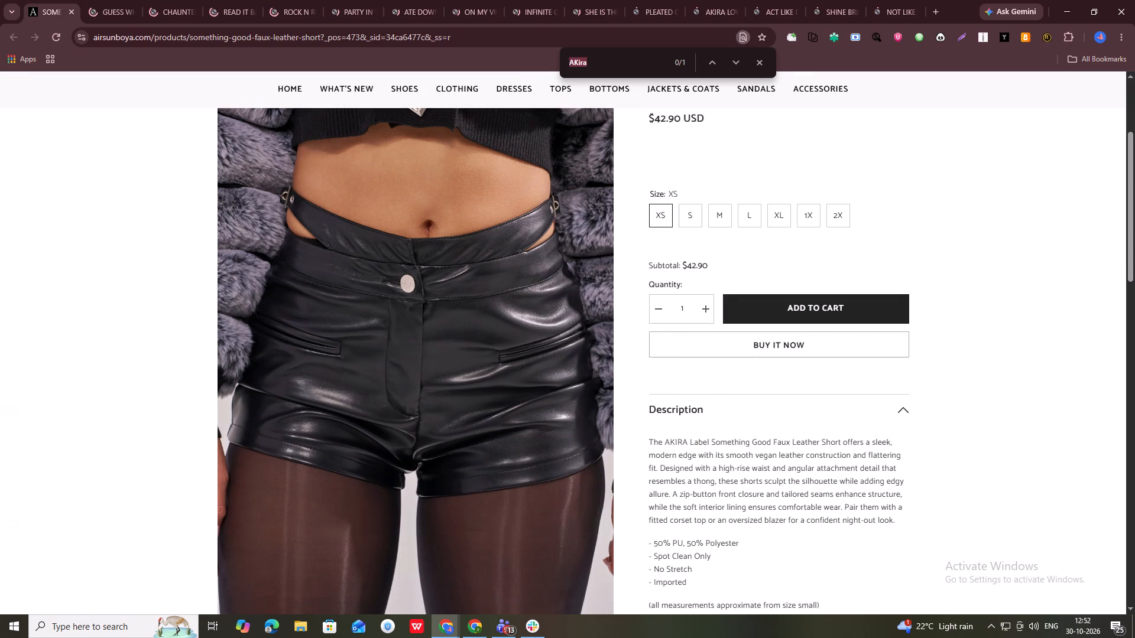
scroll(464, 320, "up", 5)
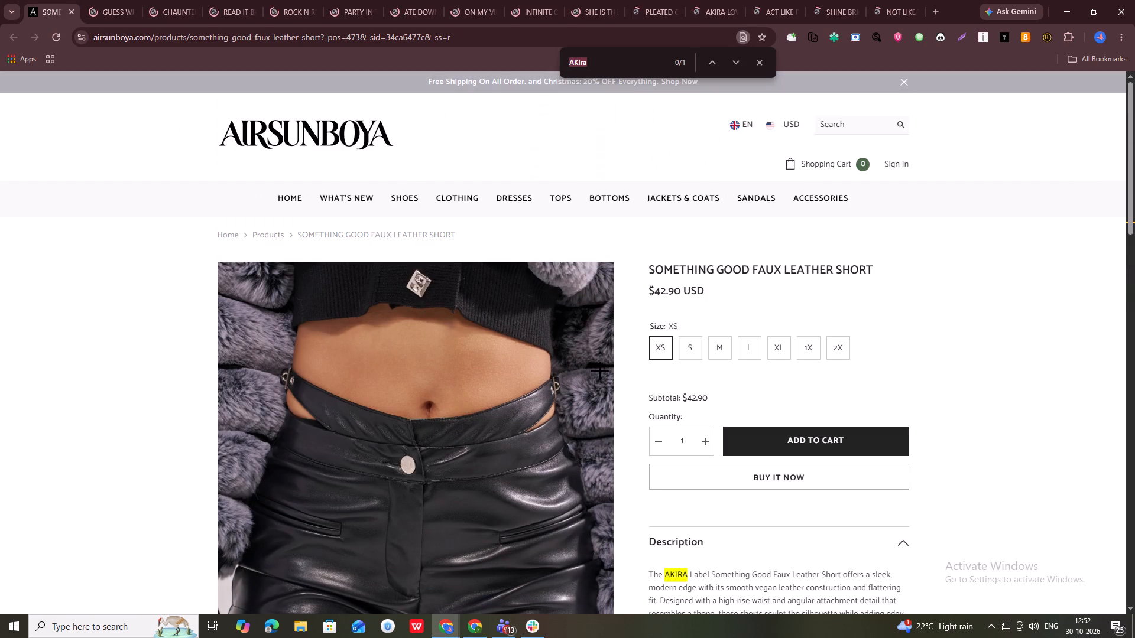
key("ctrl+l")
key("ctrl+c")
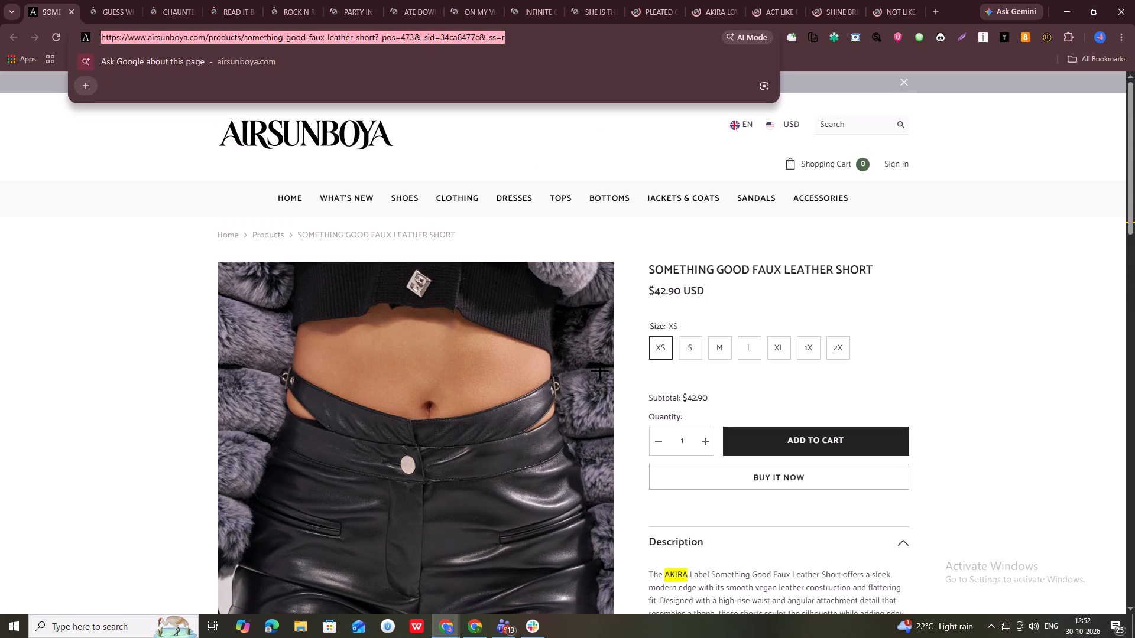
key("ctrl+c")
key("ctrl+c")
key("alt+Tab")
key("Down")
key("ctrl+v")
key("alt+Tab")
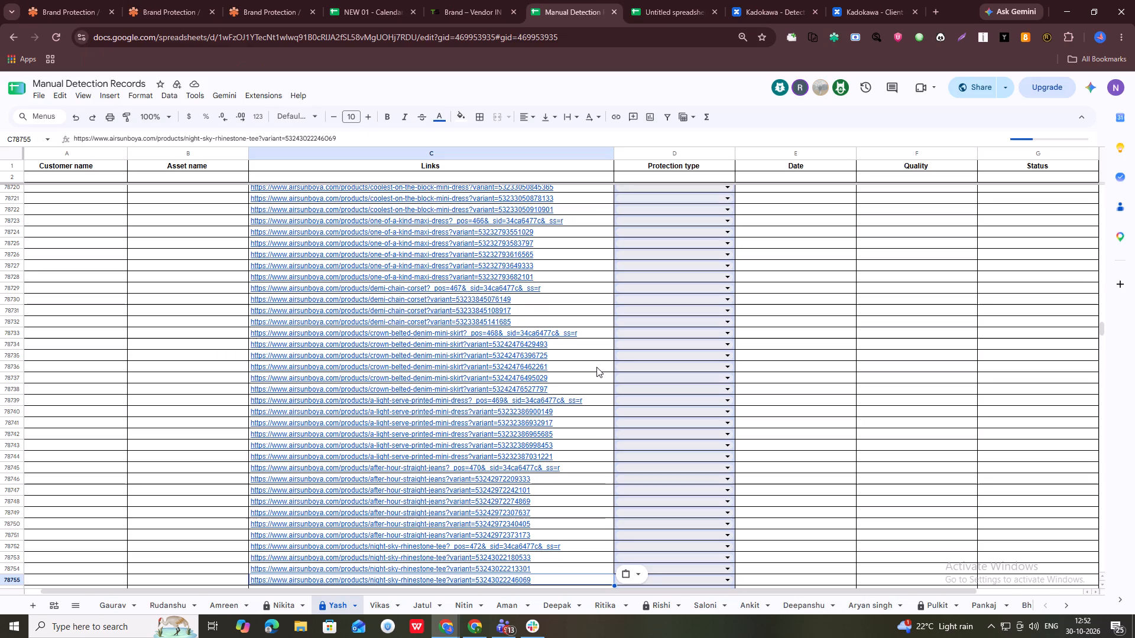
Select size S of the Something Good Faux Leather Short and paste its variant URL into Links cell C78757.
left_click(694, 347)
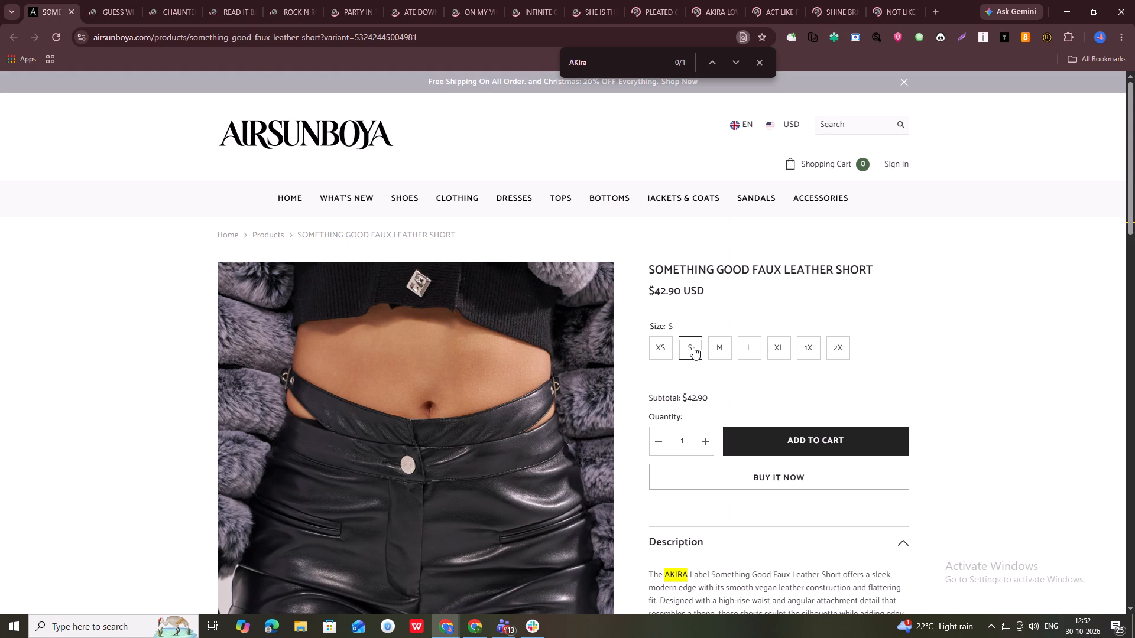
key("ctrl+l")
key("ctrl+c")
key("ctrl+c")
key("alt+Tab")
key("Down")
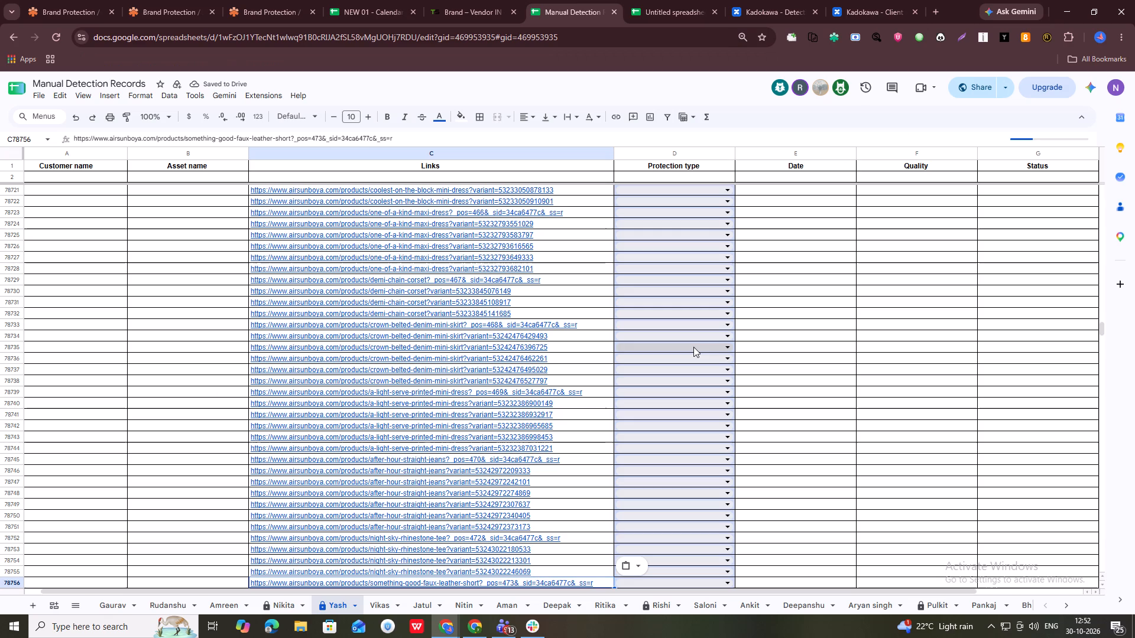
key("Down")
key("ctrl+v")
key("alt+Tab")
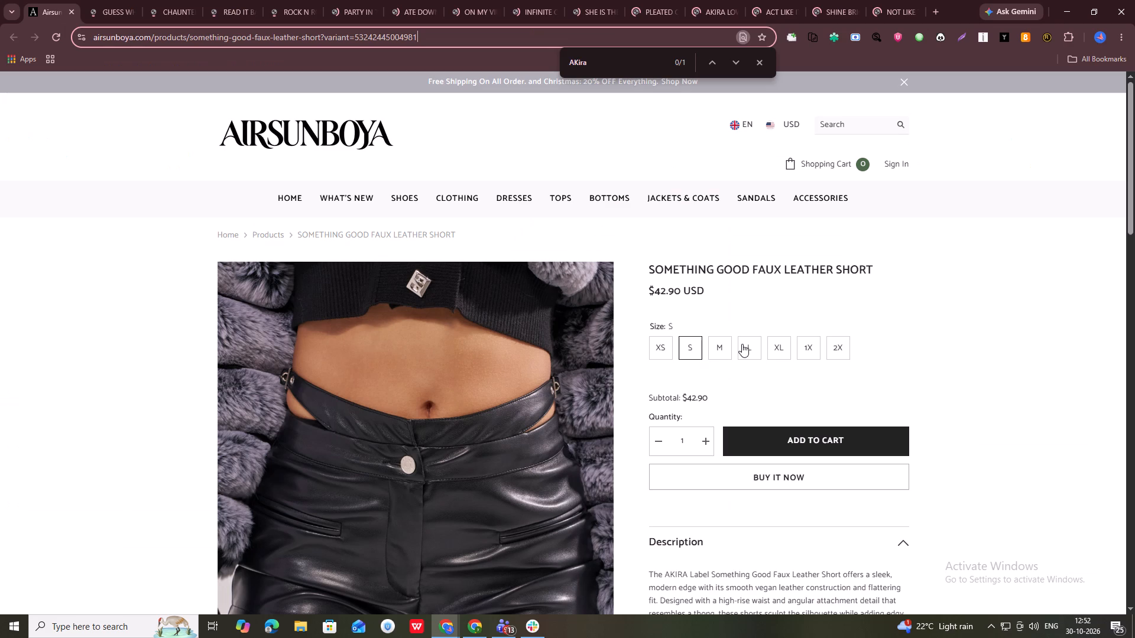
Select size M of the Something Good Faux Leather Short and paste its variant URL into Links cell C78758.
left_click(714, 347)
key("ctrl+l")
key("ctrl+c")
key("ctrl+c")
key("alt+Tab")
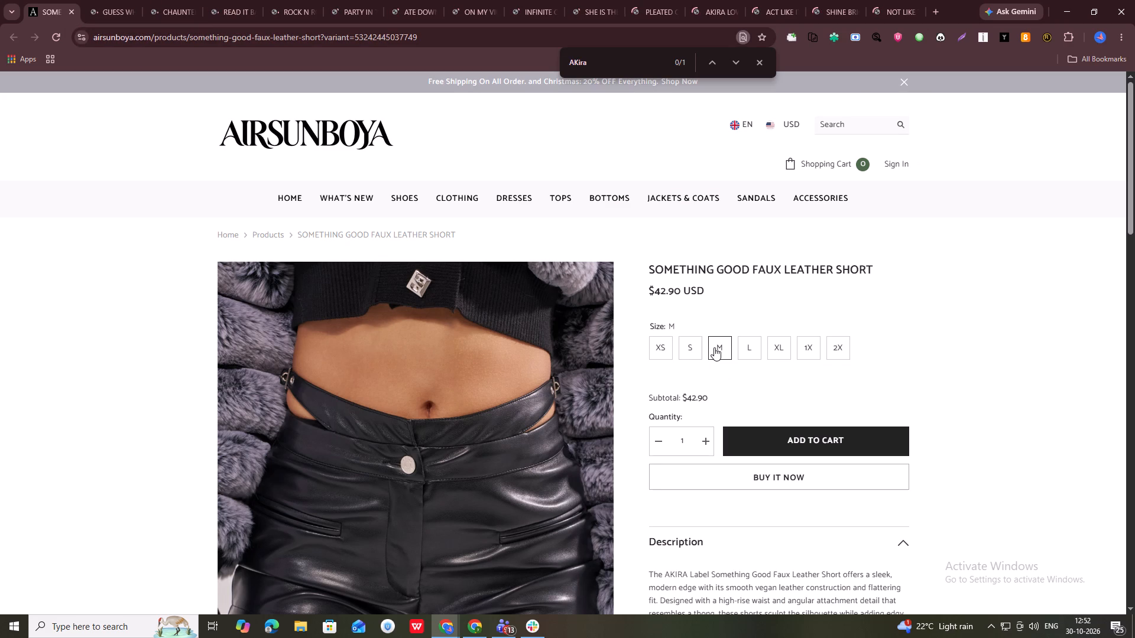
key("Down")
key("ctrl+v")
key("alt+Tab")
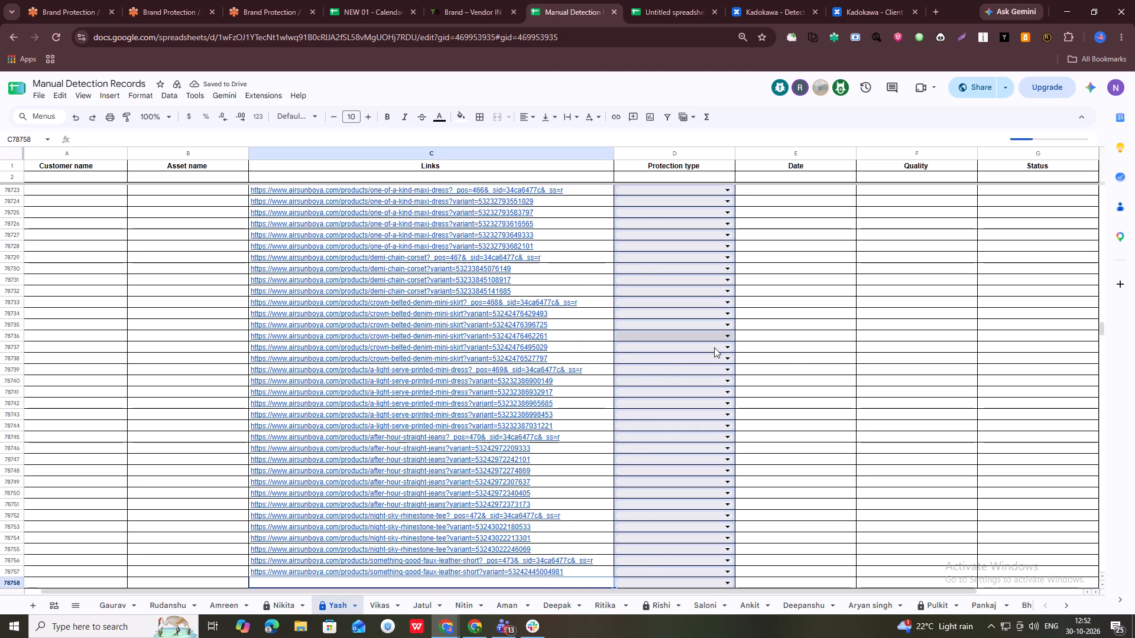
Select size L of the Something Good Faux Leather Short and paste its variant URL into Links cell C78759.
left_click(749, 350)
key("ctrl+l")
key("ctrl+c")
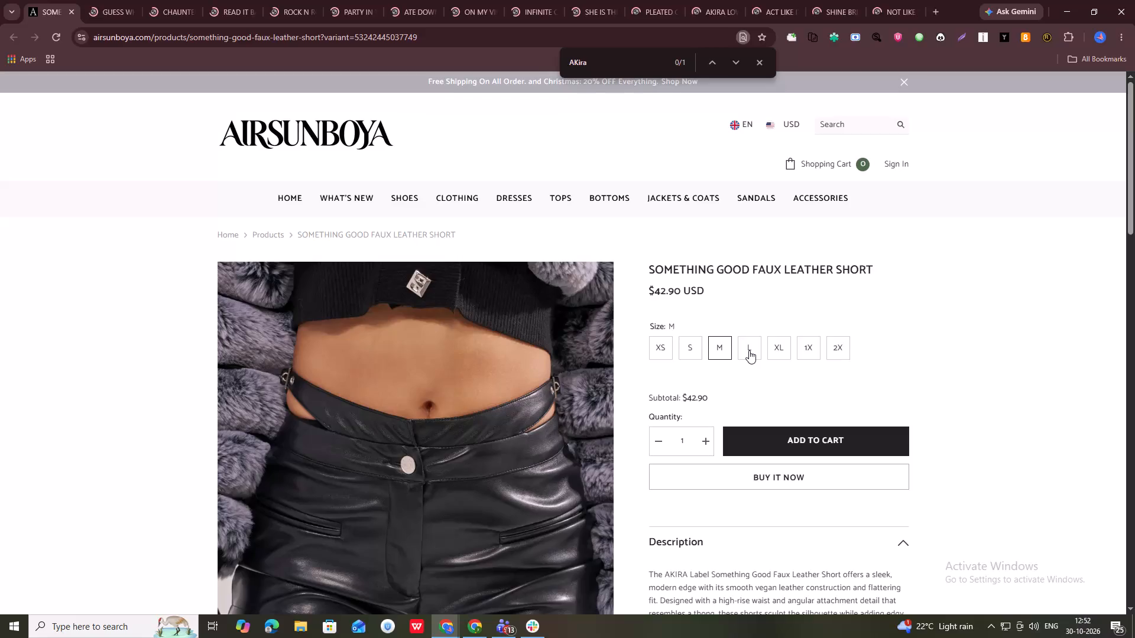
key("alt+Tab")
key("Down")
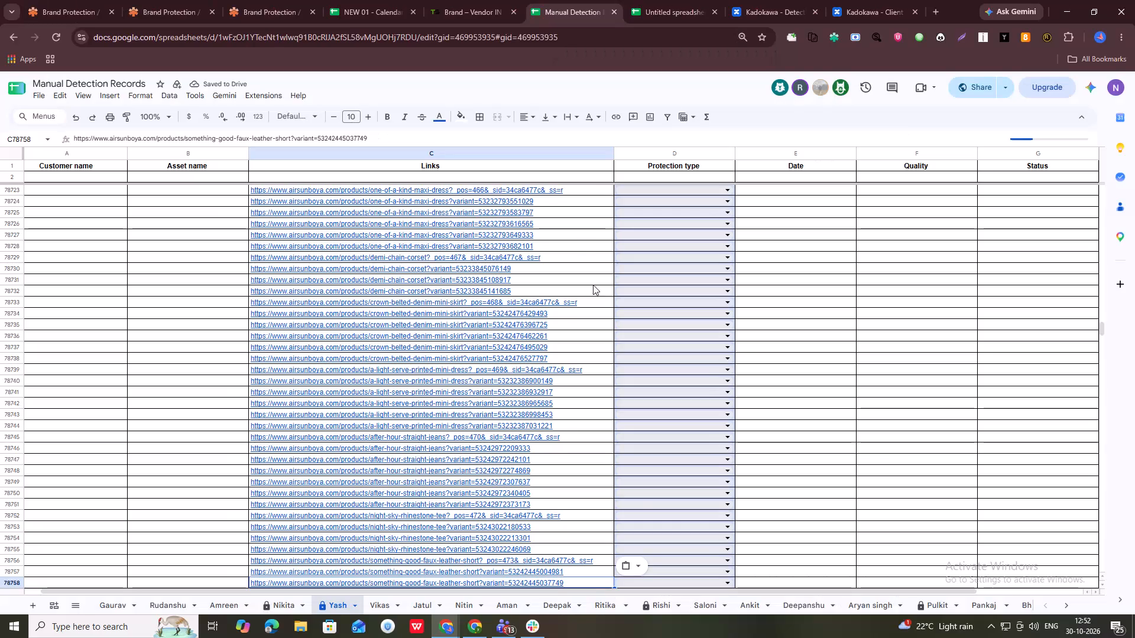
scroll(594, 336, "down", 1)
left_click(582, 534)
key("ctrl+v")
key("alt+Tab")
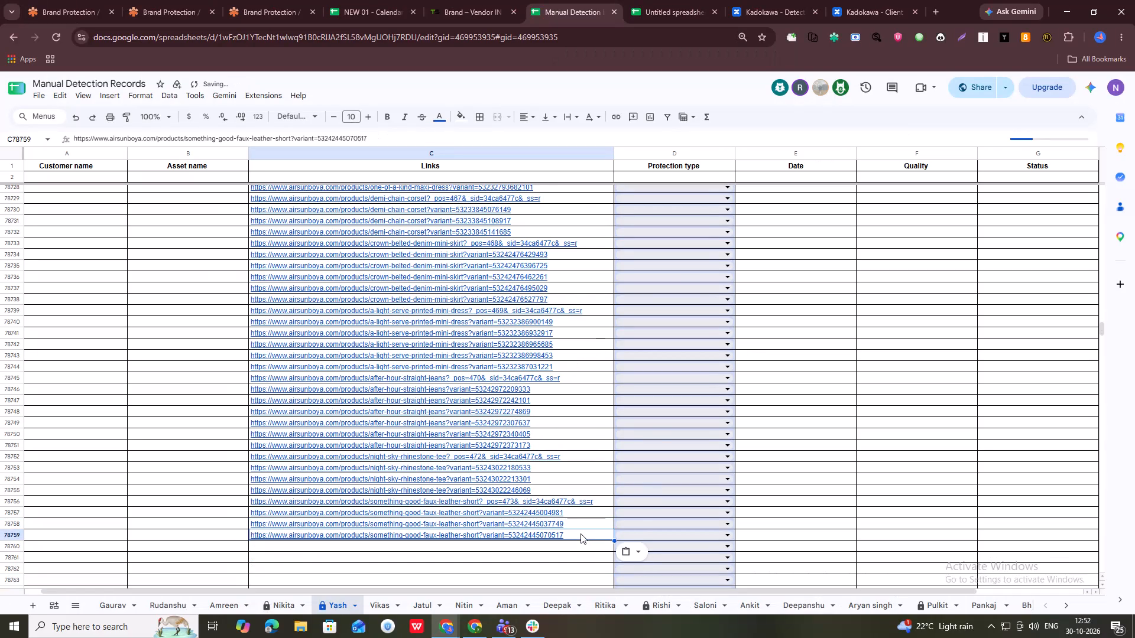
Locate AKIRA in the faux leather short's description, select size XL, and paste its variant URL into Links cell C78760.
scroll(735, 502, "down", 1)
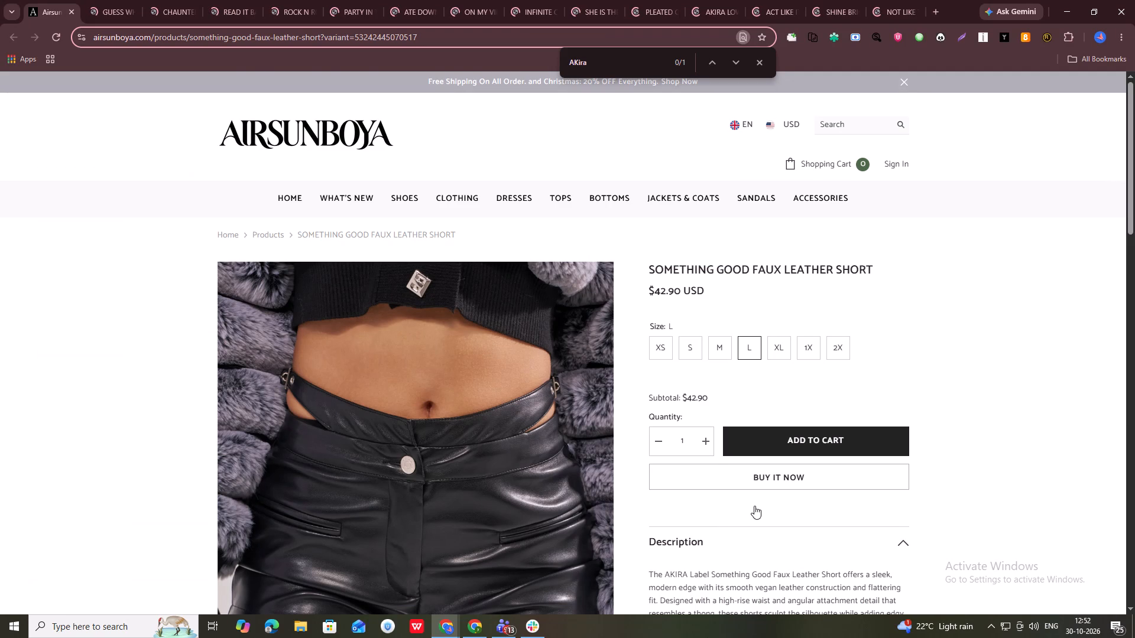
scroll(750, 522, "down", 1)
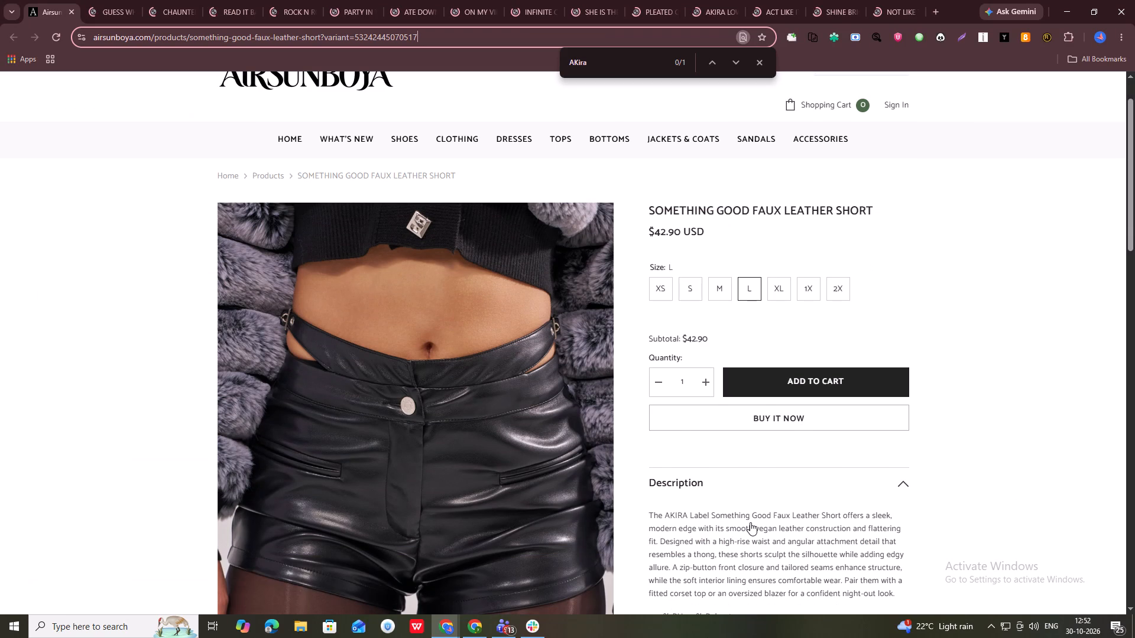
left_click(732, 65)
left_click(785, 230)
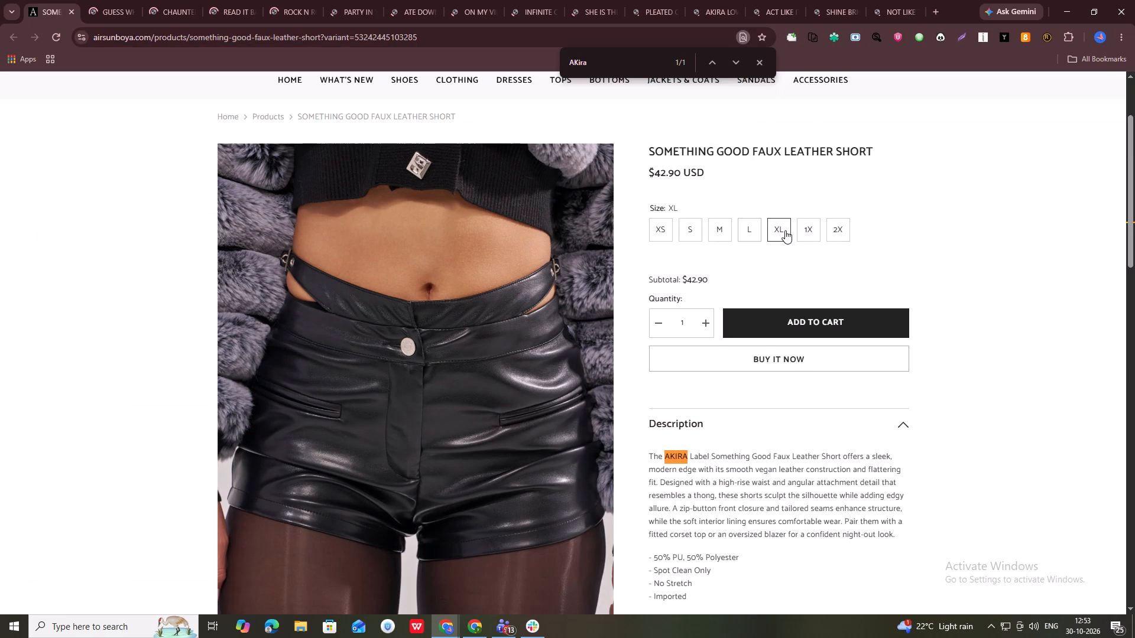
key("ctrl+l")
key("ctrl+c")
key("ctrl+c")
key("super+Tab")
key("alt+Tab")
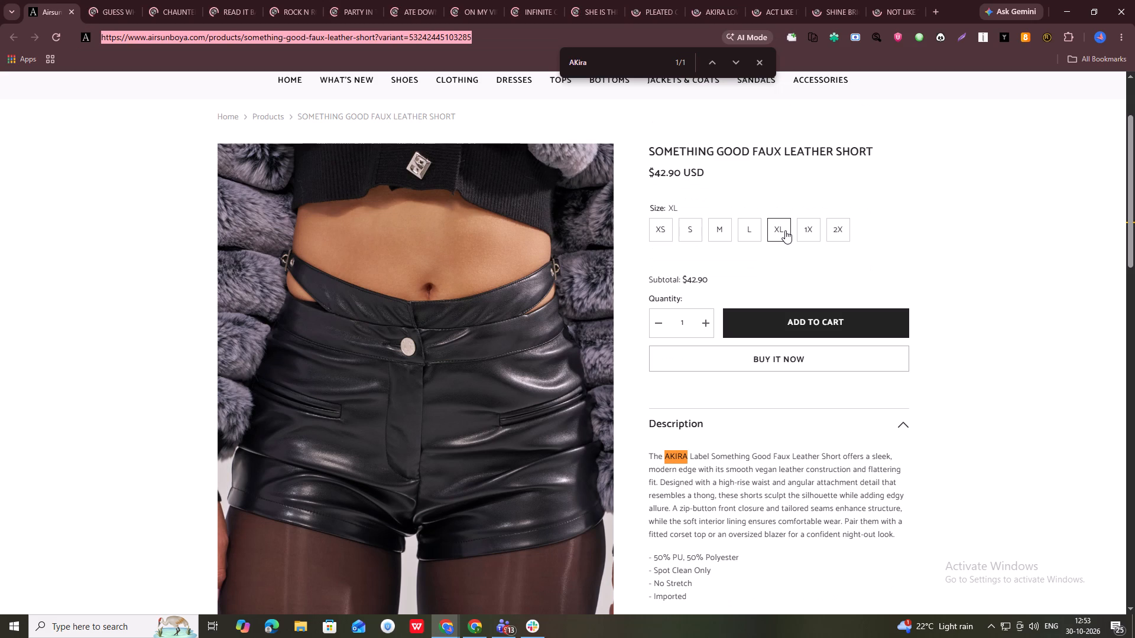
key("alt+Tab")
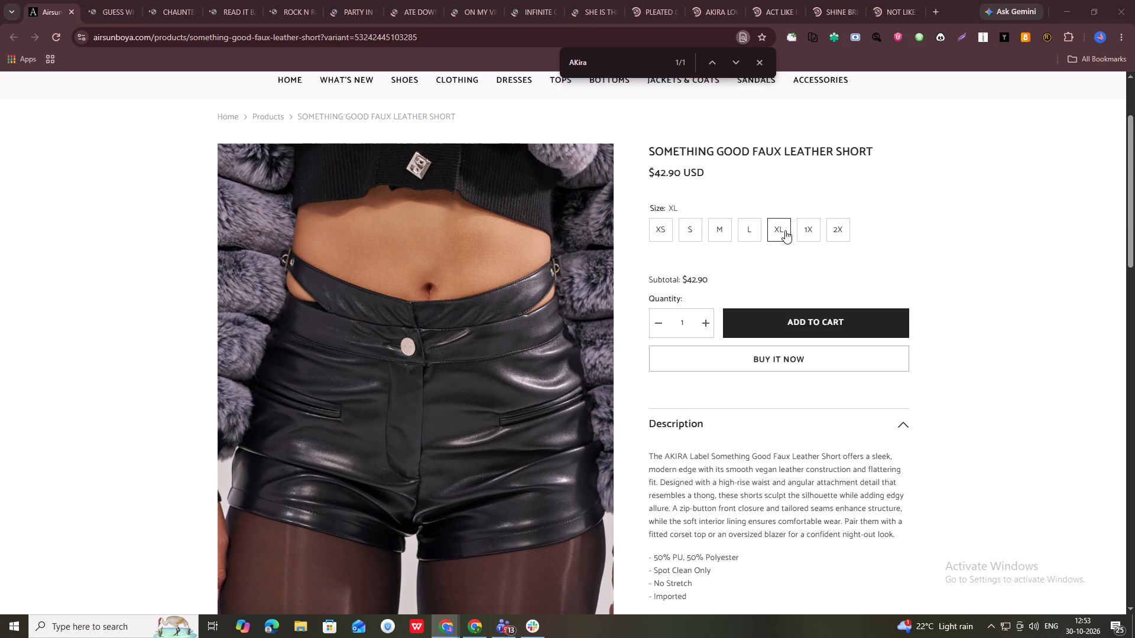
key("alt+Tab")
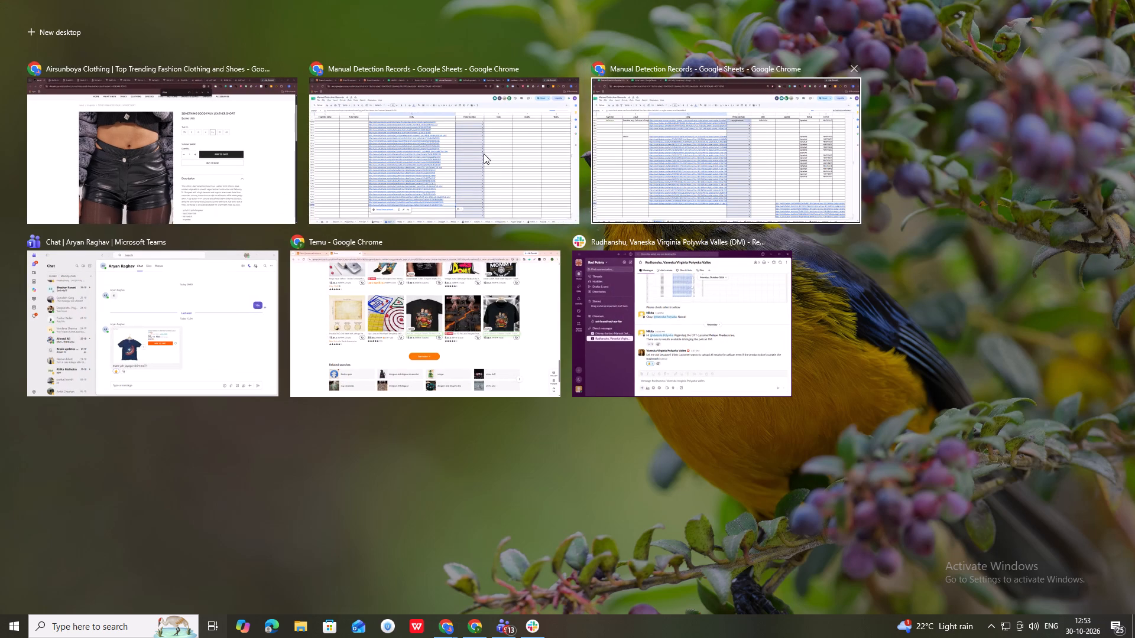
left_click(485, 171)
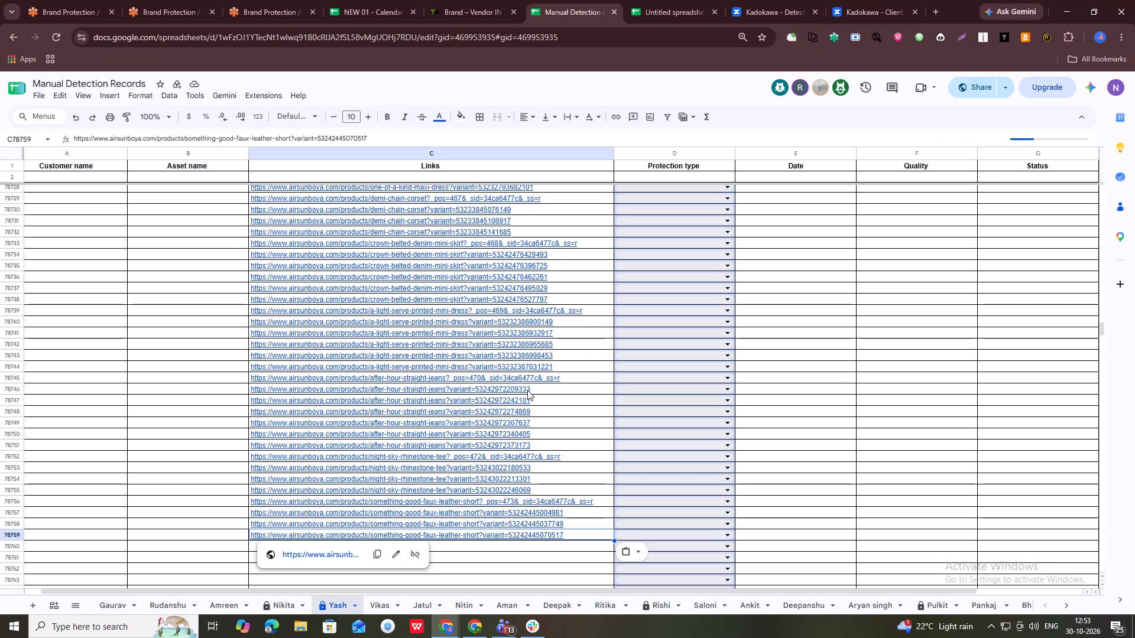
left_click(498, 552)
key("ctrl+v")
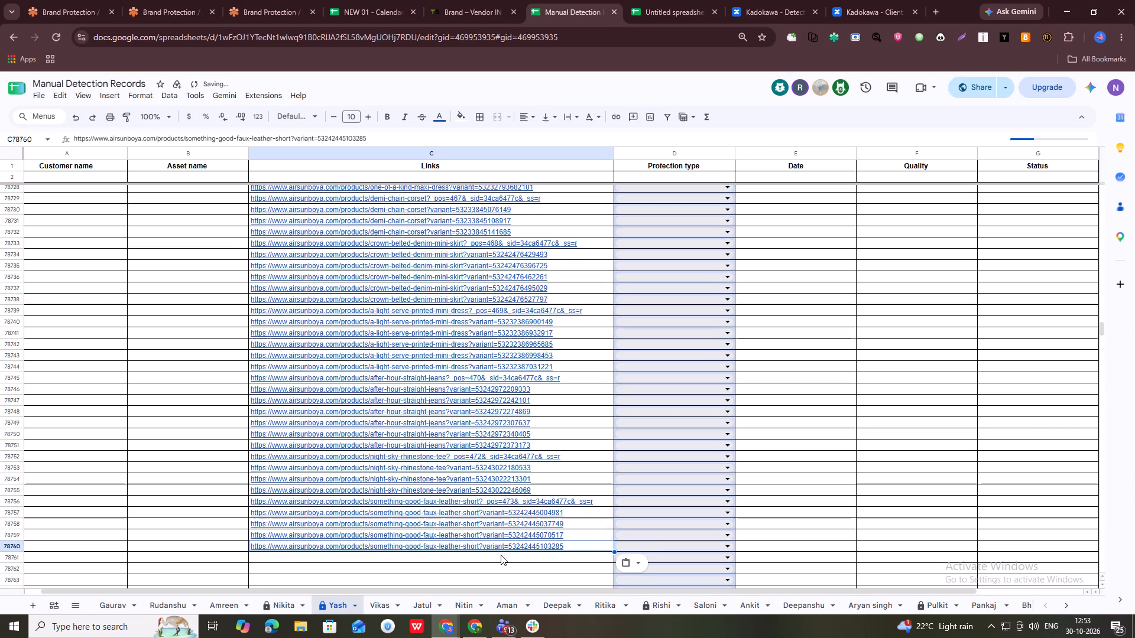
key("alt+Tab")
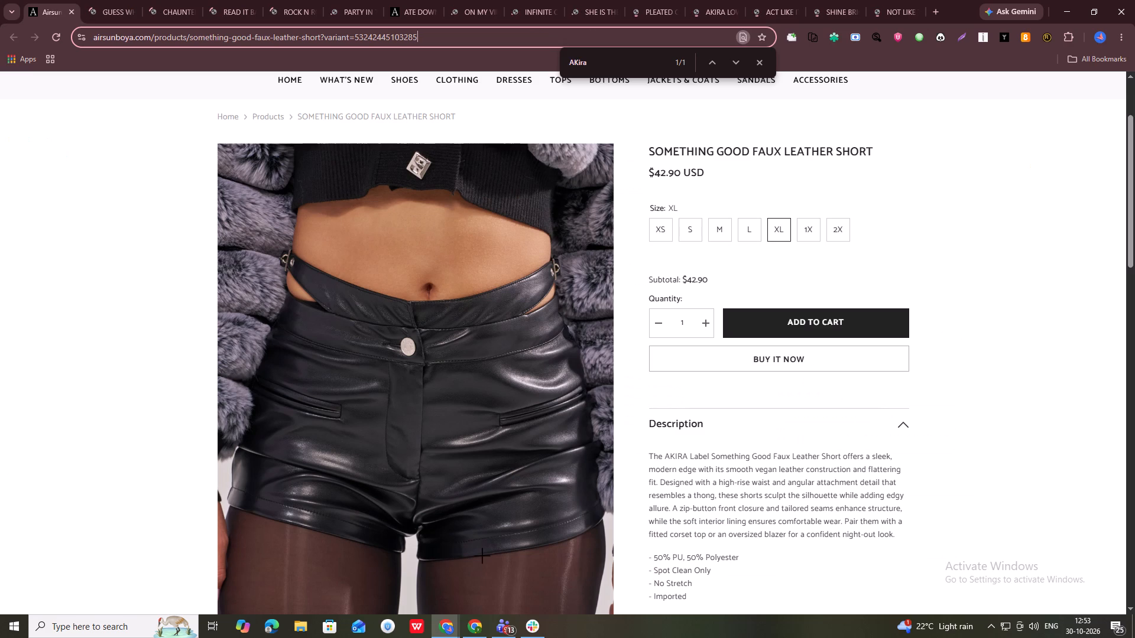
Select size 1X of the Something Good Faux Leather Short and paste its variant URL into Links cell C78761.
left_click(808, 230)
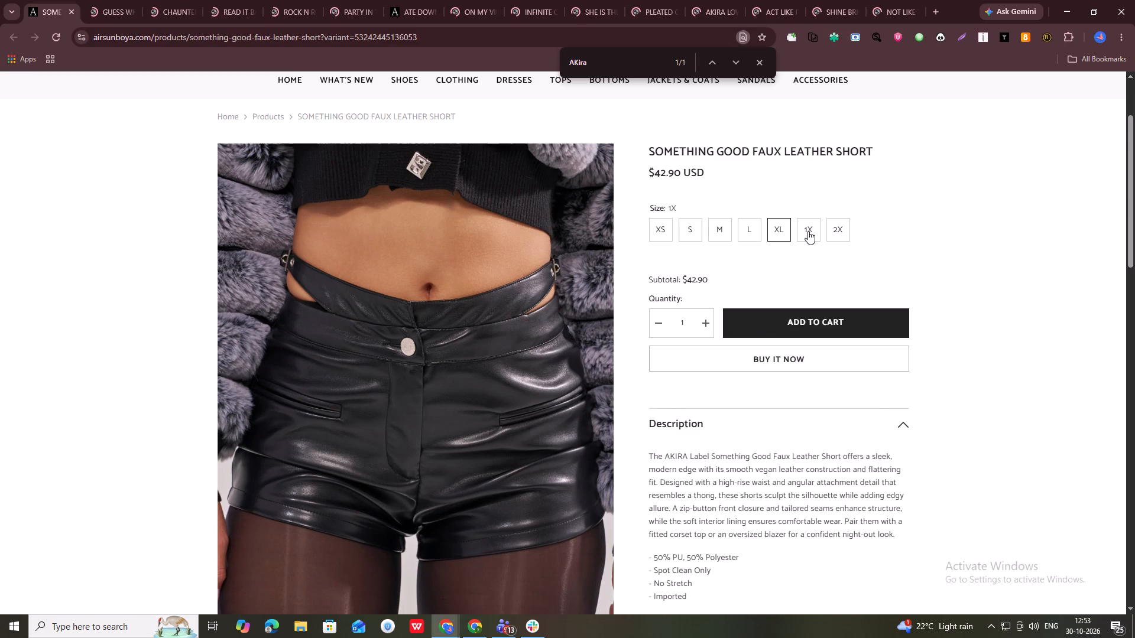
key("ctrl+l")
key("ctrl+c")
key("ctrl+c")
key("alt+Tab")
key("Down")
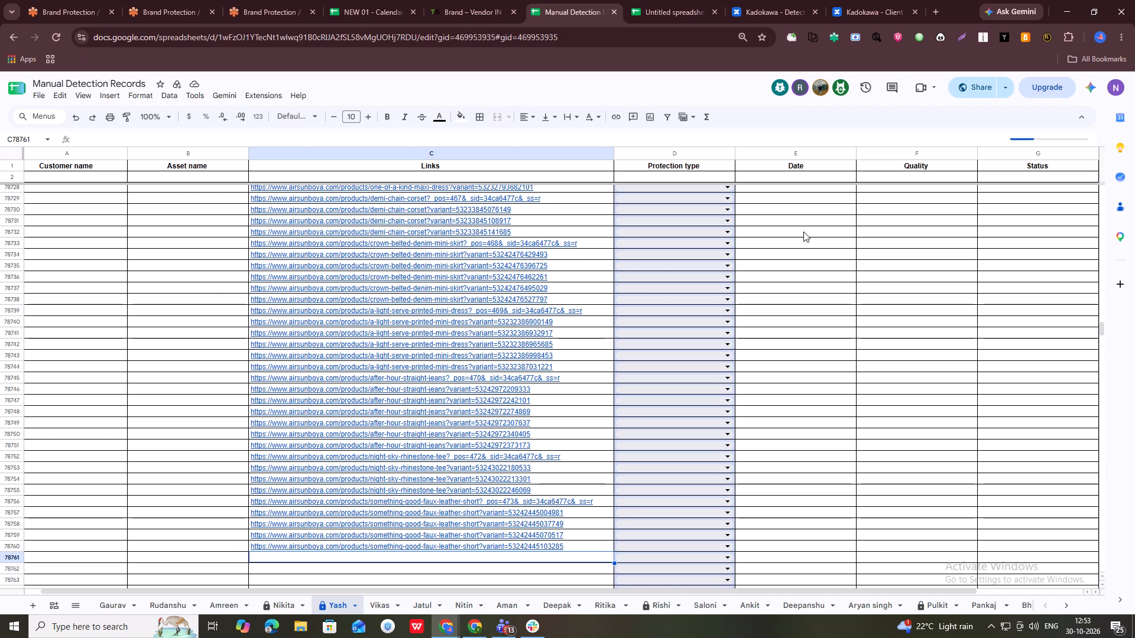
key("ctrl+v")
key("alt+Tab")
Select size 2X of the Something Good Faux Leather Short and paste its variant URL into Links cell C78762.
left_click(834, 233)
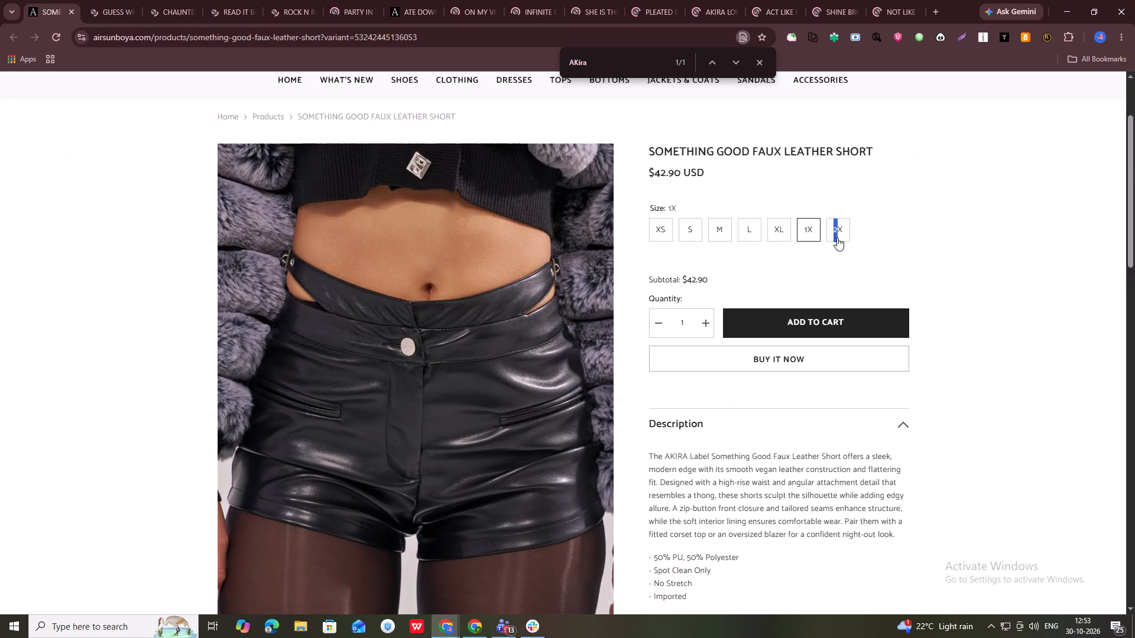
left_click(837, 237)
left_click(836, 237)
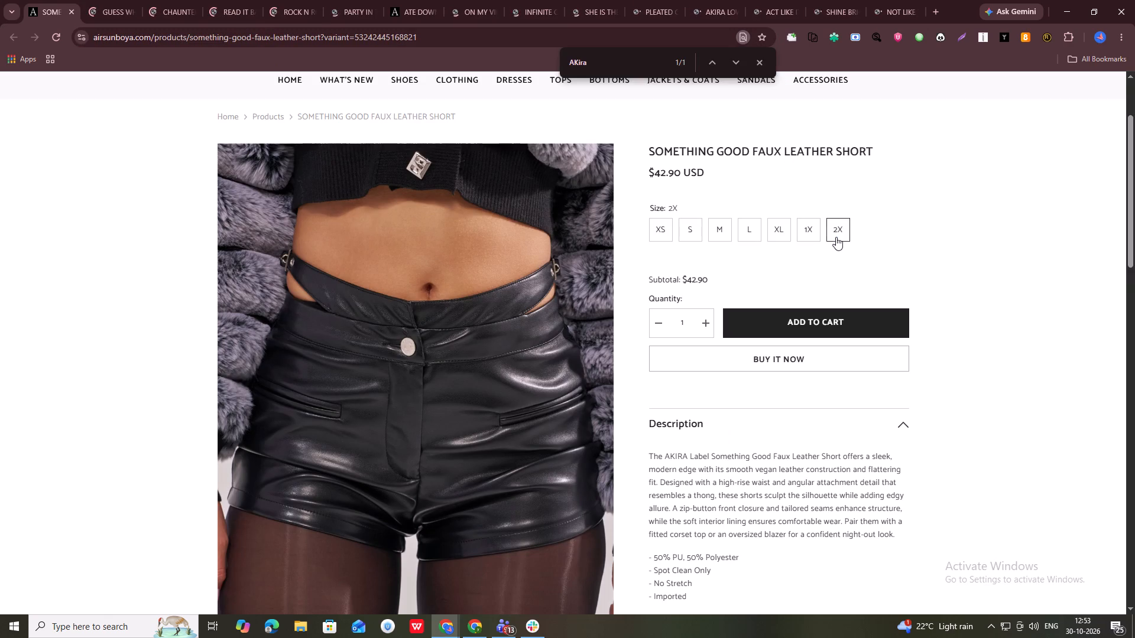
key("ctrl+l")
key("ctrl+c")
key("ctrl+c")
key("ctrl+c")
key("alt+Tab")
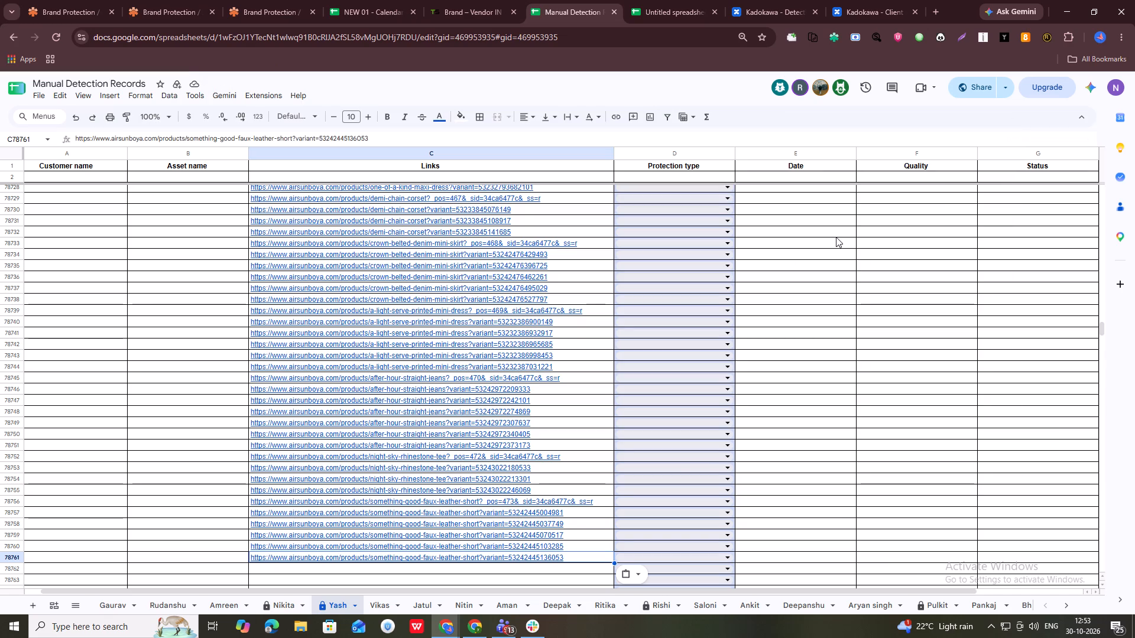
key("Down")
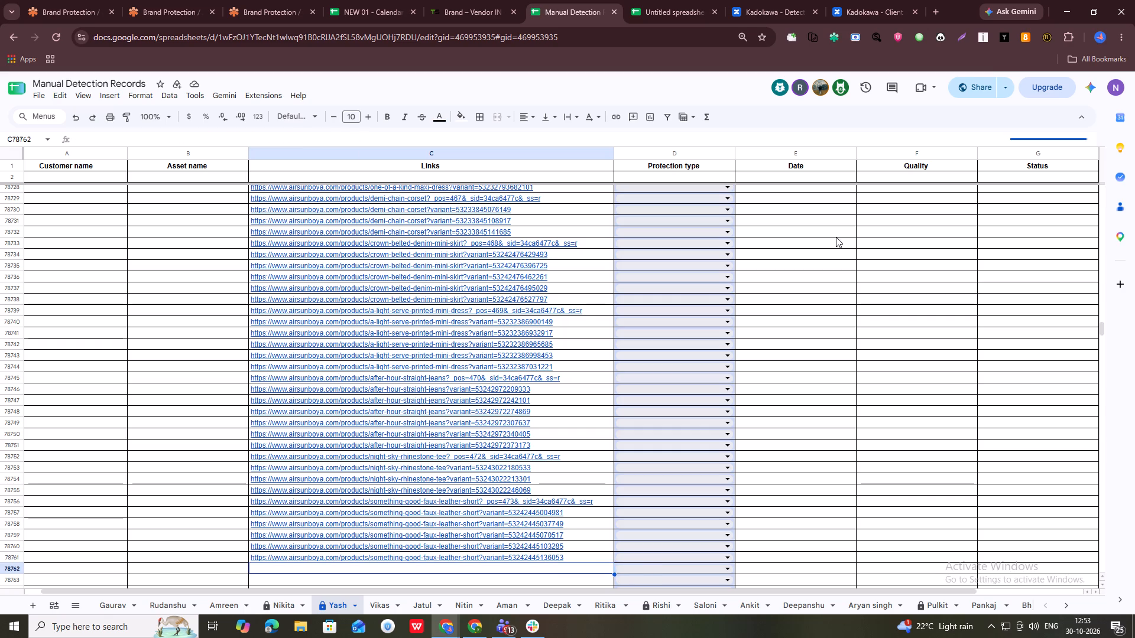
key("ctrl+v")
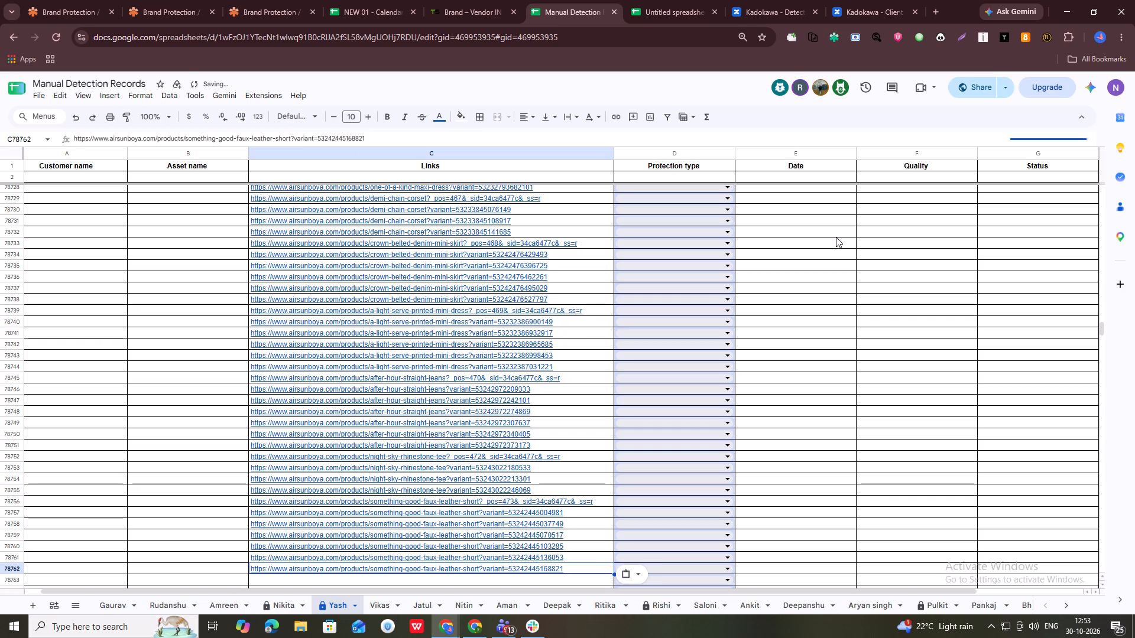
key("alt+Tab")
Close the short's page, check the Guess Who Top page for AKIRA, and paste its base URL into Links cell C78763.
middle_click(56, 0)
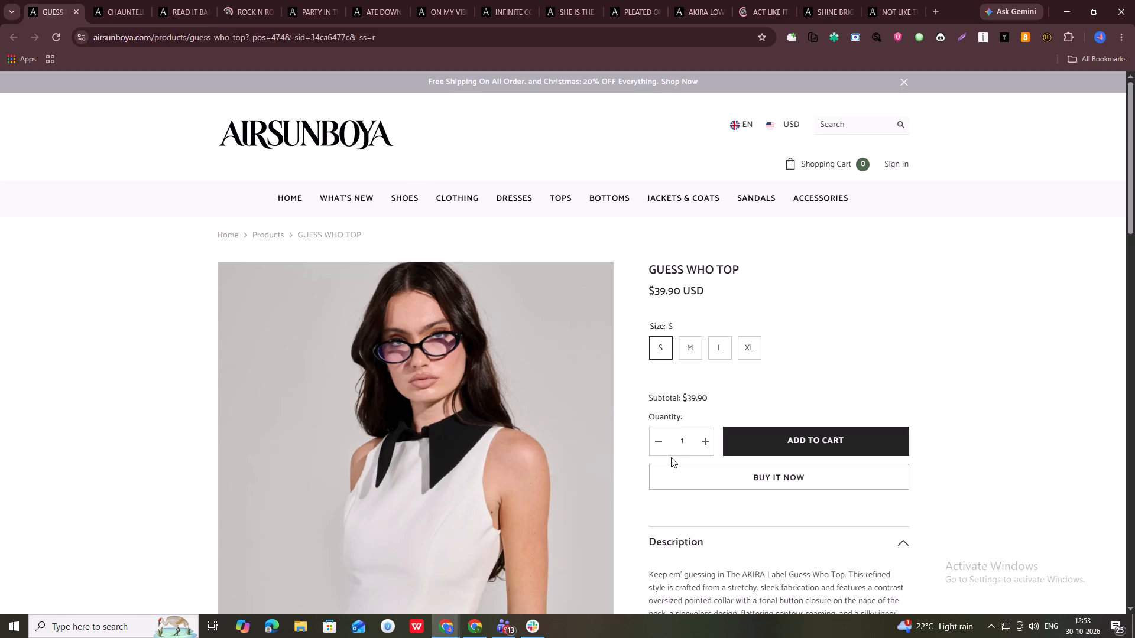
key("ctrl+f")
key("ctrl+l")
key("ctrl+c")
key("ctrl+c")
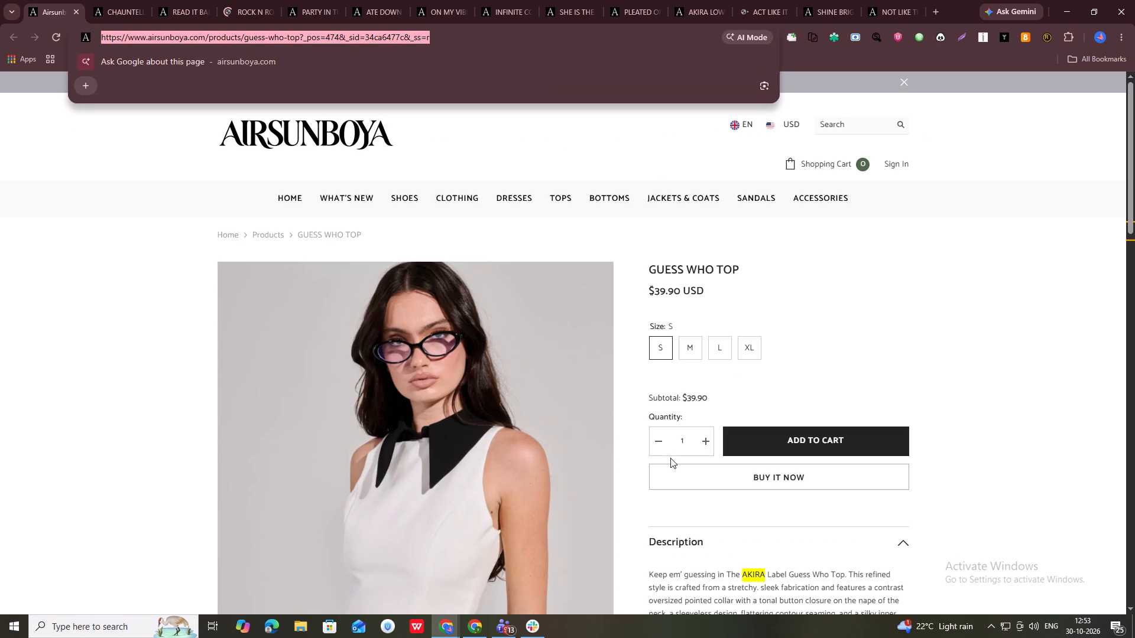
key("alt+Tab")
key("Down")
key("ctrl+v")
key("alt+Tab")
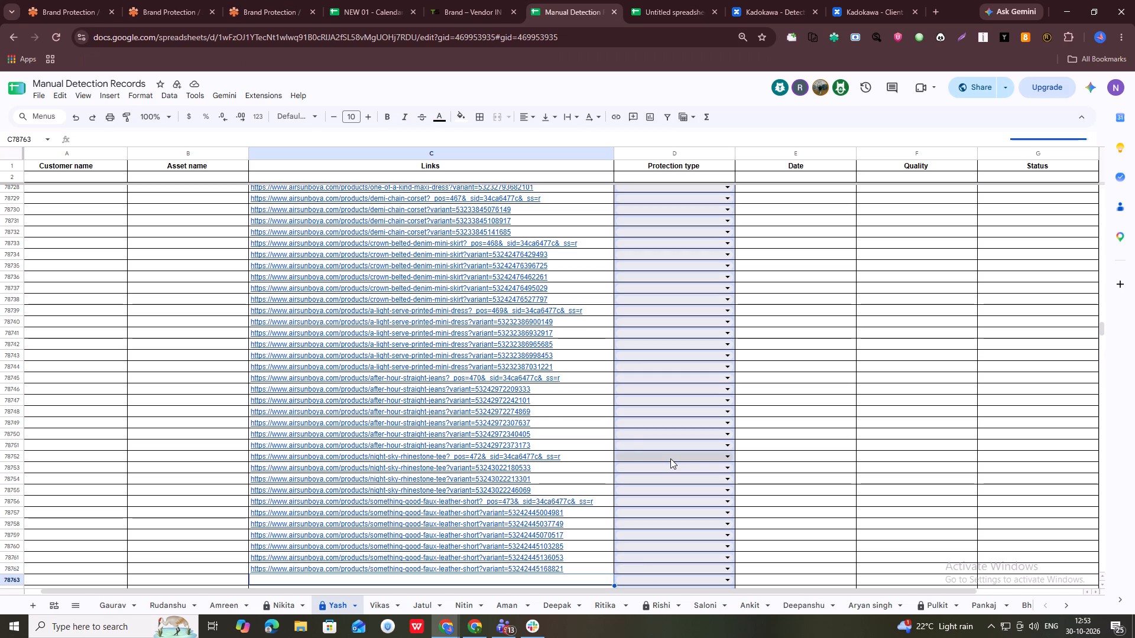
Select size M of the Guess Who Top and paste its variant URL into Links cell C78764.
left_click(698, 346)
key("ctrl+l")
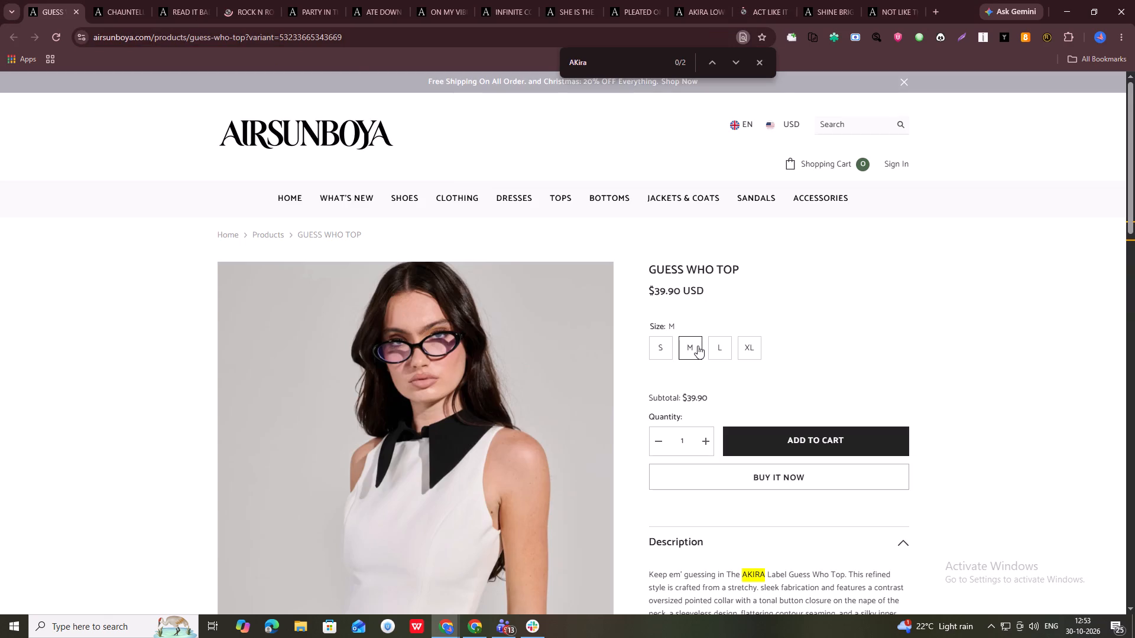
key("ctrl+c")
key("ctrl+c")
key("alt+Tab")
key("Down")
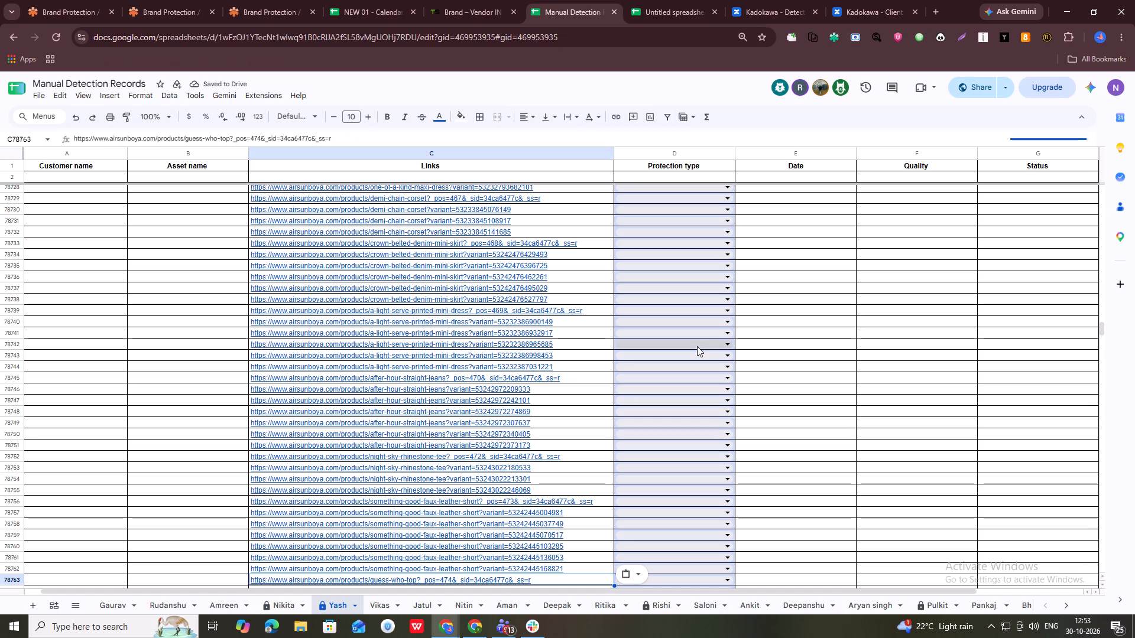
scroll(534, 401, "down", 1)
left_click(567, 533)
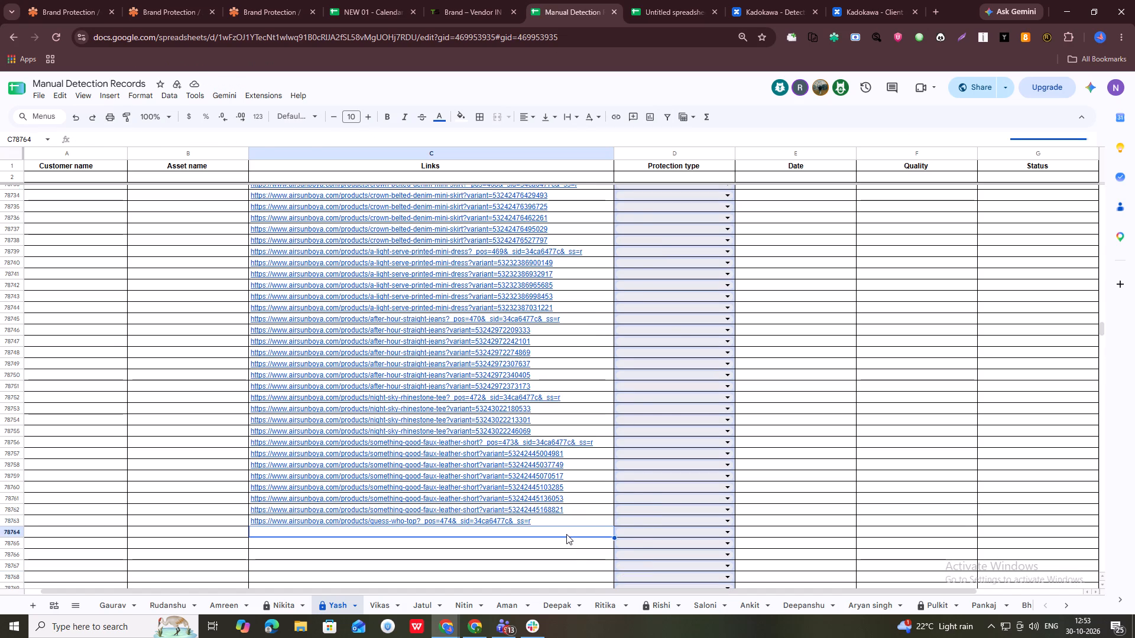
key("ctrl+v")
key("alt+Tab")
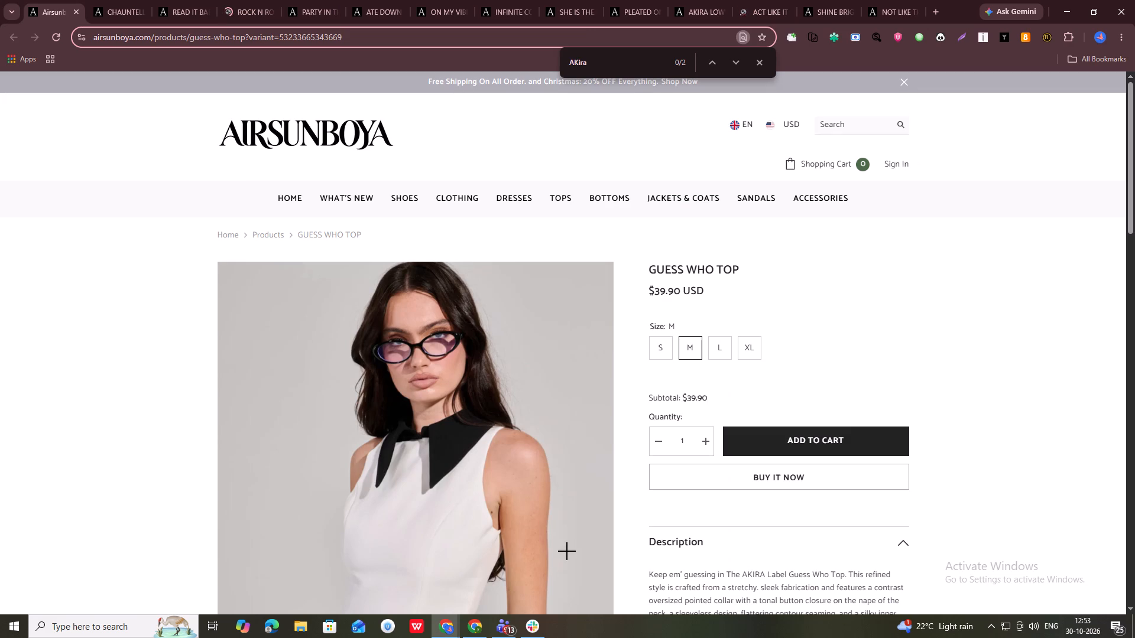
key("alt+Tab")
key("alt+Tab")
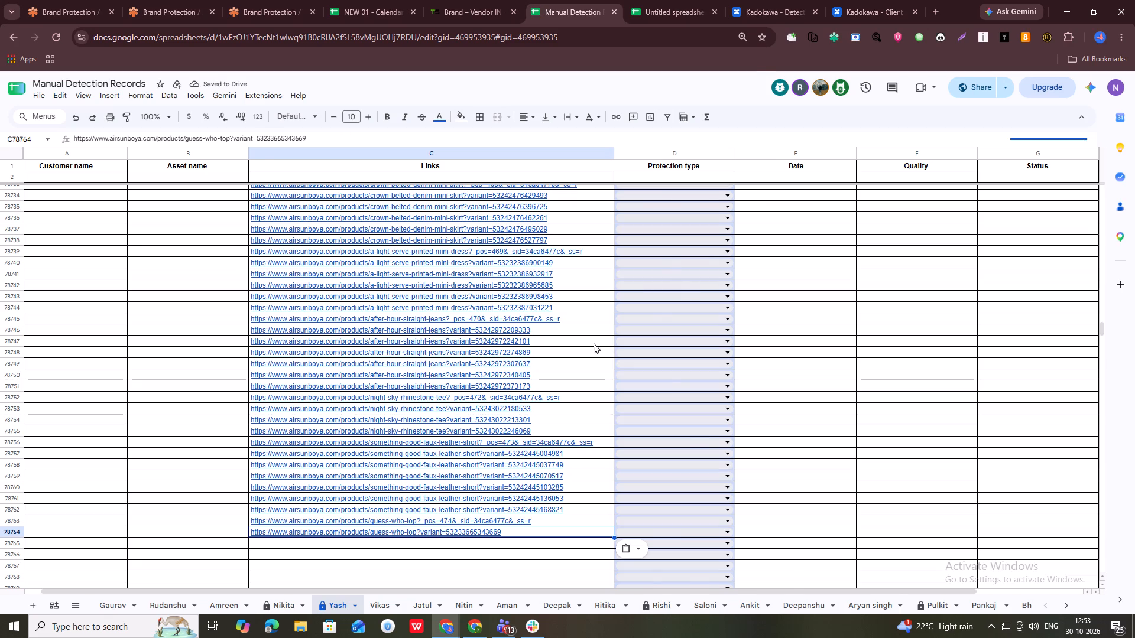
Select size L of the Guess Who Top and paste its variant URL into Links cell C78765.
left_click(711, 342)
key("ctrl+l")
key("ctrl+c")
key("ctrl+c")
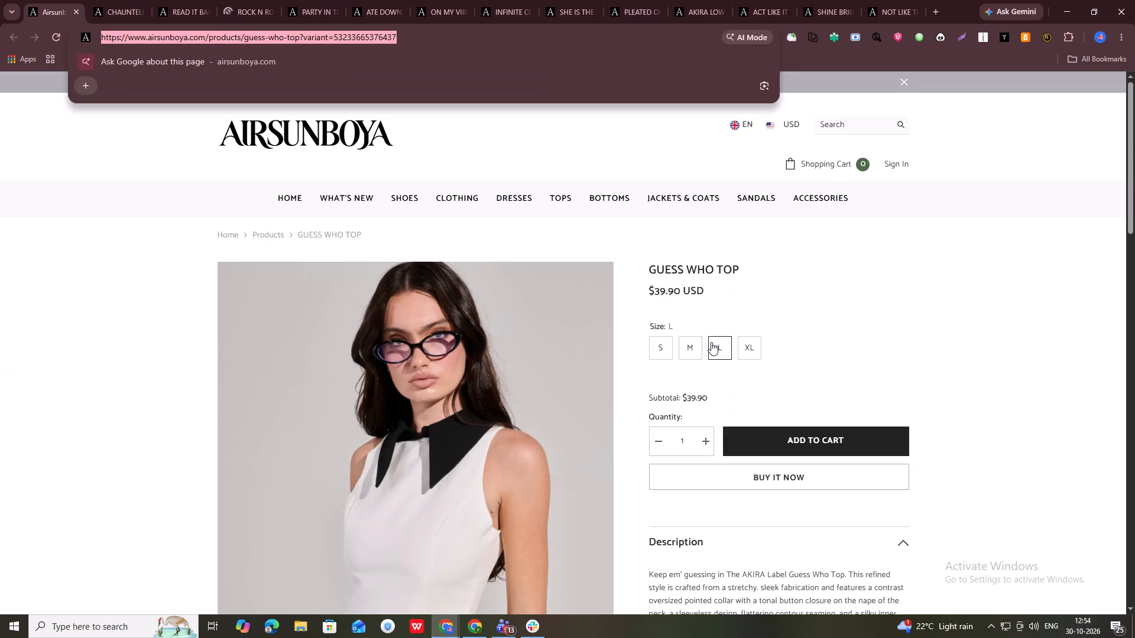
key("ctrl+c")
key("alt+Tab")
key("Down")
key("ctrl+v")
key("alt+Tab")
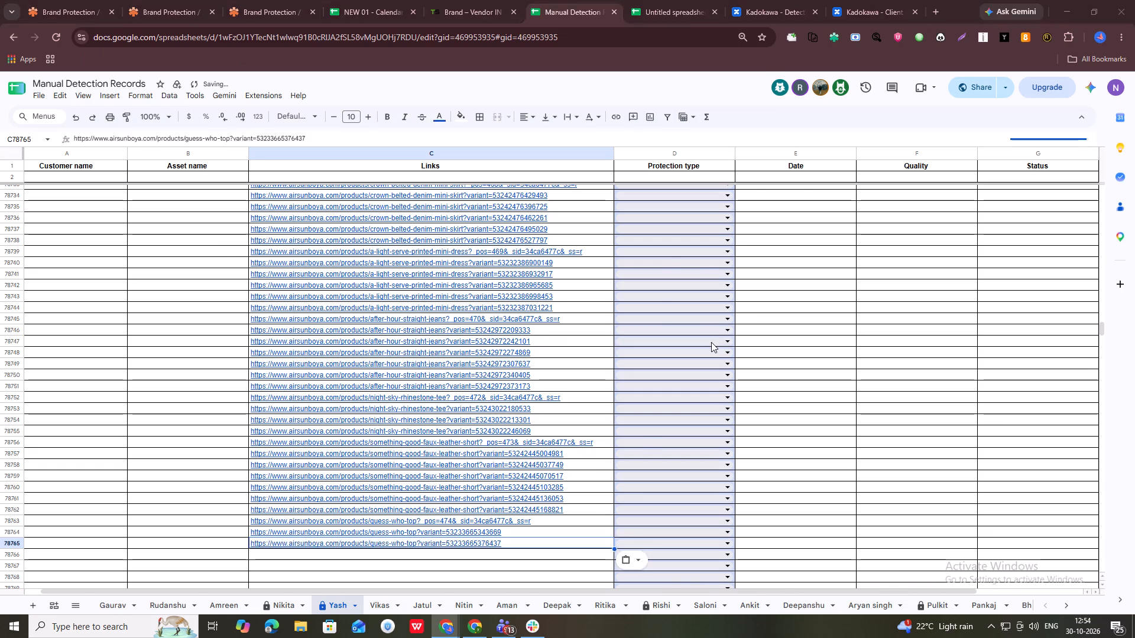
Select size XL of the Guess Who Top and paste its variant URL into Links cell C78766.
left_click(754, 348)
key("ctrl+l")
key("ctrl+c")
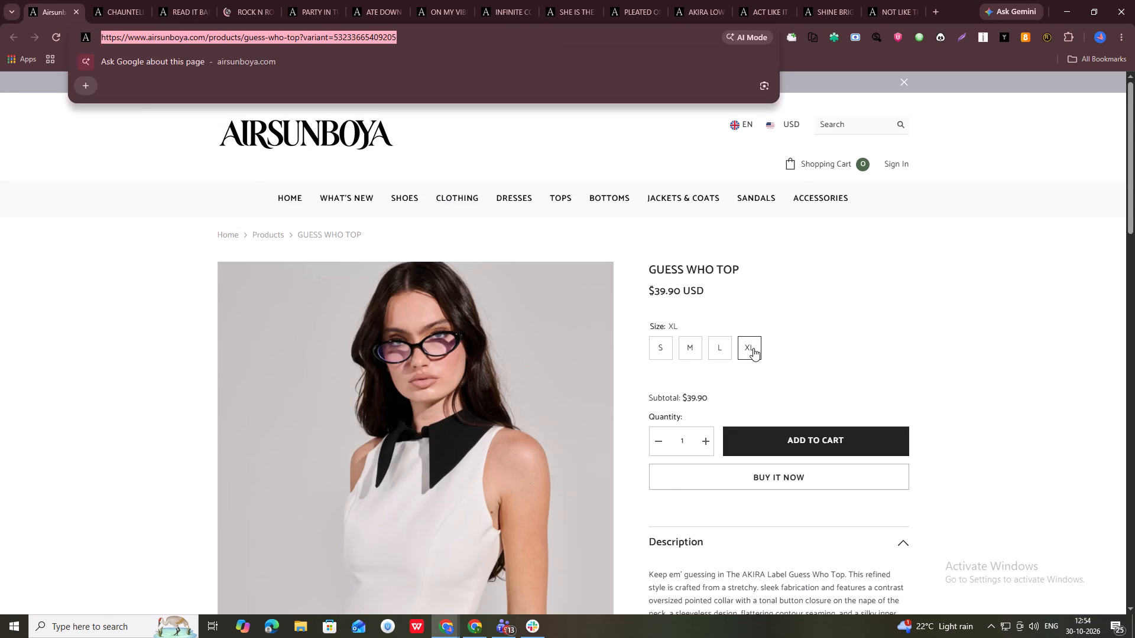
key("alt+Tab")
key("Down")
key("ctrl+v")
key("alt+Tab")
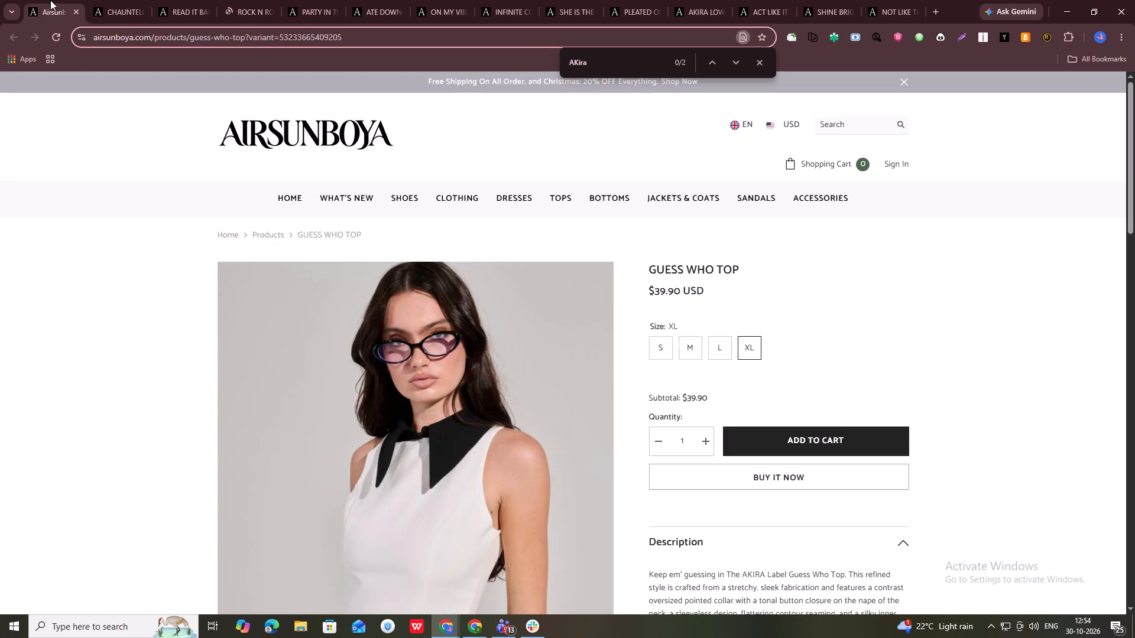
Close the top's page, check the Chauntelle Lace Up Mini Dress page for AKIRA, and paste its base URL into Links cell C78767.
middle_click(50, 0)
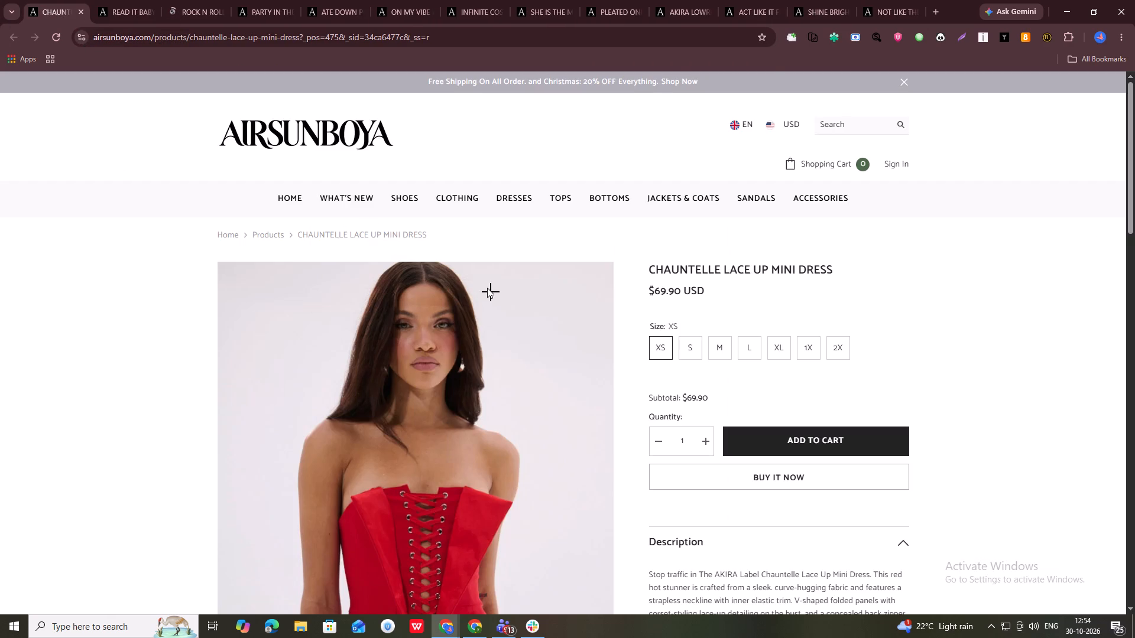
key("ctrl+f")
key("ctrl+l")
key("ctrl+c")
key("ctrl+c")
key("alt+Tab")
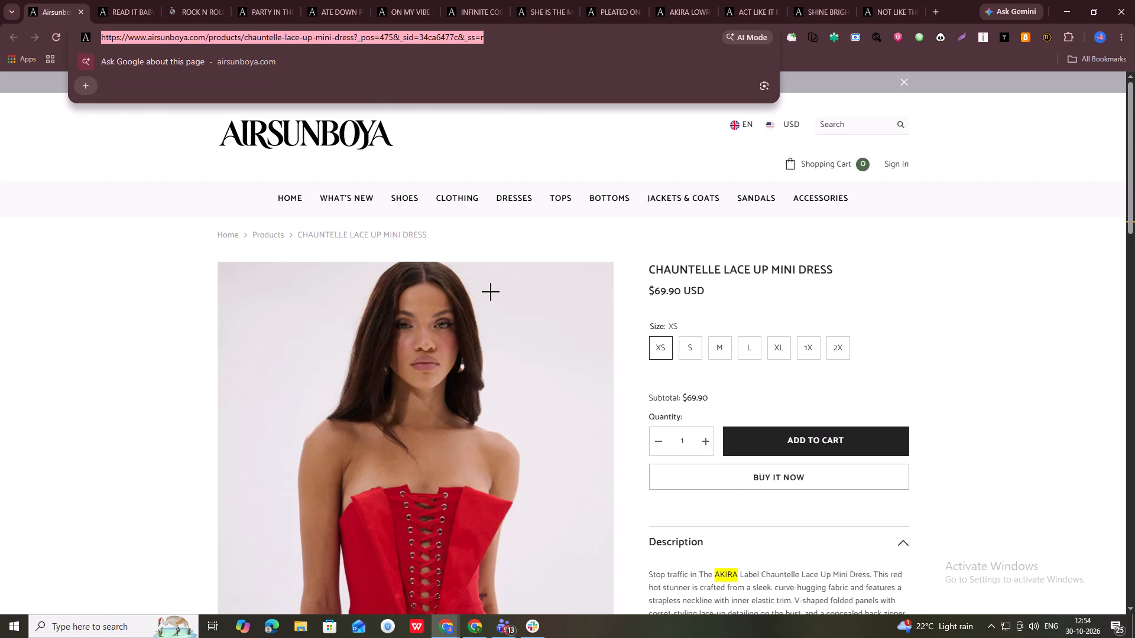
key("Down")
key("ctrl+v")
key("alt+Tab")
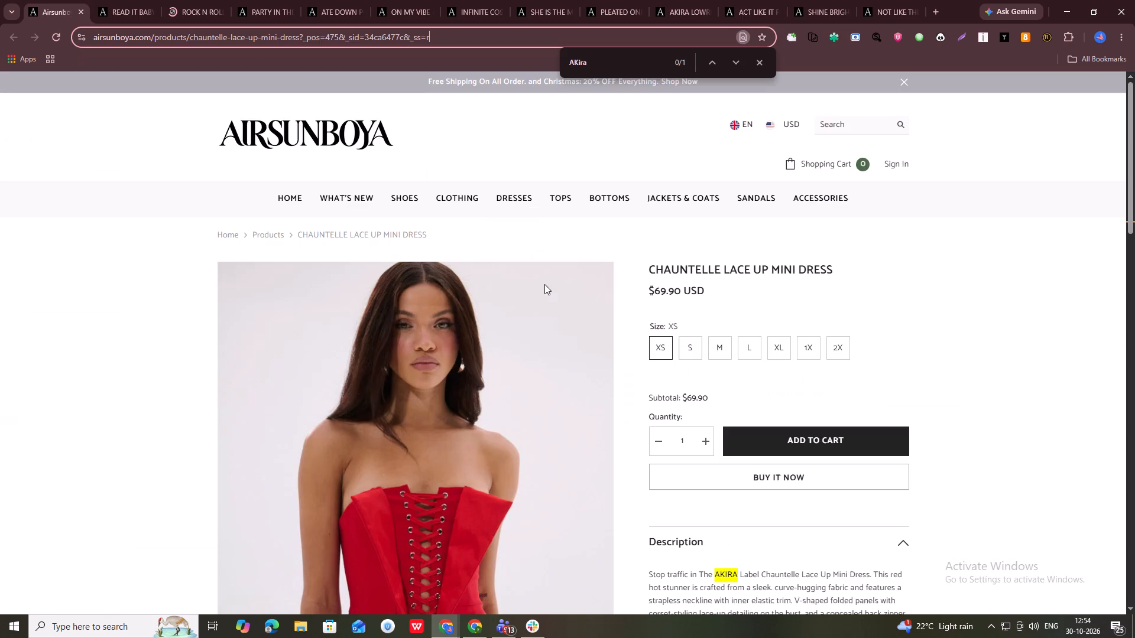
Select size S of the Chauntelle Lace Up Mini Dress and paste its variant URL into Links cell C78768.
left_click(682, 353)
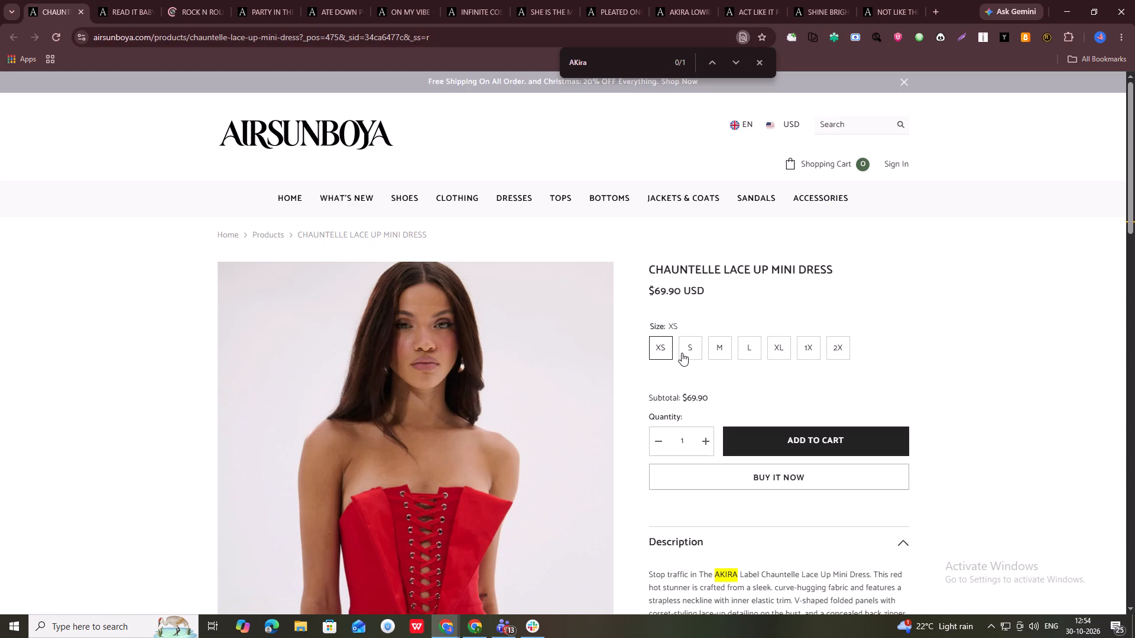
key("ctrl+l")
key("ctrl+c")
key("alt+Tab")
key("Down")
key("ctrl+v")
key("alt+Tab")
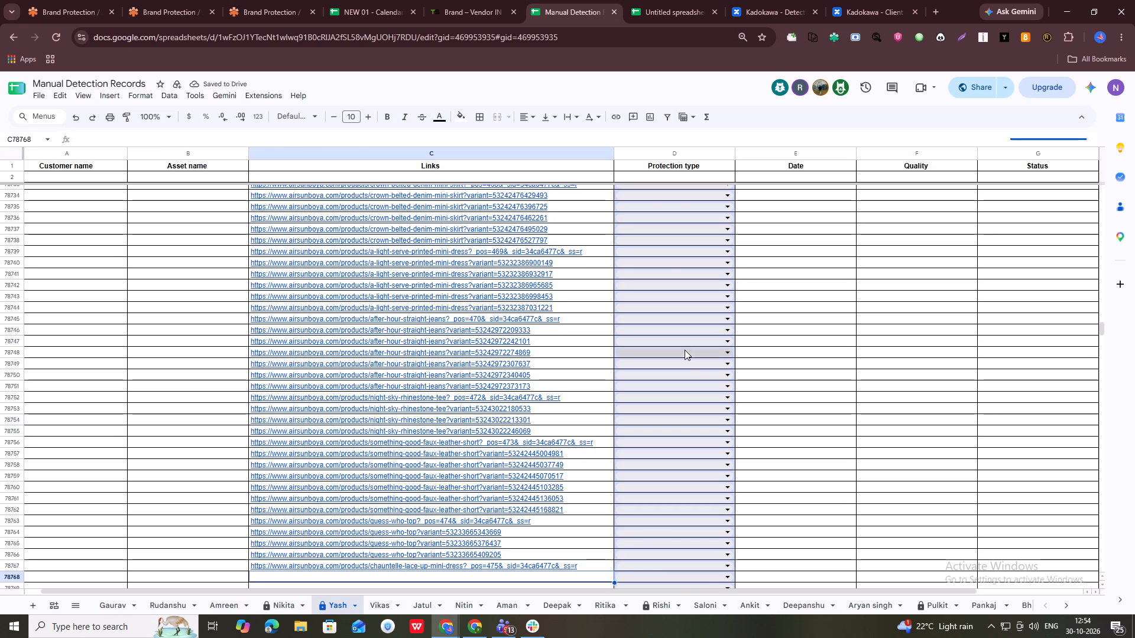
Select size M of the Chauntelle Lace Up Mini Dress and paste its variant URL into Links cell C78769.
left_click_drag(728, 347, 735, 347)
left_click(725, 351)
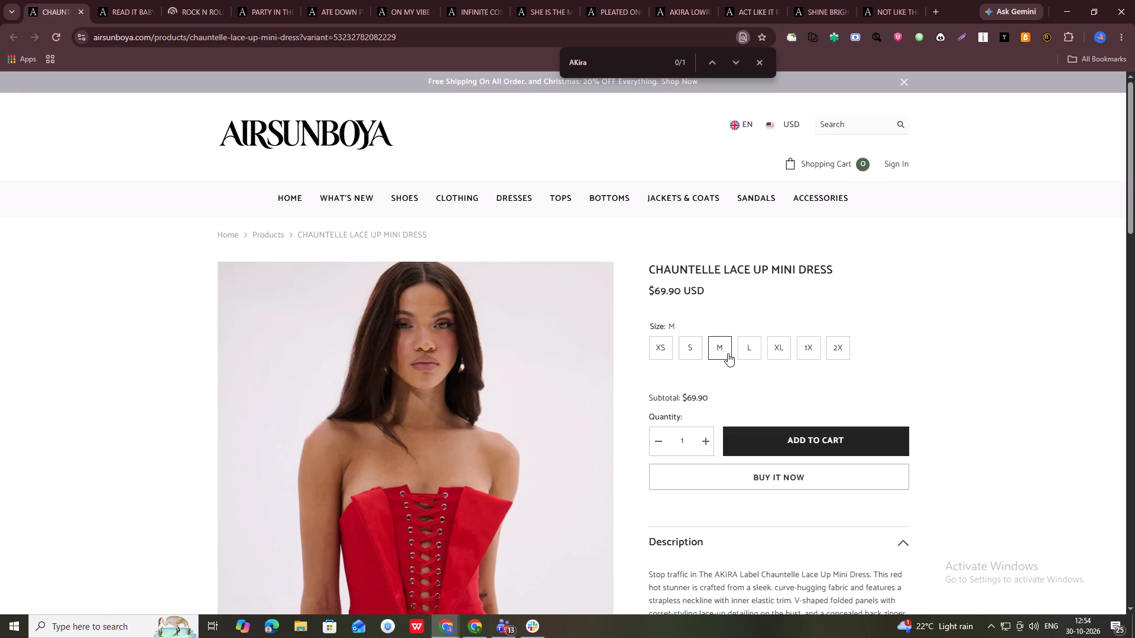
key("ctrl+l")
key("ctrl+c")
key("alt+Tab")
key("Down")
key("ctrl+v")
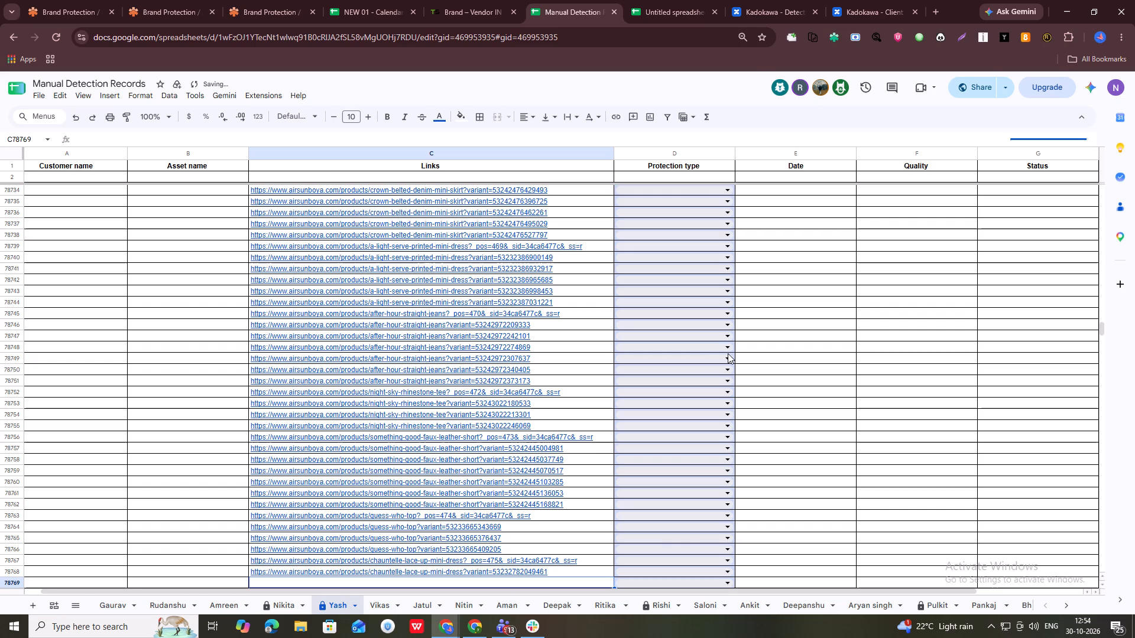
key("alt+Tab")
Select size L of the Chauntelle Lace Up Mini Dress and paste its variant URL into Links cell C78770.
double_click(763, 350)
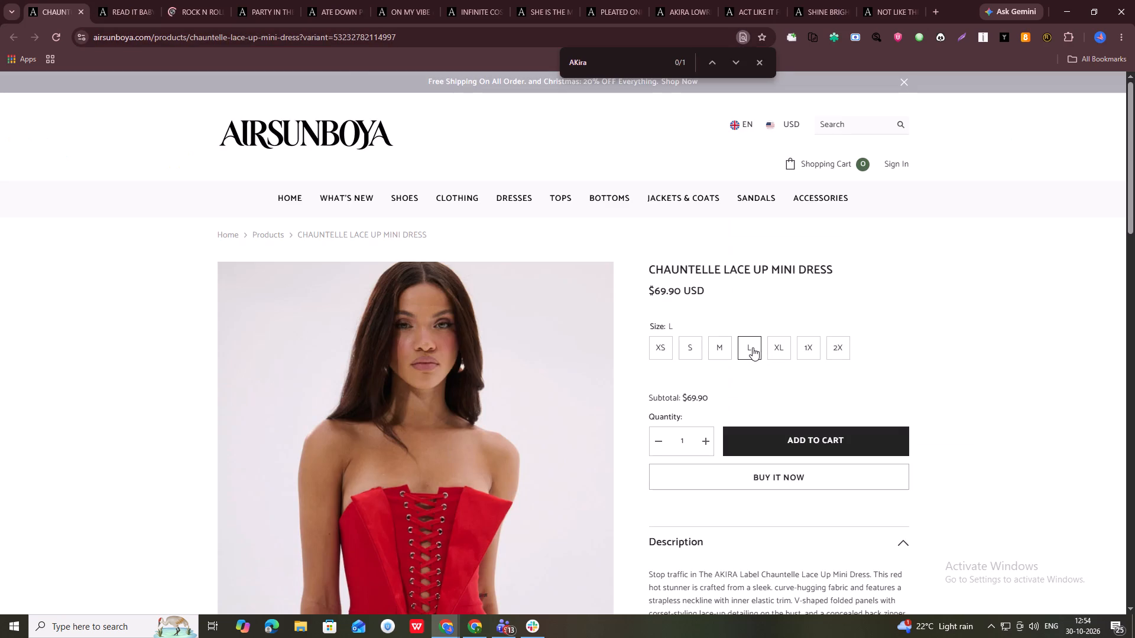
key("ctrl+l")
key("ctrl+c")
key("alt+Tab")
key("Down")
key("Down")
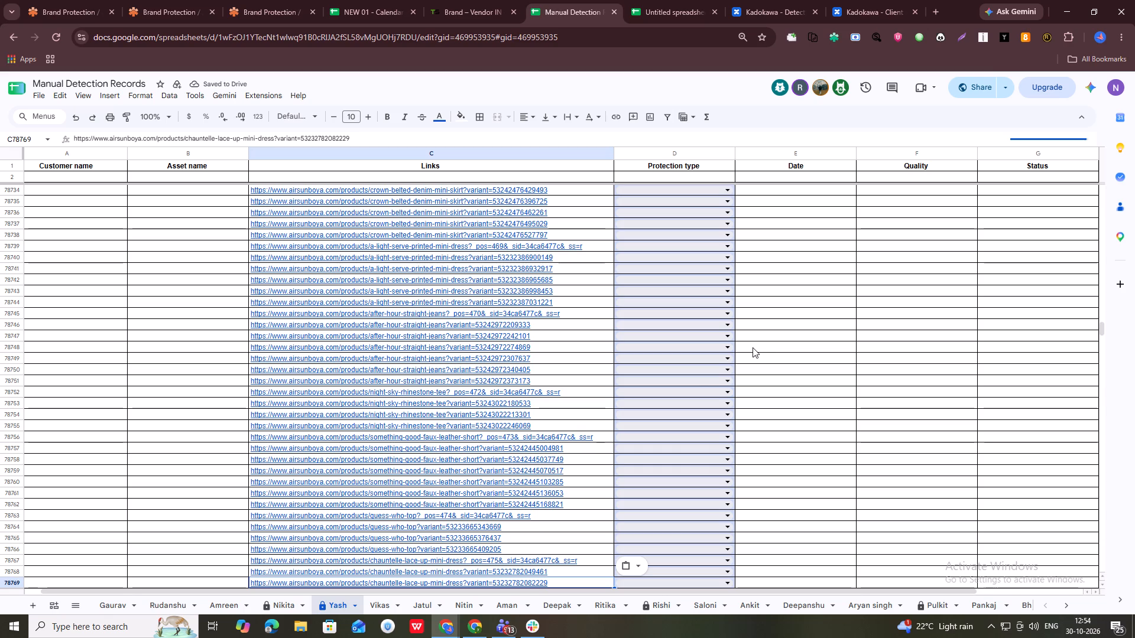
scroll(520, 438, "down", 1)
scroll(561, 503, "down", 1)
left_click(522, 479)
key("ctrl+v")
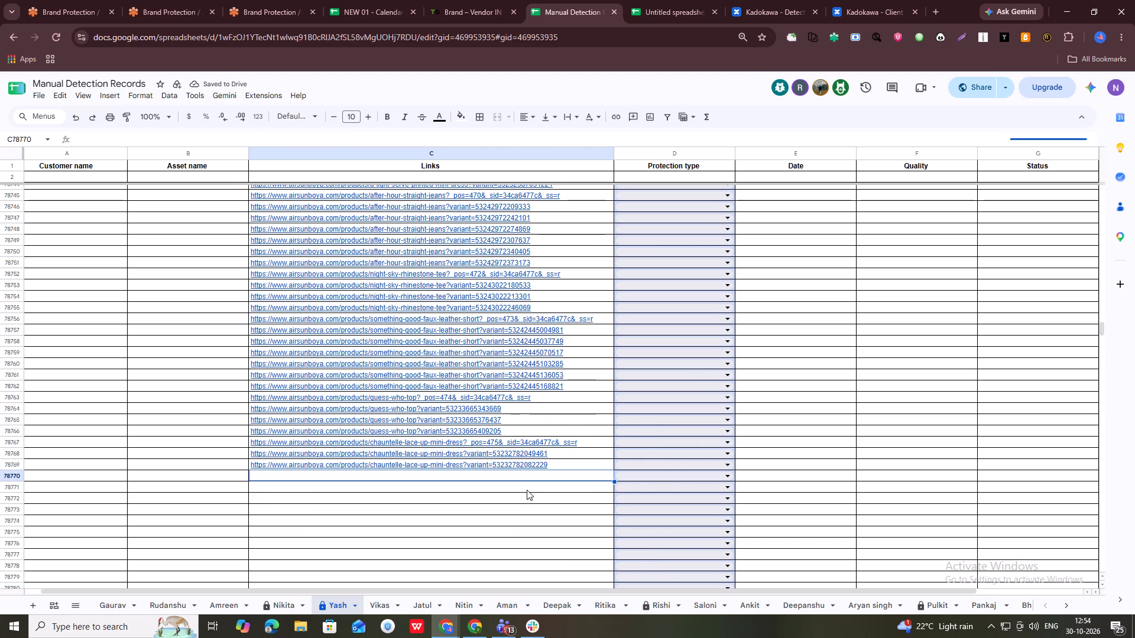
key("alt+Tab")
Select size XL of the Chauntelle Lace Up Mini Dress and paste its variant URL into Links cell C78771.
left_click(778, 341)
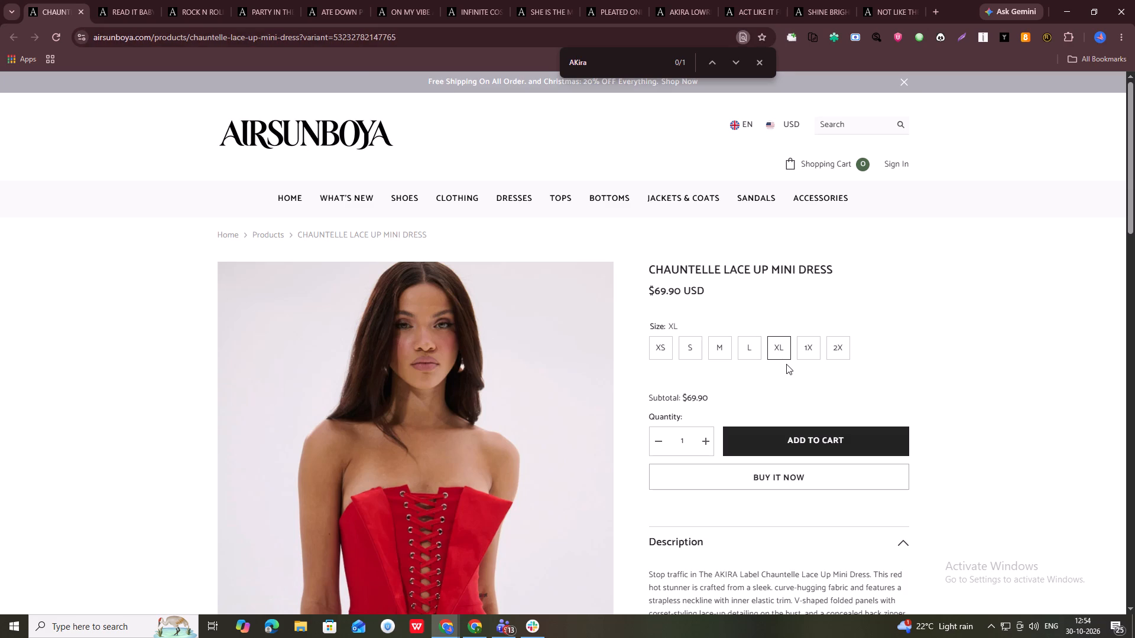
key("ctrl+l")
key("ctrl+c")
key("alt+Tab")
key("Down")
key("ctrl+v")
key("alt+Tab")
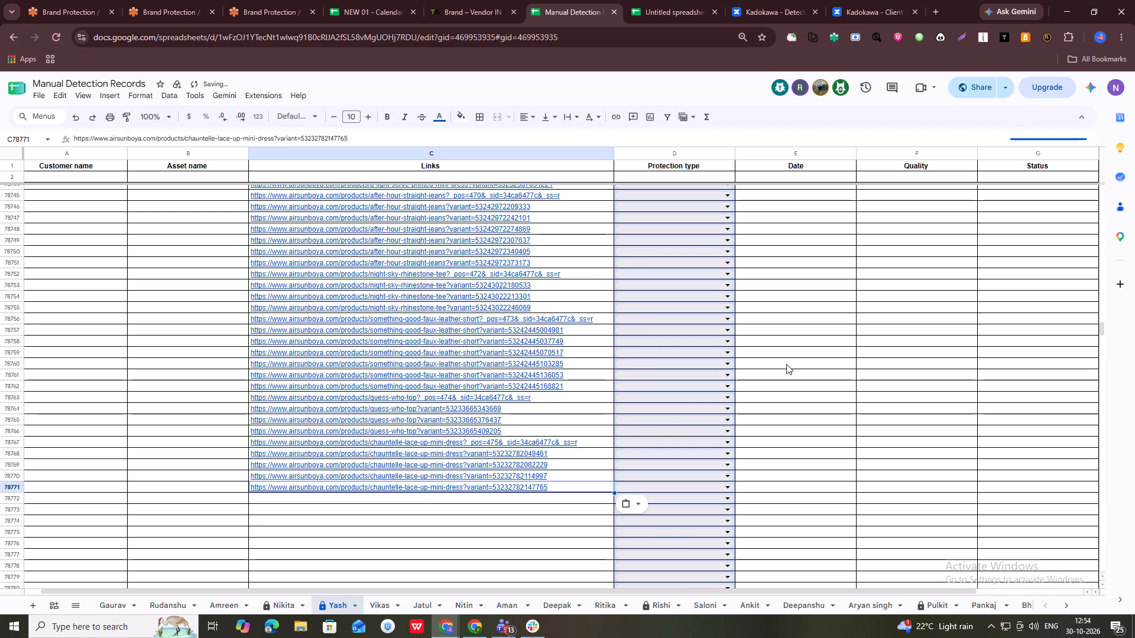
Select size 1X of the Chauntelle Lace Up Mini Dress and paste its variant URL into Links cell C78772.
left_click(800, 343)
key("ctrl+l")
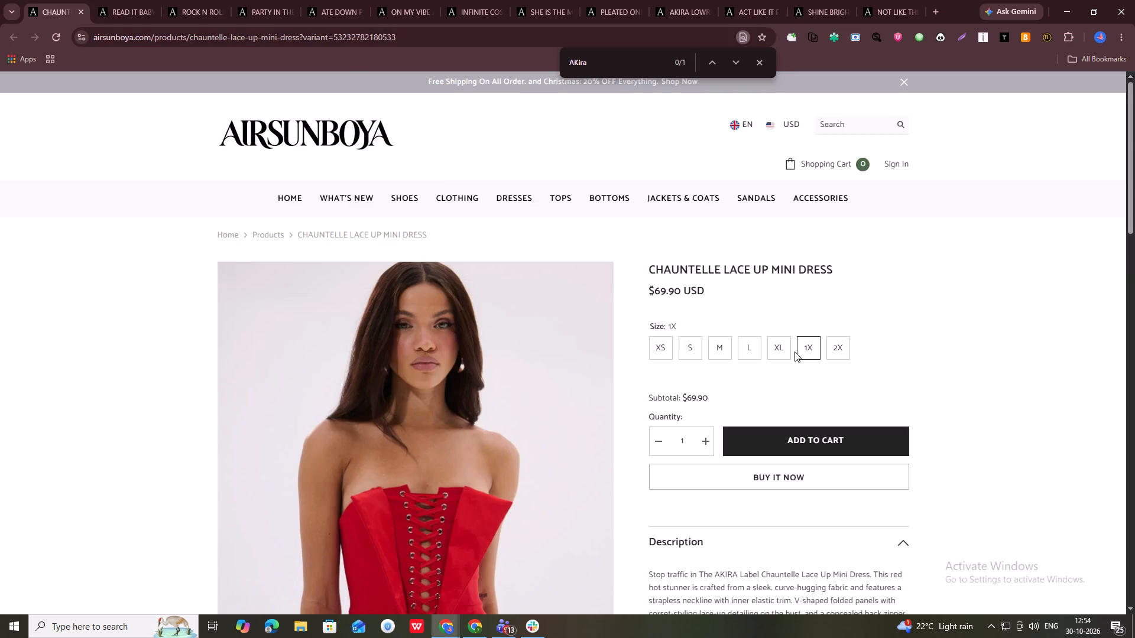
key("ctrl+c")
key("alt+Tab")
key("Down")
key("ctrl+v")
key("alt+Tab")
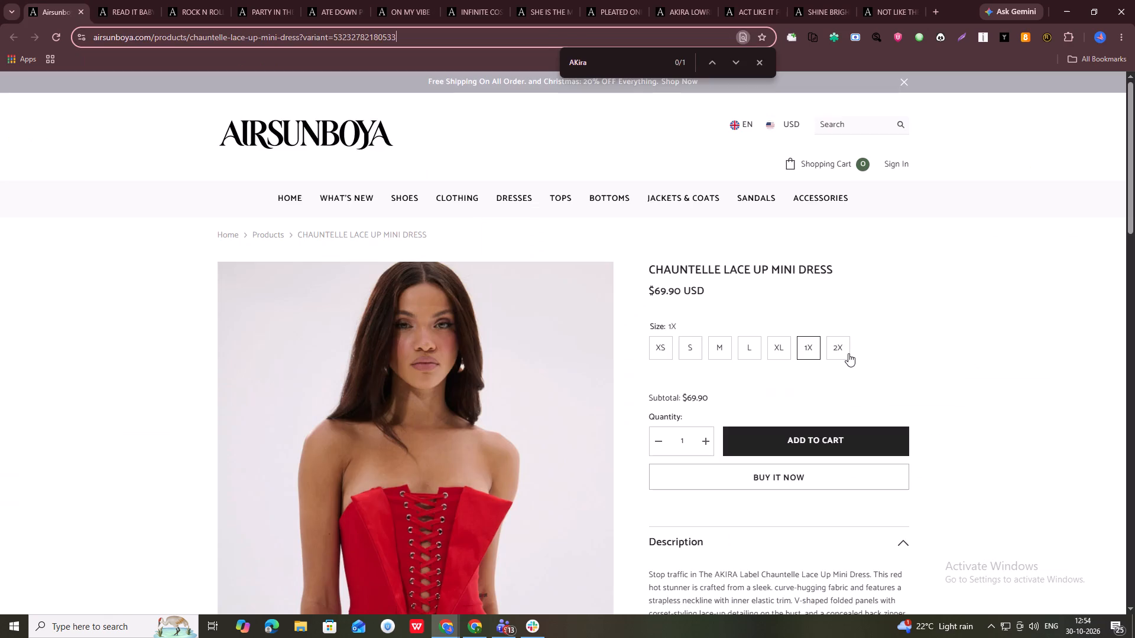
Select size 2X of the Chauntelle Lace Up Mini Dress, paste its variant URL into Links cell C78773, and close its page.
left_click(848, 353)
key("ctrl+l")
key("ctrl+c")
key("alt+Tab")
key("Down")
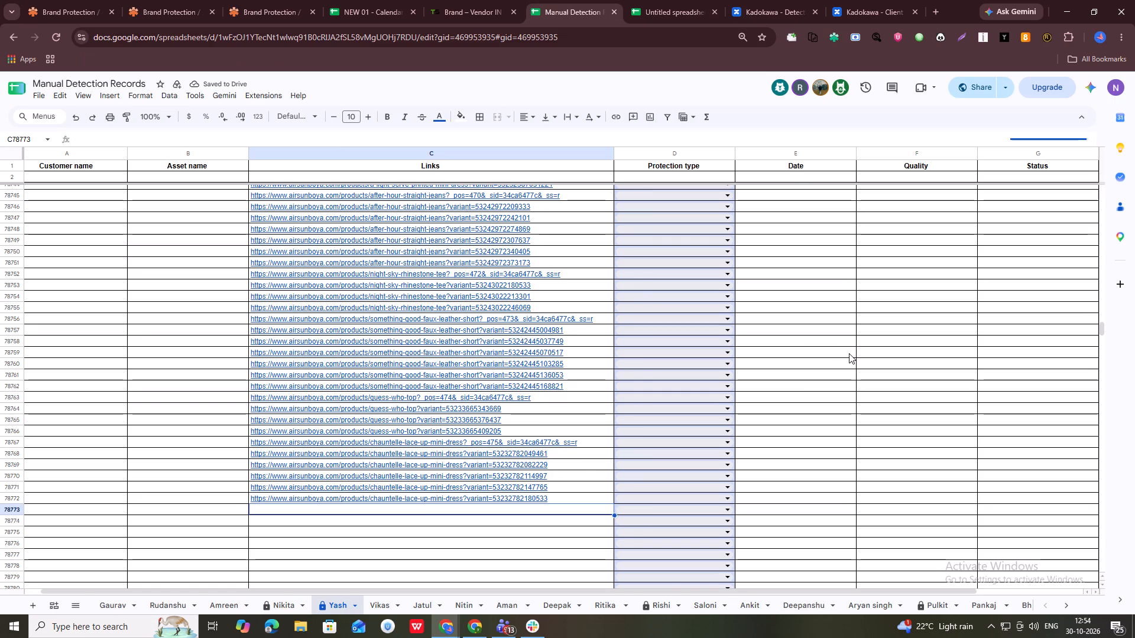
key("ctrl+v")
key("alt+Tab")
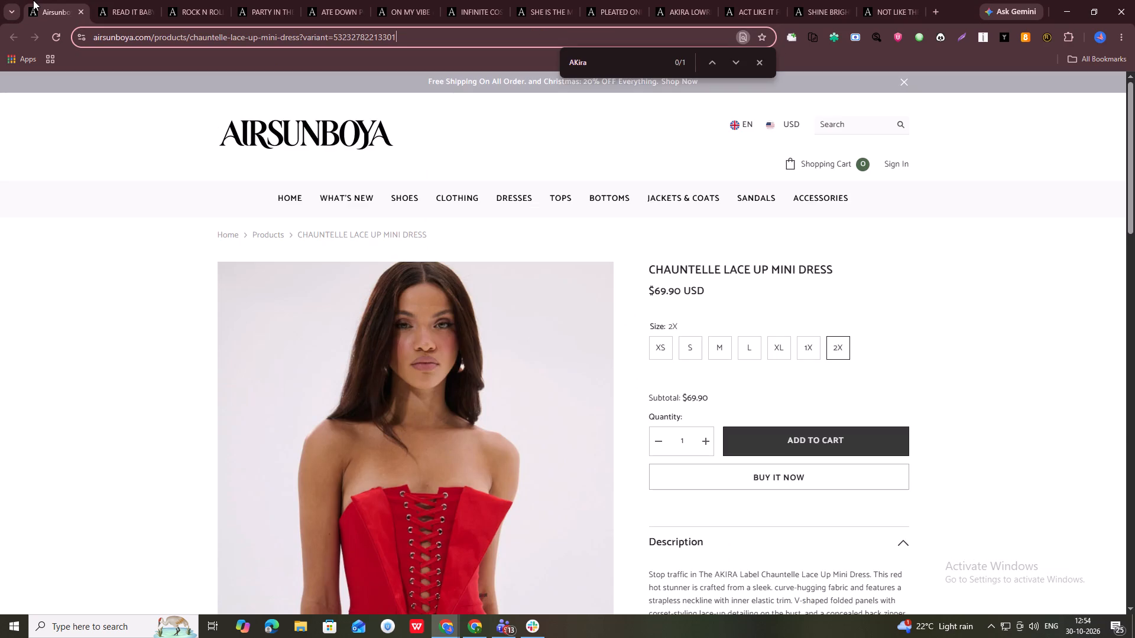
middle_click(33, 0)
In the other Manual Detection Records window, copy the Taobao and Tmall links in cells C102917 to C102976 of the Nikita sheet.
key("alt+Tab")
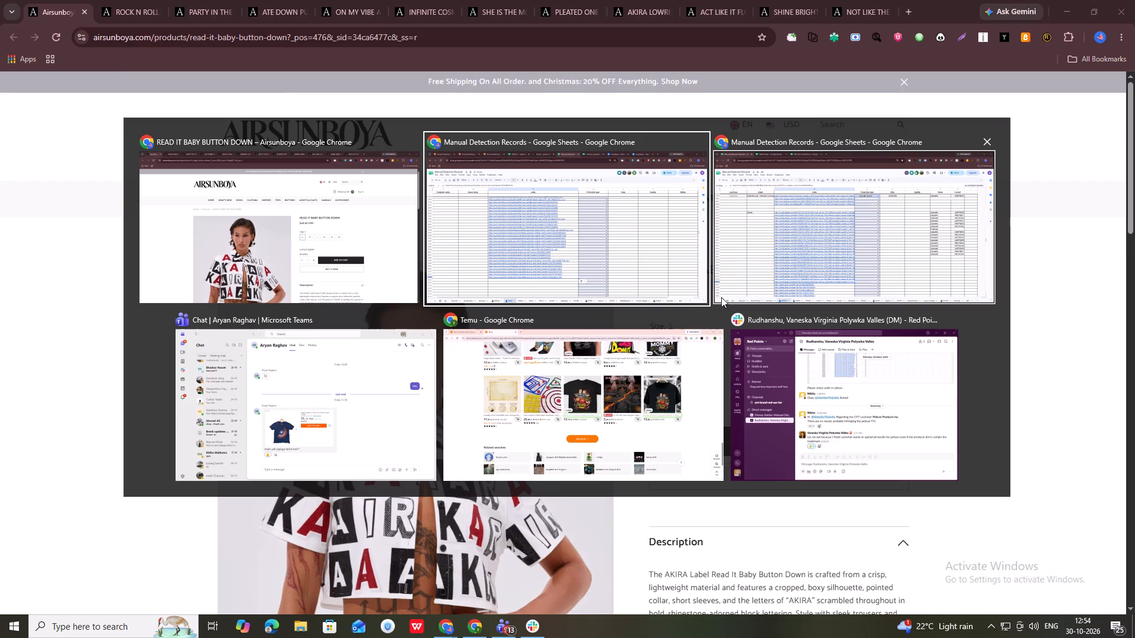
left_click(779, 241, "alt")
key("ctrl+space")
key("ctrl+c")
key("ctrl+c")
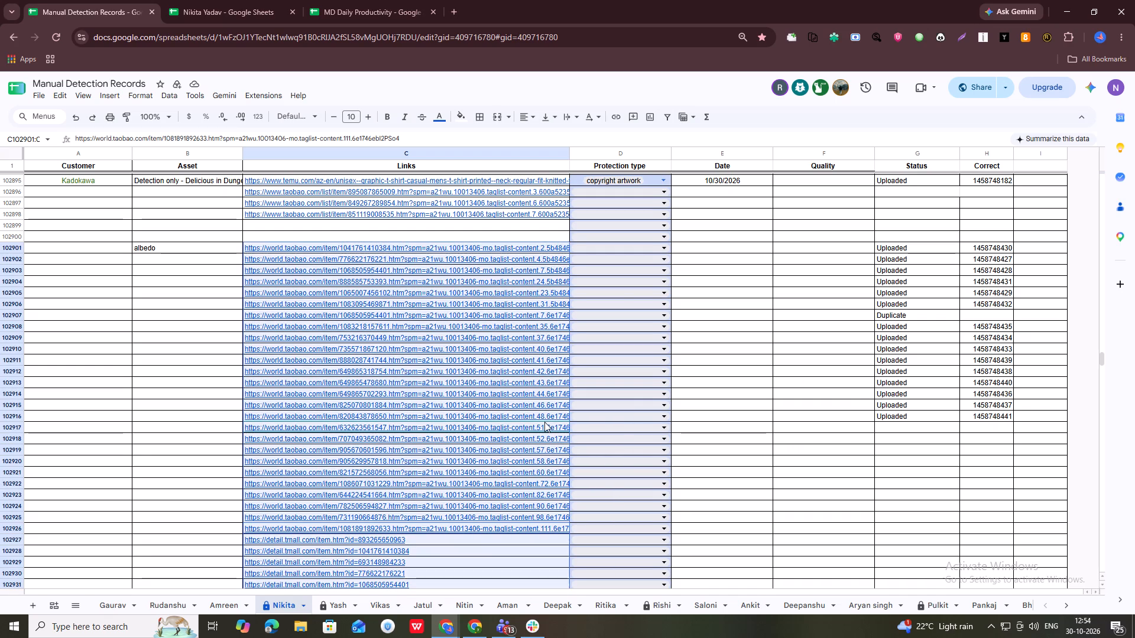
key("ctrl+c")
left_click(897, 431)
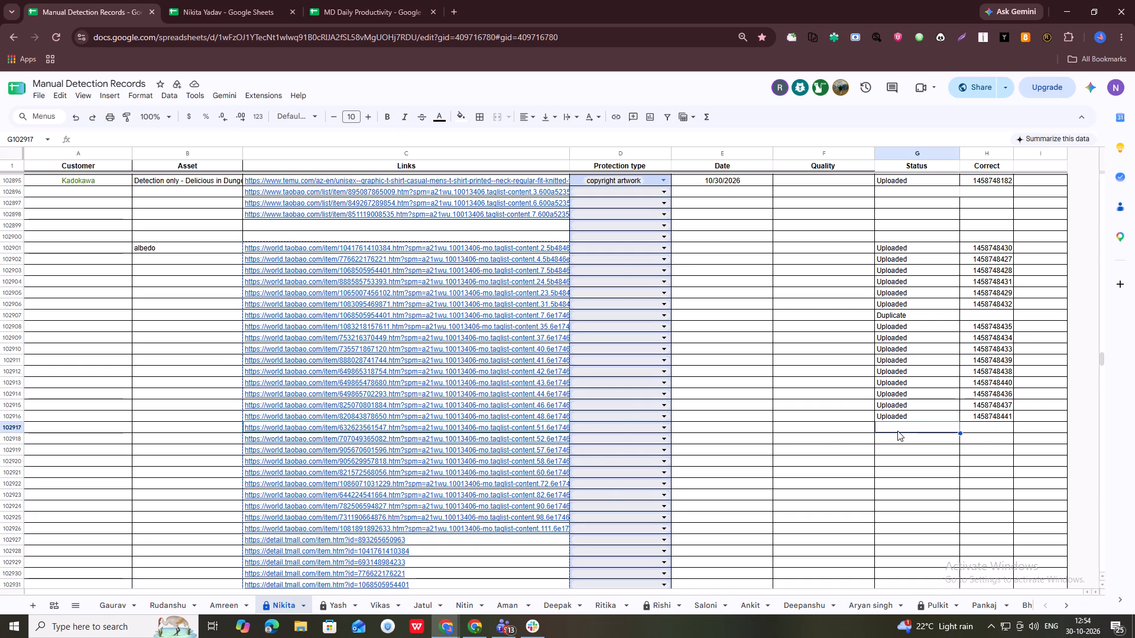
key("Left")
key("Left")
key("Left")
key("Left")
key("ctrl+shift+Down")
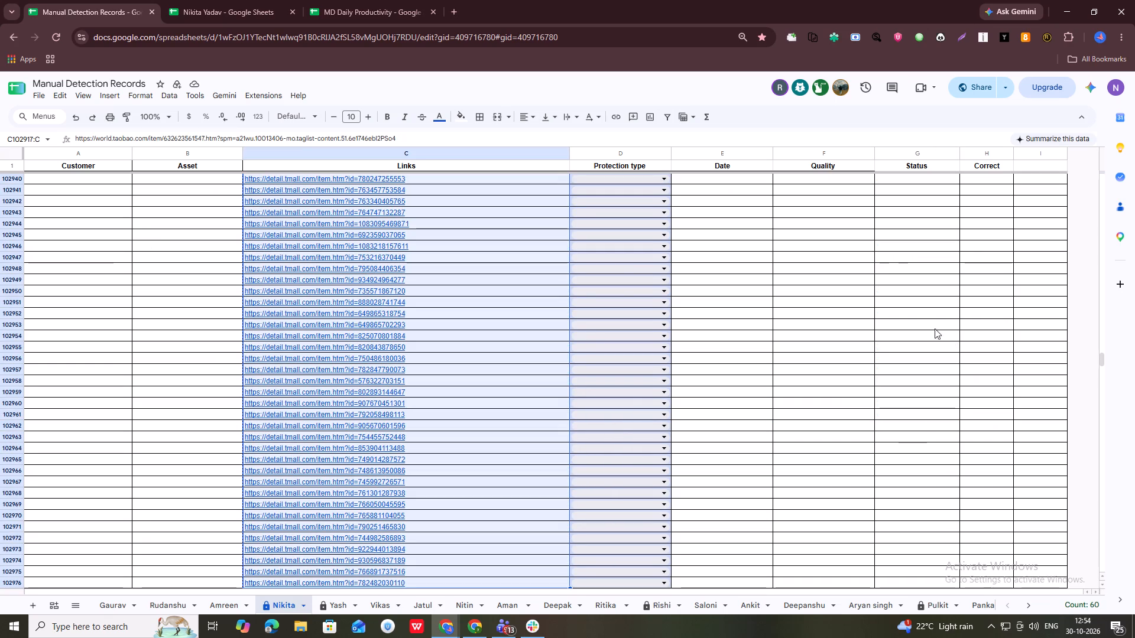
key("ctrl+c")
Switch to the Red Points New Incident page, clear the submitted detection links, and paste the copied links into Detection Links.
key("alt+Tab")
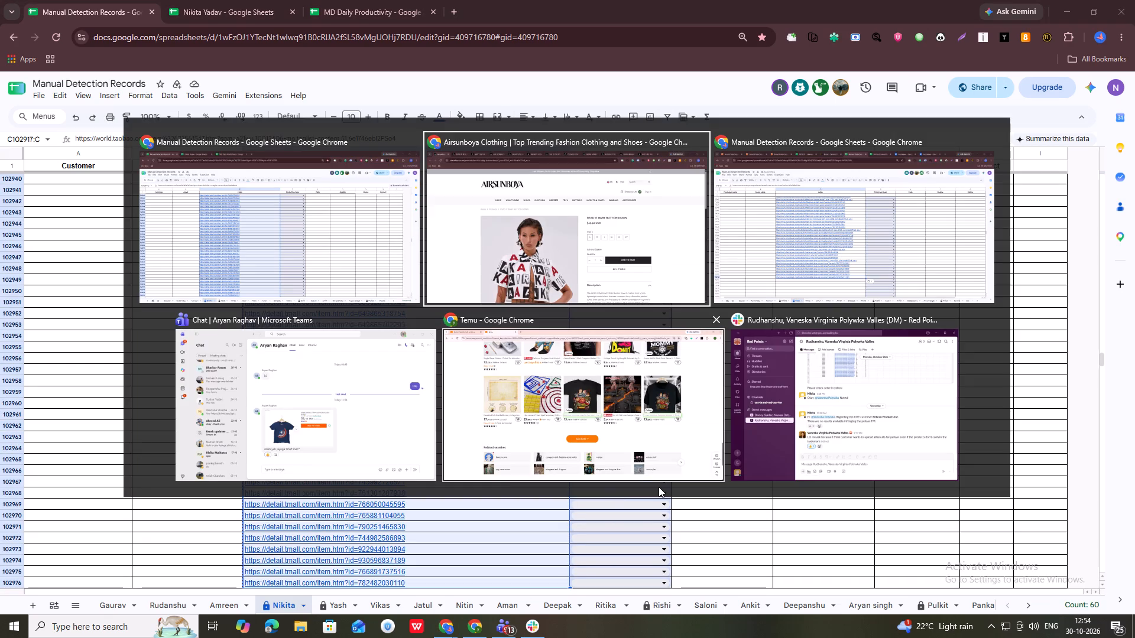
left_click(803, 233, "alt")
left_click(51, 0)
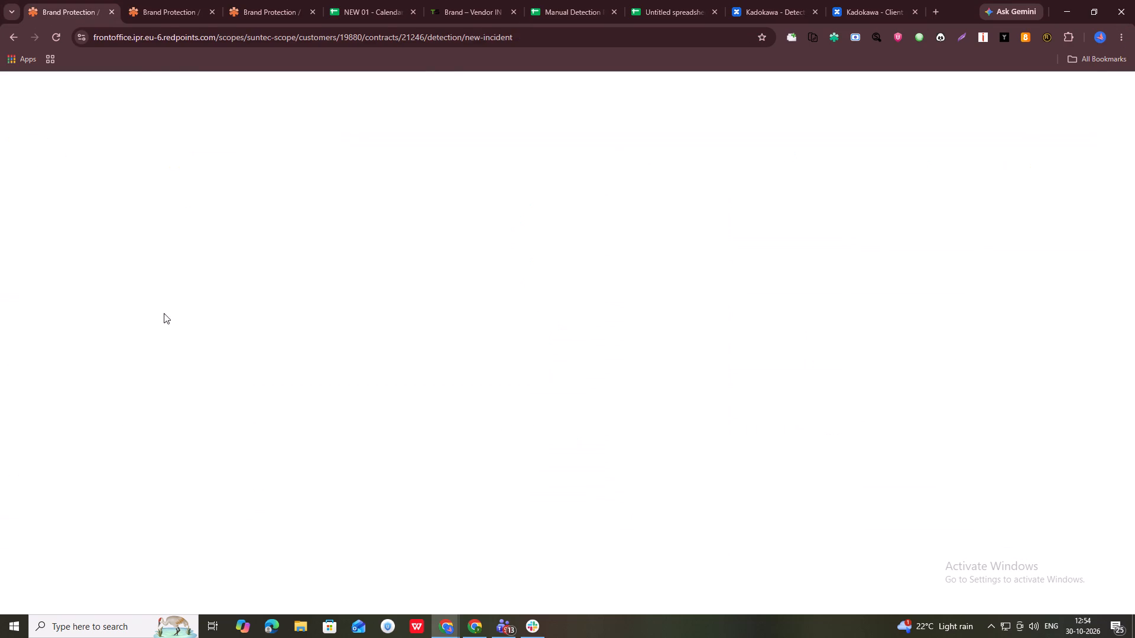
left_click(267, 510)
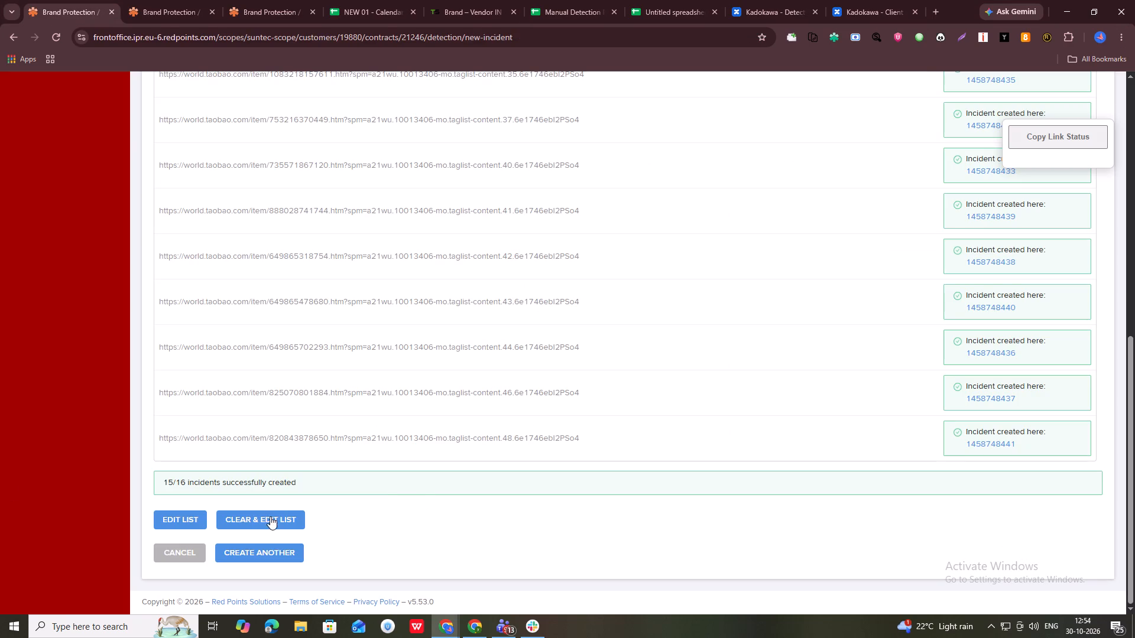
left_click(269, 513)
left_click(378, 380)
key("ctrl+v")
Compare the links pasted in Detection Links against the Taobao and Tmall links in cells C102917 to C102976 of the records sheet.
key("alt+Tab")
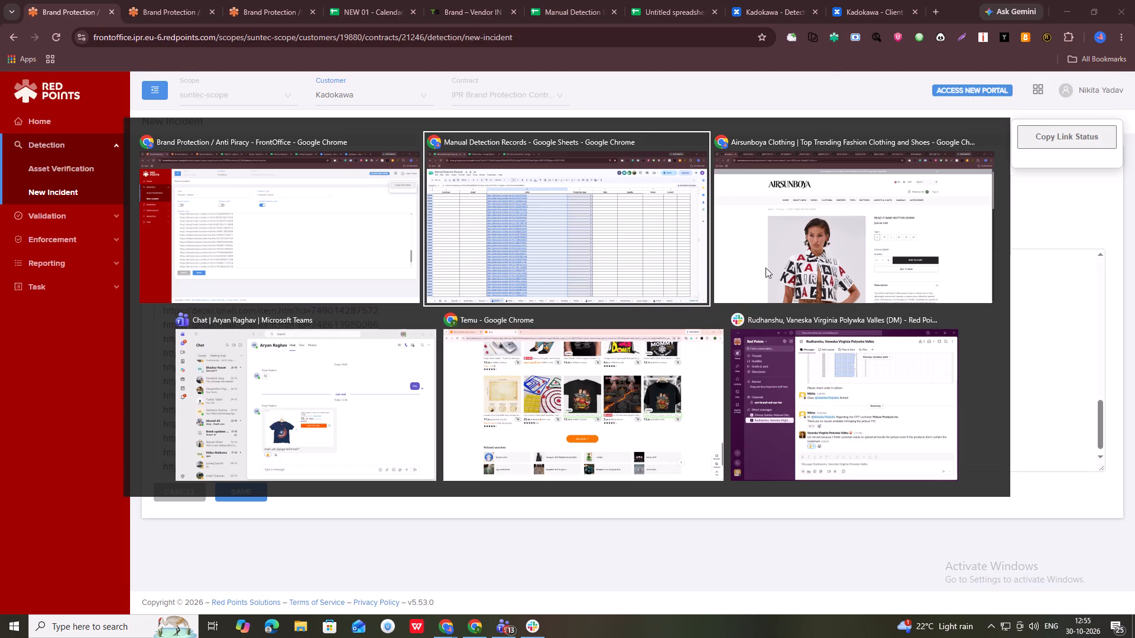
left_click(559, 265, "alt")
scroll(542, 327, "up", 7)
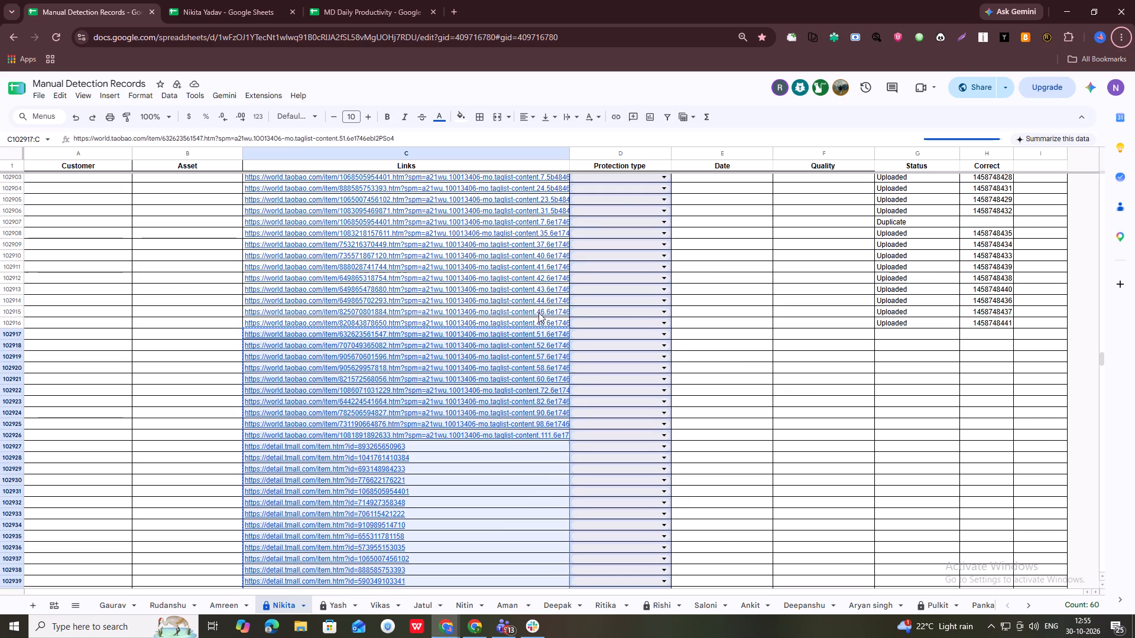
scroll(441, 338, "down", 13)
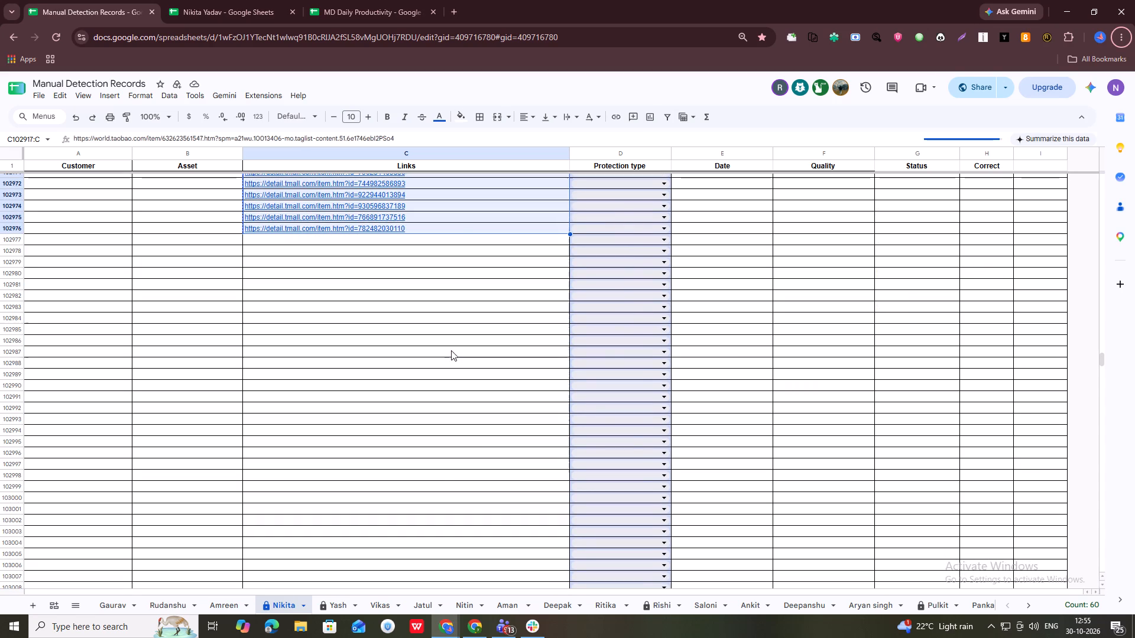
key("alt+Tab")
left_click(611, 238, "alt")
scroll(311, 340, "up", 16)
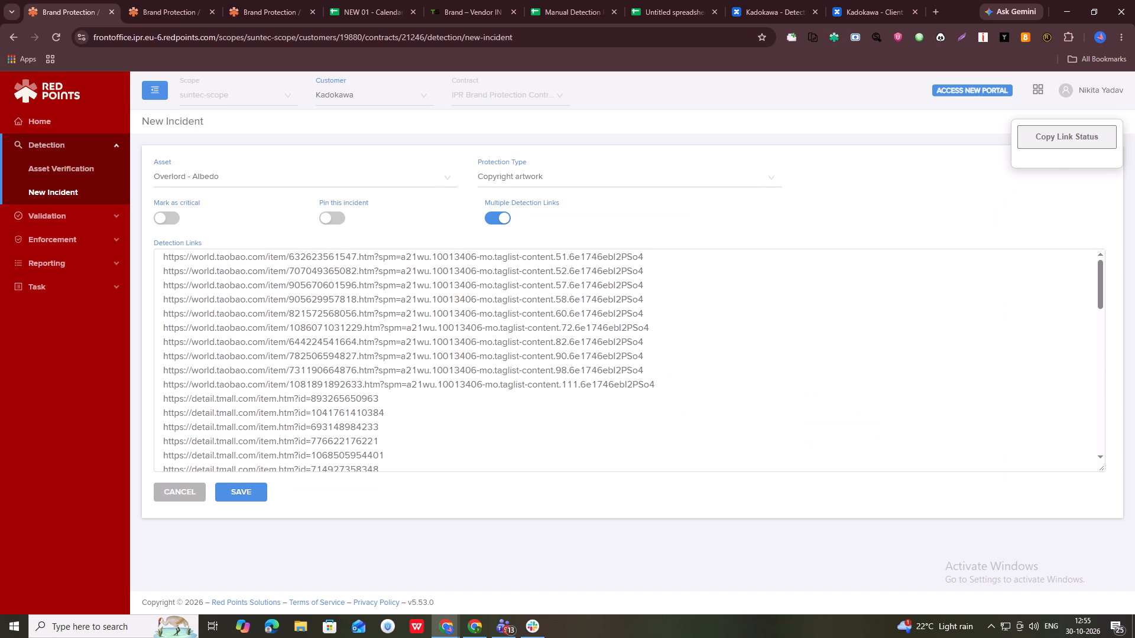
scroll(326, 344, "up", 2)
scroll(388, 299, "down", 20)
scroll(388, 299, "down", 6)
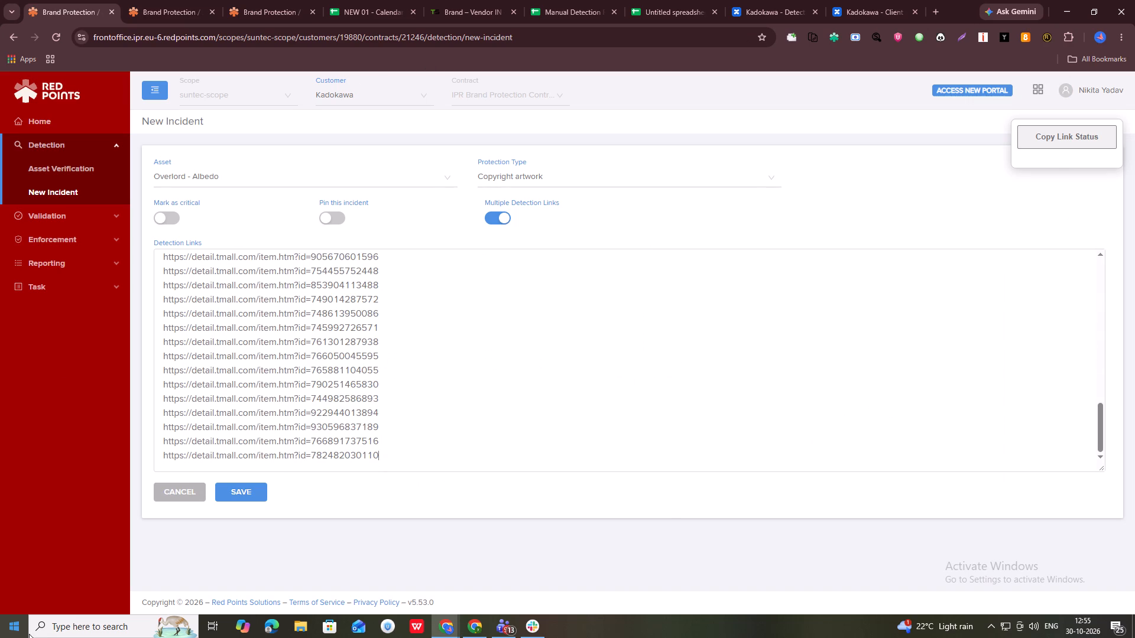
key("alt+Tab")
scroll(332, 637, "up", 8)
scroll(358, 446, "up", 4)
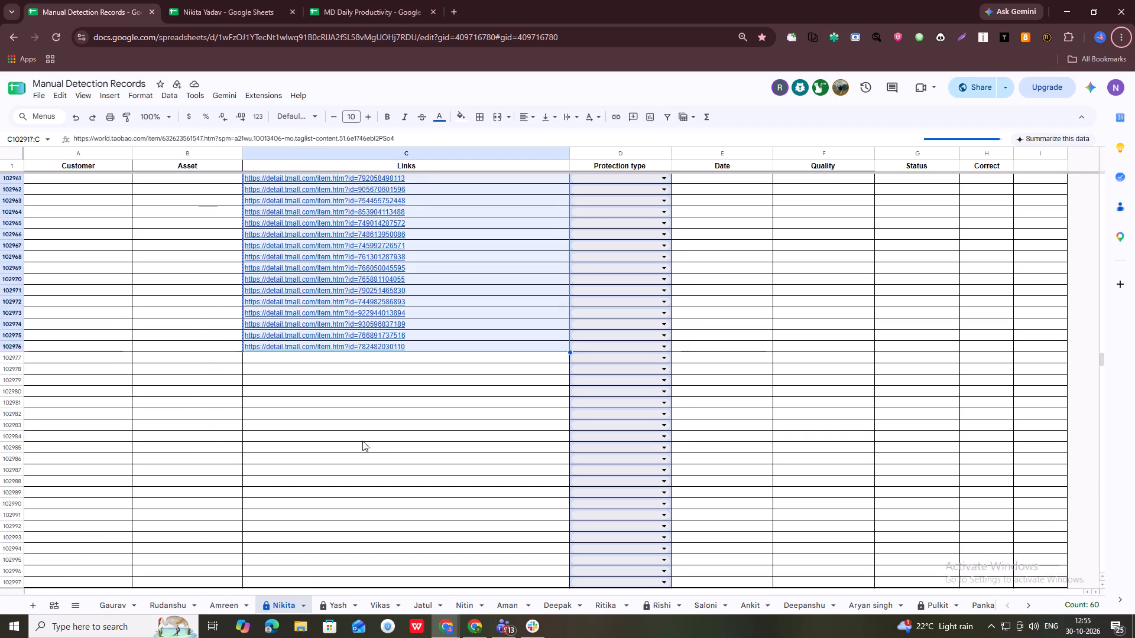
scroll(362, 441, "up", 11)
scroll(414, 466, "down", 1)
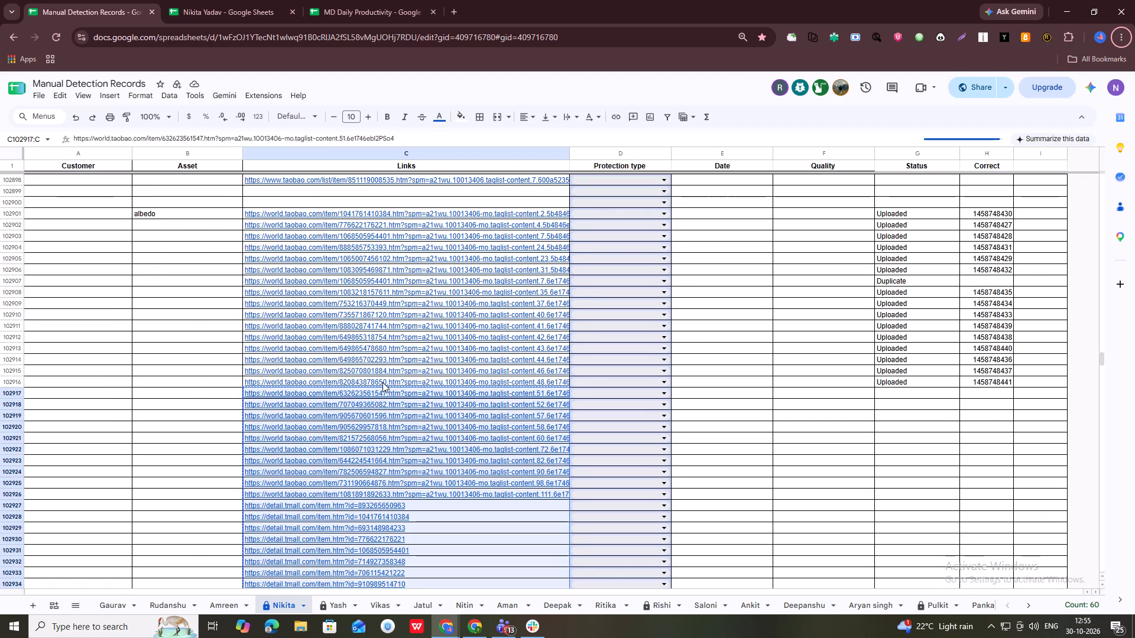
scroll(379, 395, "down", 19)
scroll(379, 395, "up", 6)
key("alt+Tab")
scroll(390, 317, "up", 17)
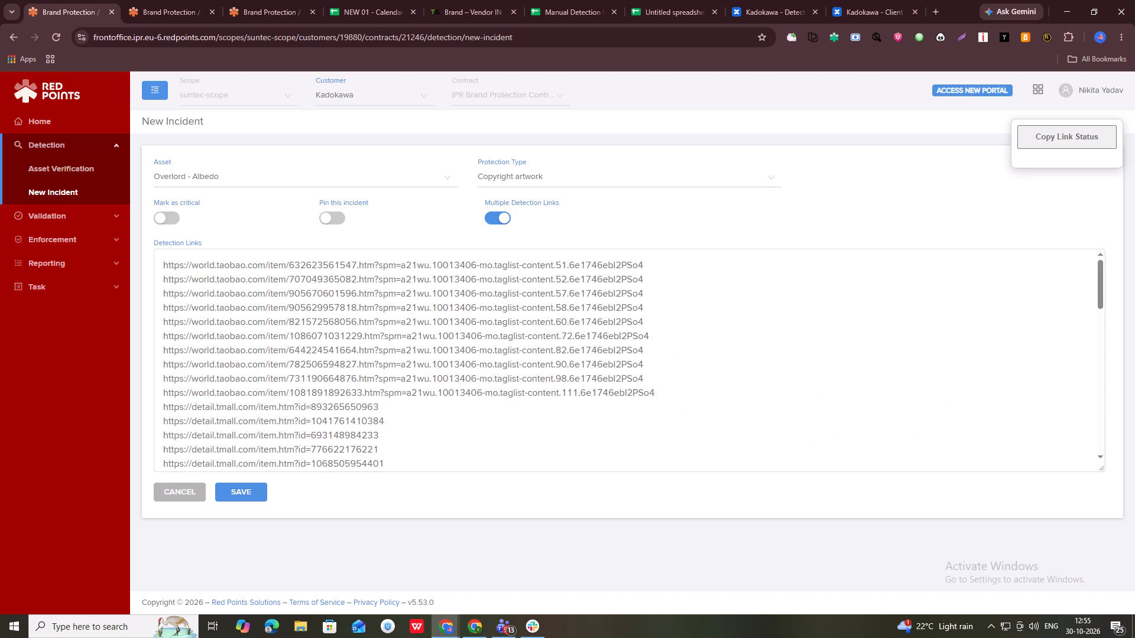
scroll(390, 314, "down", 20)
scroll(390, 314, "down", 2)
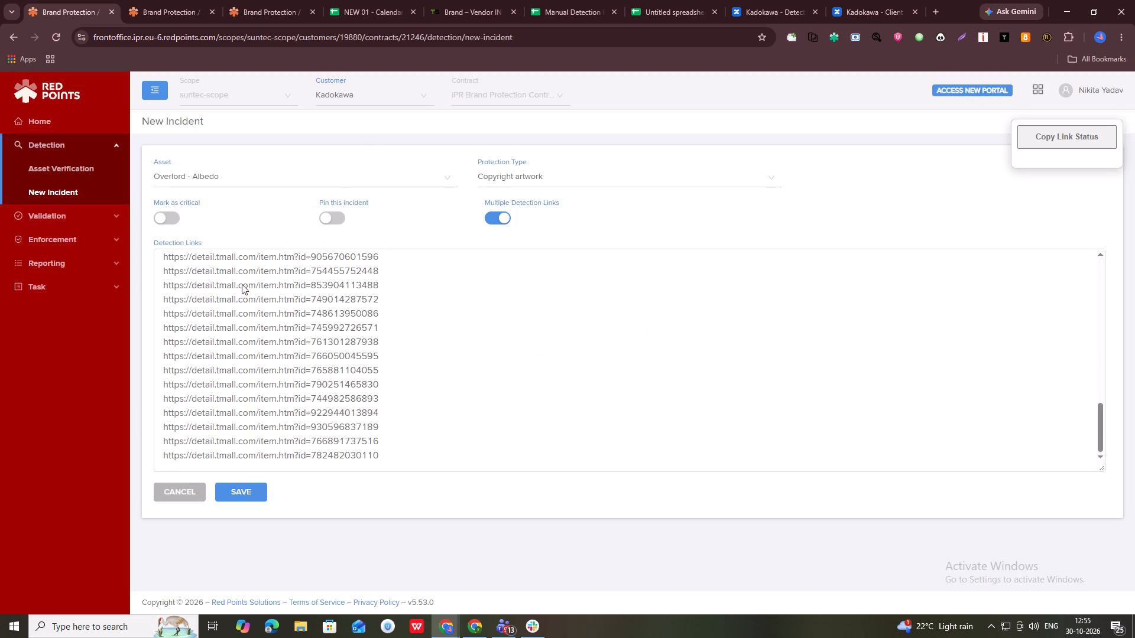
key("alt+Tab")
key("alt+Tab")
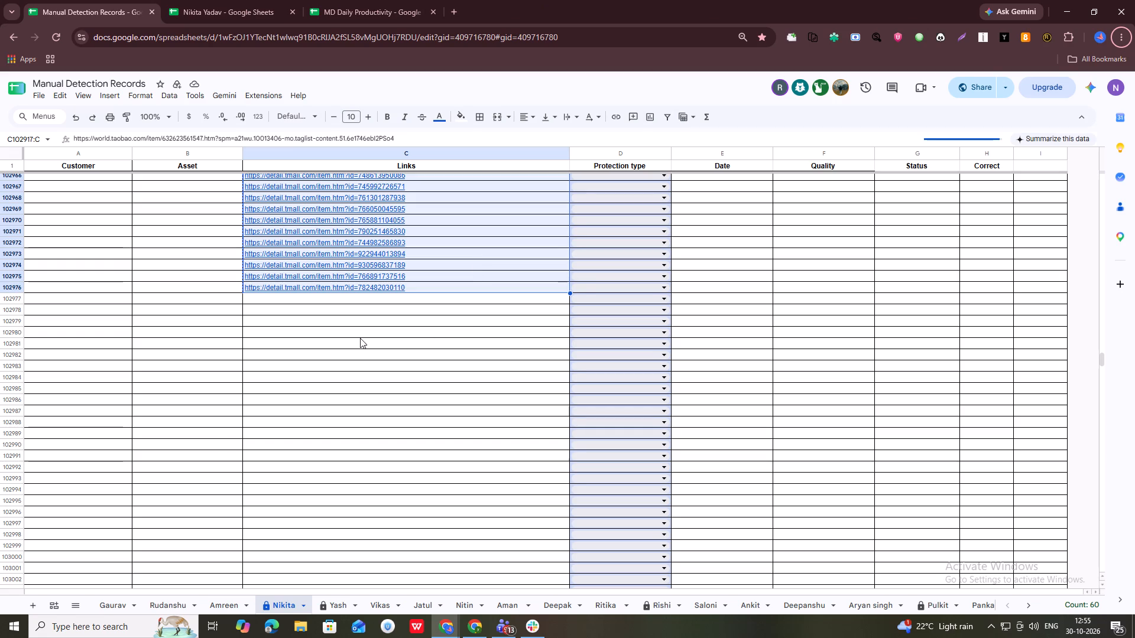
key("alt+Tab")
scroll(446, 423, "up", 10)
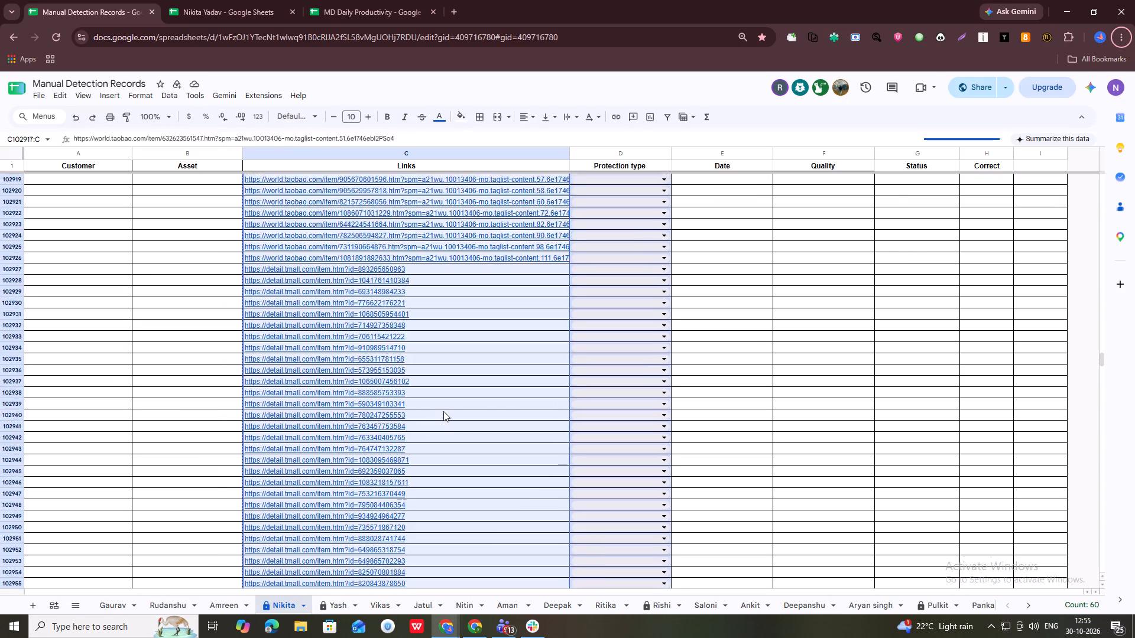
scroll(443, 411, "up", 4)
key("alt+Tab")
scroll(350, 364, "down", 14)
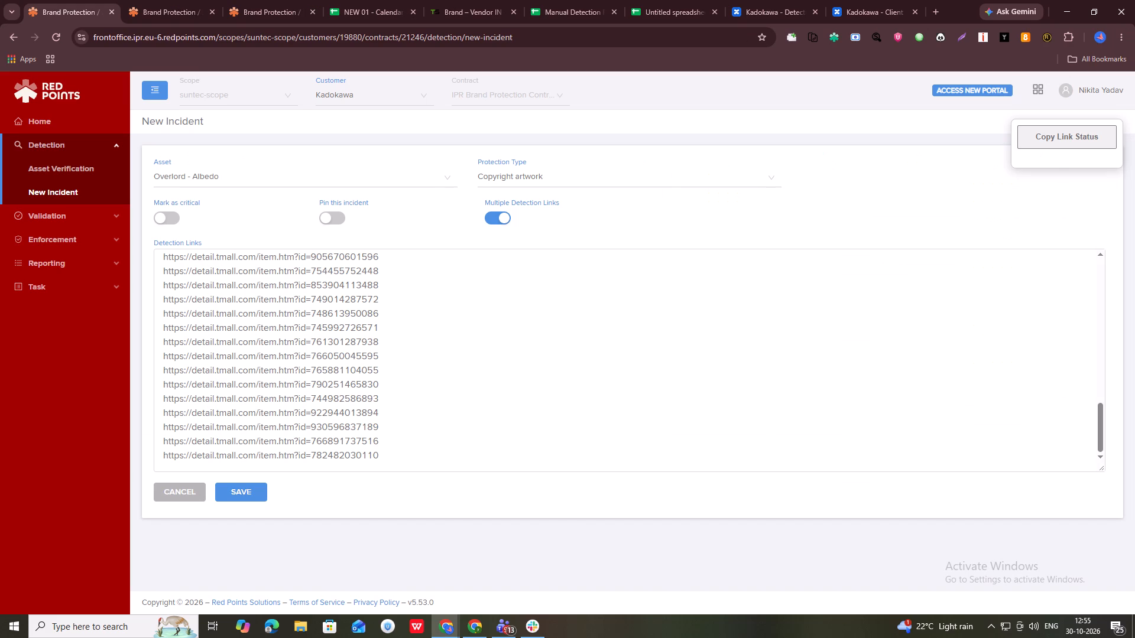
scroll(352, 372, "down", 1)
key("alt+Tab")
key("alt+Tab")
Submit the pasted Taobao and Tmall detection links as Overlord - Albedo copyright artwork incidents.
left_click(579, 367)
key("ctrl+a")
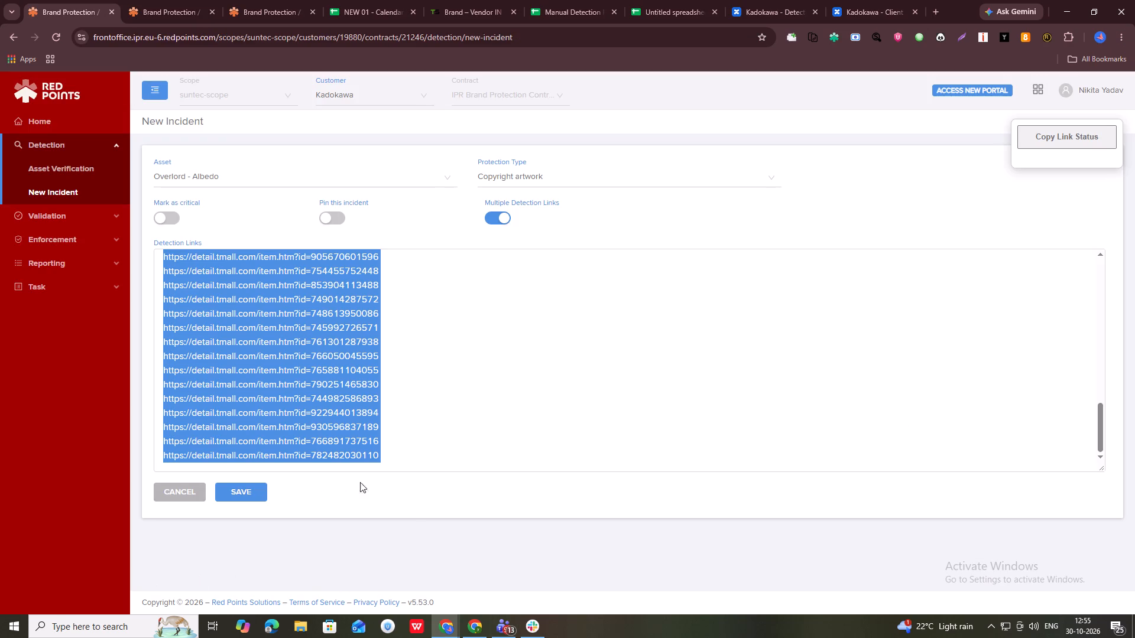
left_click(497, 449)
left_click(455, 434)
left_click(244, 500)
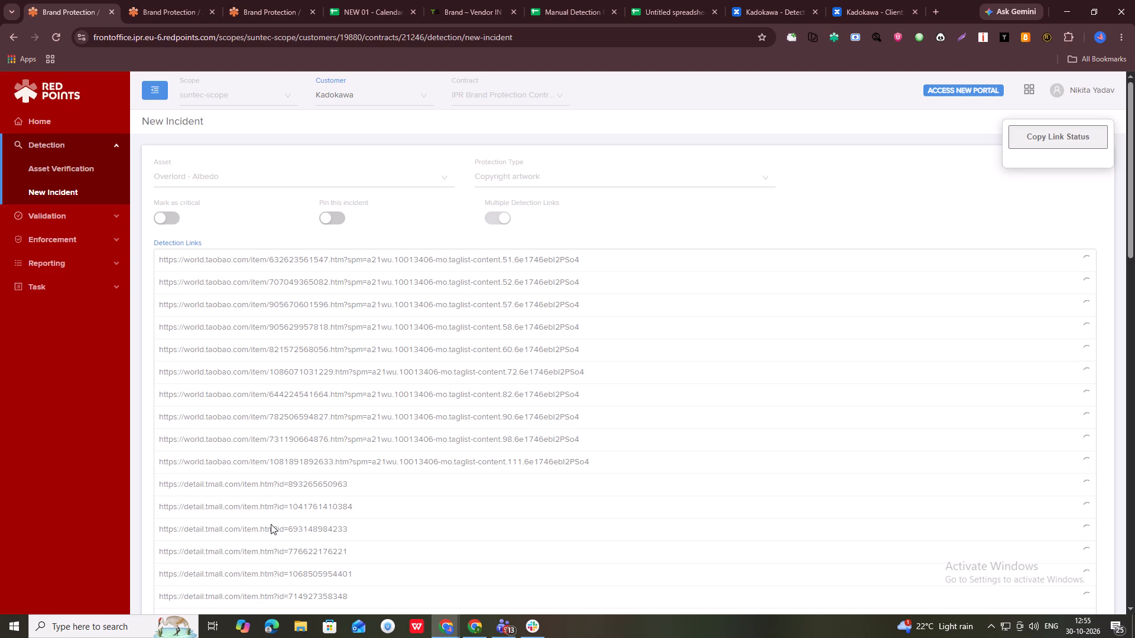
Copy the link status of the submitted incidents and paste it into the records sheet starting at Quality cell F102917.
scroll(497, 431, "down", 15)
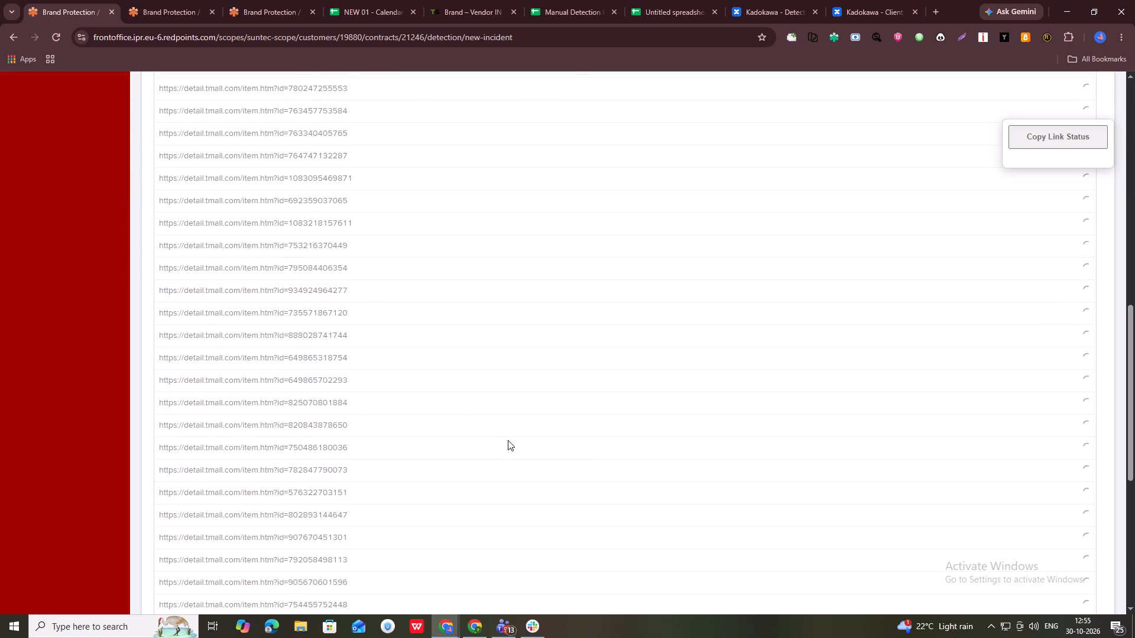
scroll(508, 440, "down", 6)
scroll(558, 360, "down", 20)
scroll(558, 360, "down", 20)
scroll(558, 360, "down", 3)
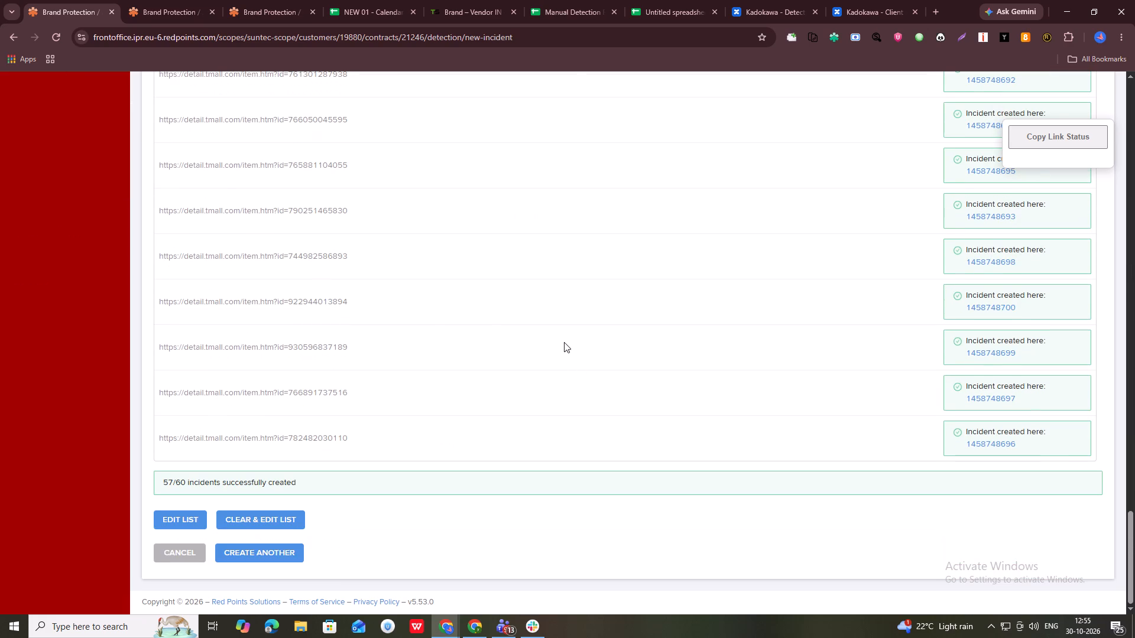
left_click(1066, 120)
left_click(1075, 126)
key("alt+Tab")
left_click(705, 448)
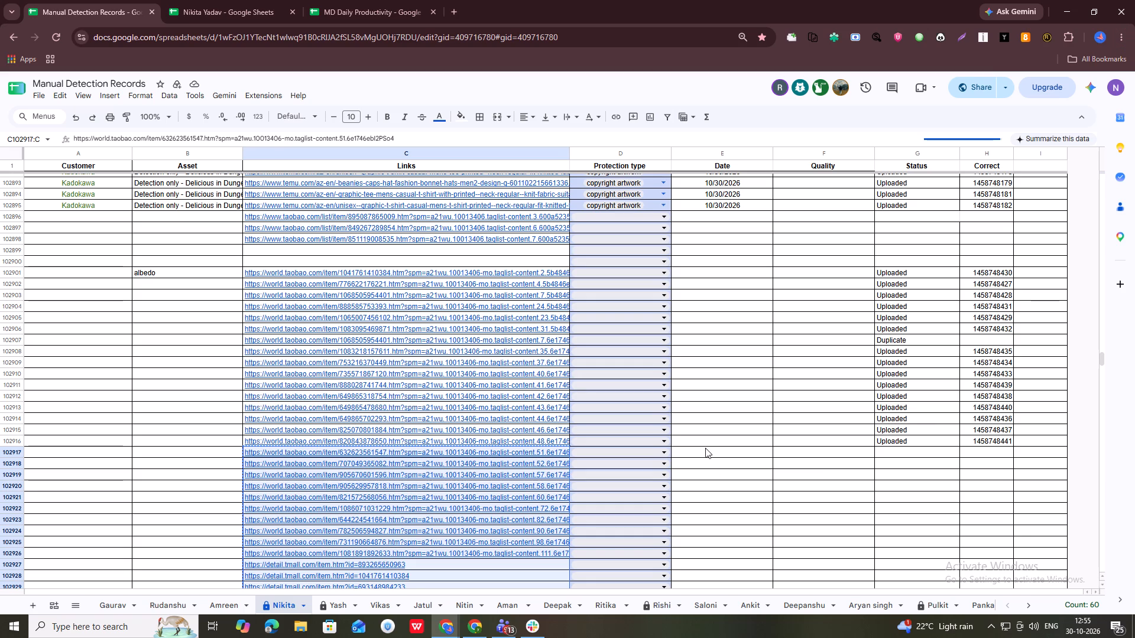
key("Right")
key("ctrl+v")
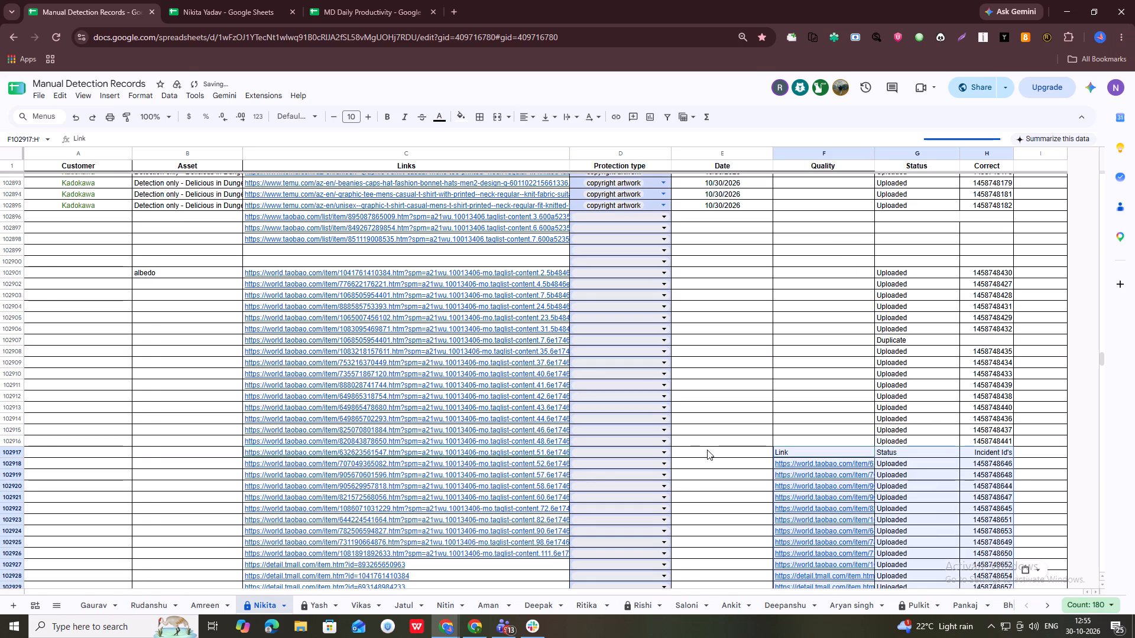
Clear the pasted header labels Link, Status and Incident Id's from cells F102917 to H102917.
key("Right")
key("Left")
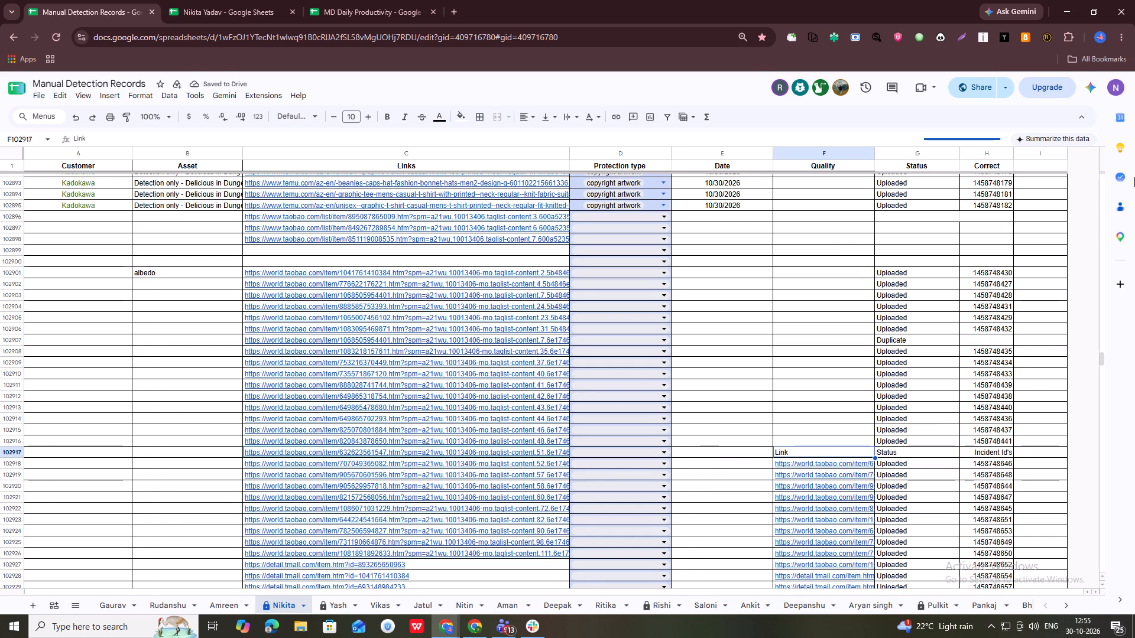
key("shift+Right")
key("shift+Right")
key("shift+Right")
right_click(844, 453)
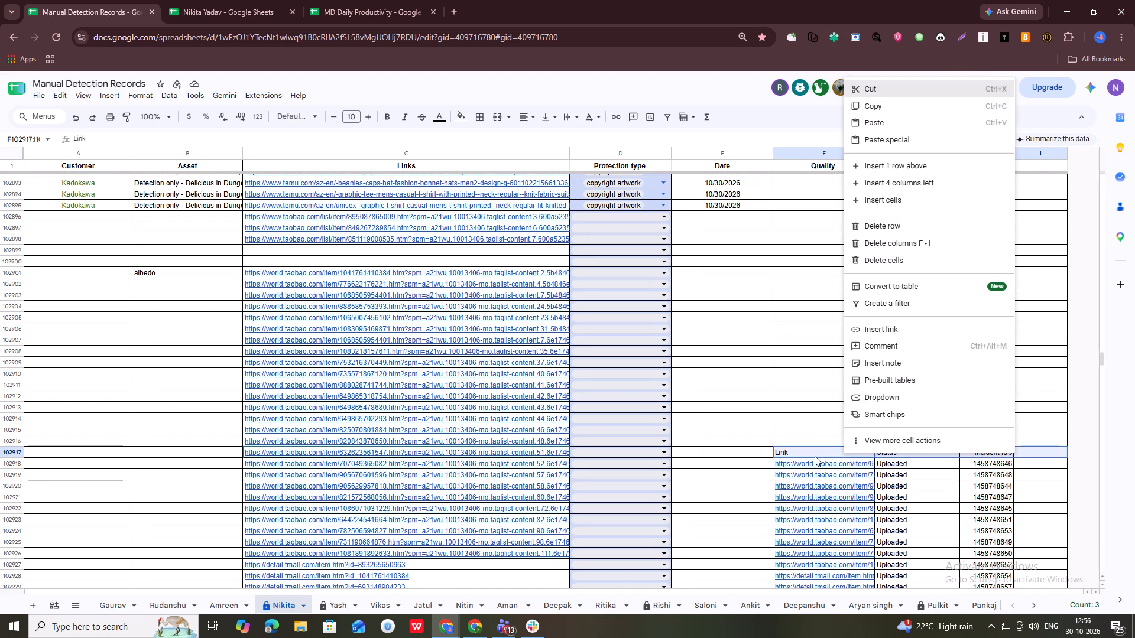
key("Delete")
left_click(813, 453)
left_click_drag(824, 471, 827, 460)
left_click_drag(831, 451, 974, 457)
key("BackSpace")
Clear the pasted duplicate links from Quality cells F102918 to F102977.
left_click(852, 459)
key("shift+Right")
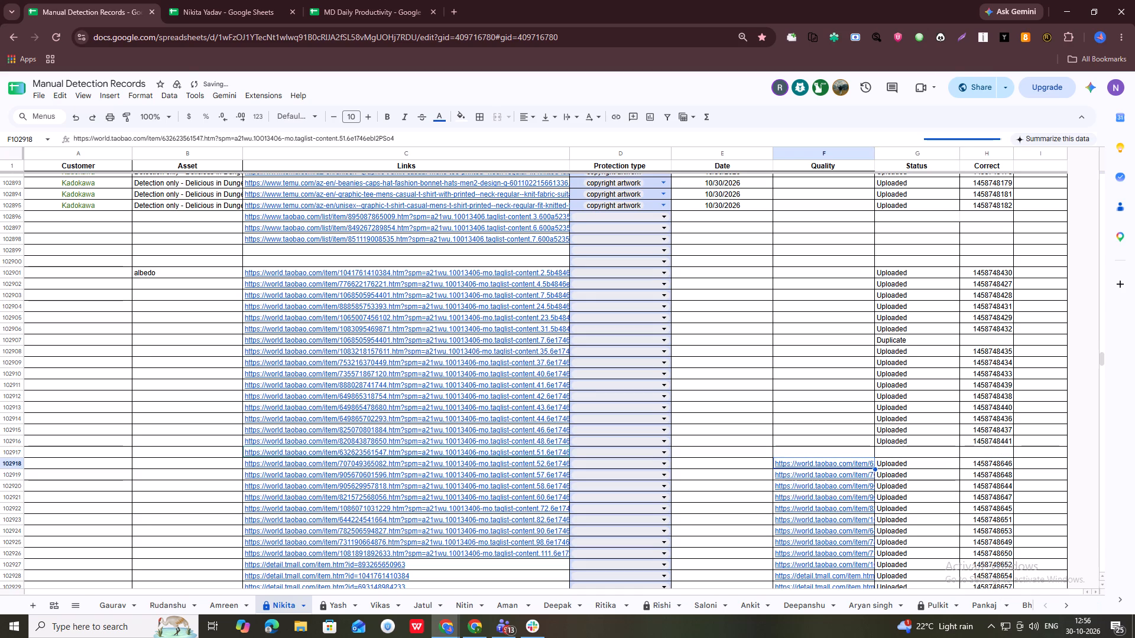
key("ctrl+shift+Down")
key("ctrl+shift+Right")
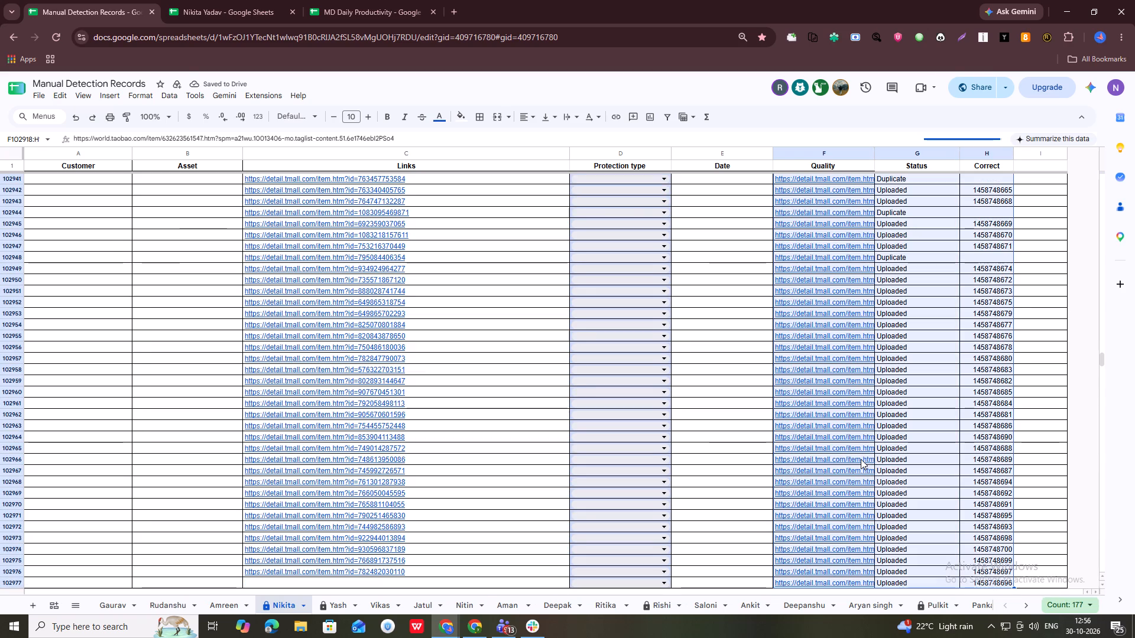
key("ctrl+c")
key("Left")
key("Right")
key("ctrl+shift+Down")
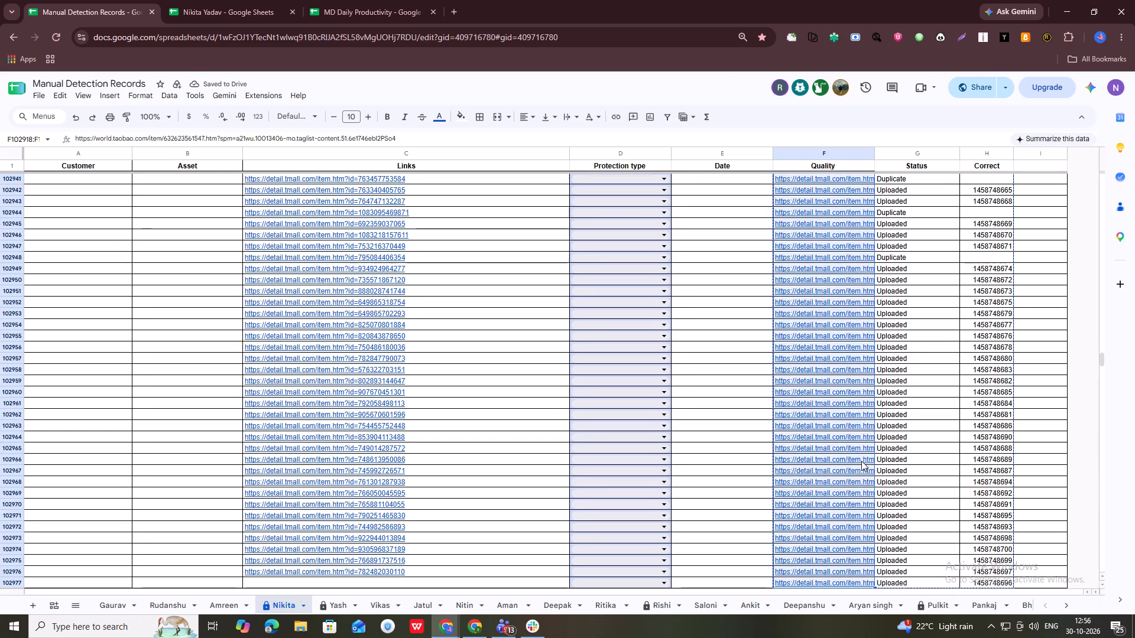
key("BackSpace")
Move the pasted statuses and incident IDs in columns G and H up one row, starting at G102917, and check their alignment with the links.
key("Up")
key("Right")
key("Down")
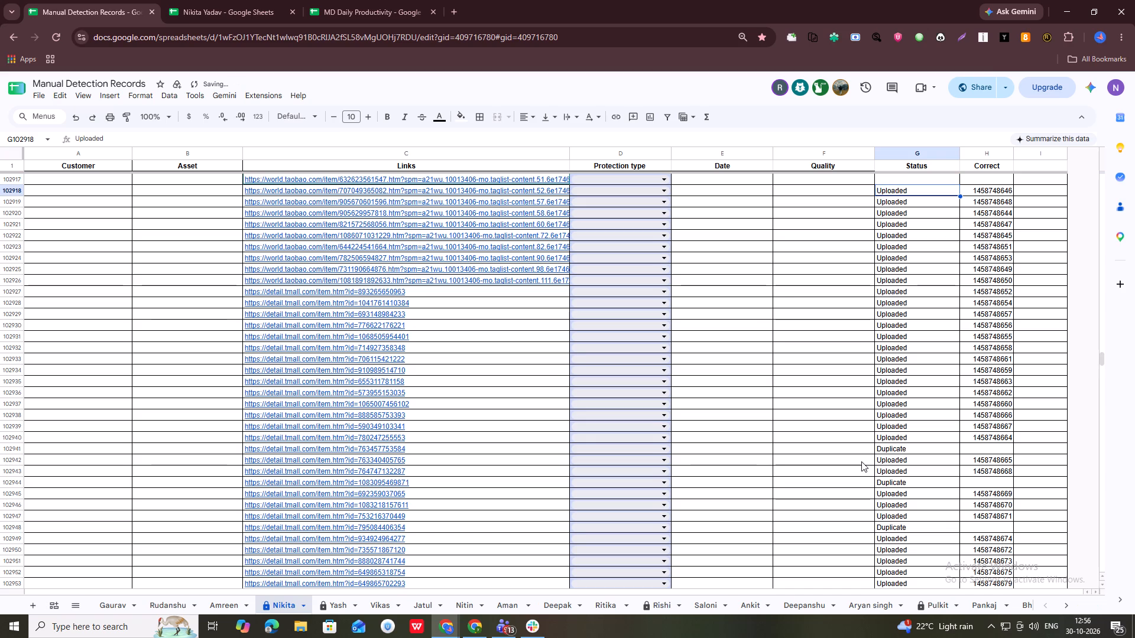
key("shift+Right")
key("ctrl+shift+Down")
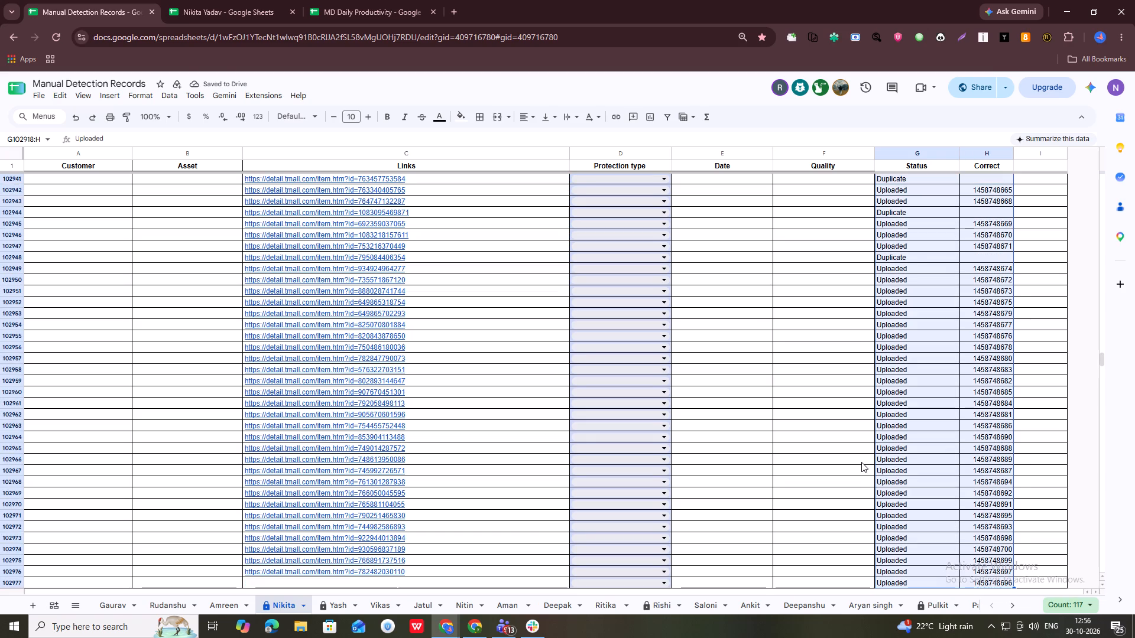
key("ctrl+c")
key("BackSpace")
scroll(1037, 171, "up", 7)
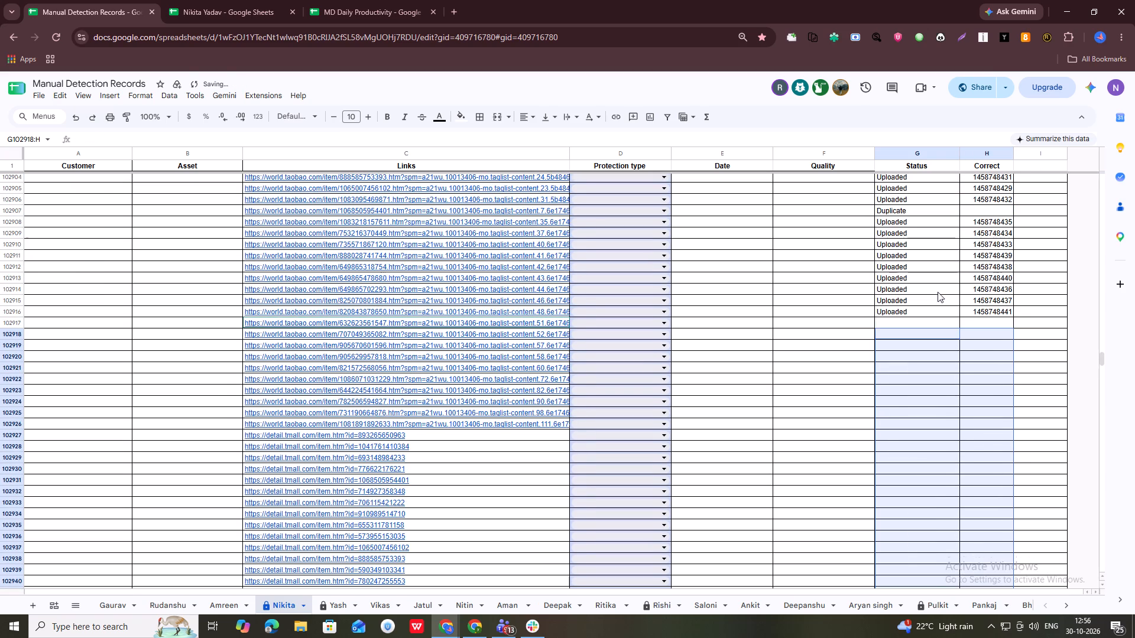
left_click(939, 317)
left_click(940, 320)
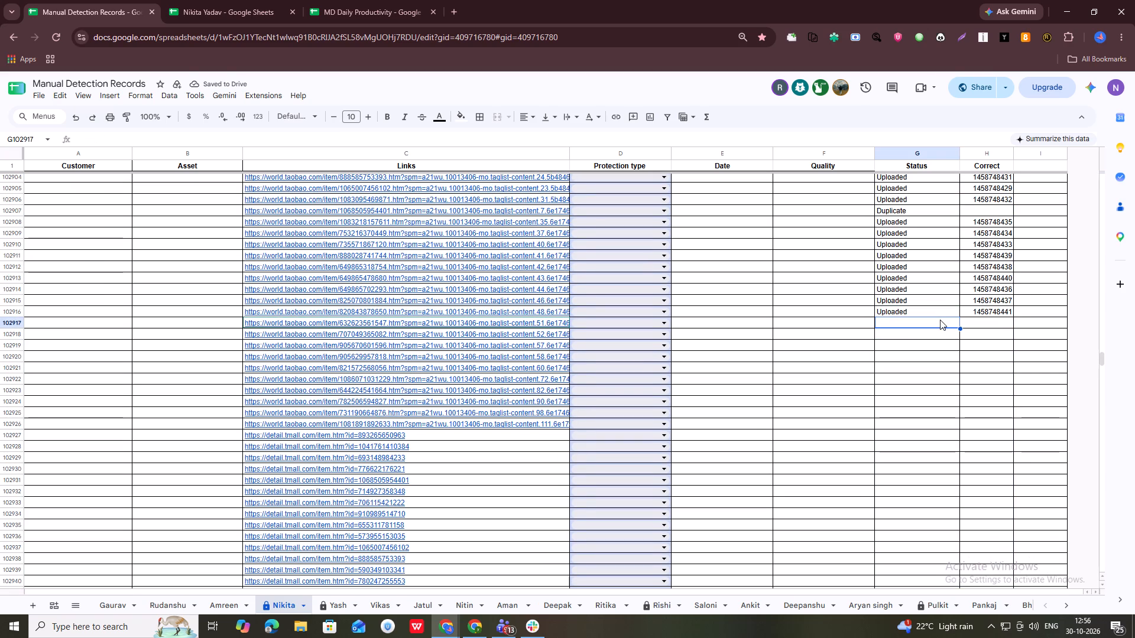
key("ctrl+v")
scroll(1003, 346, "down", 14)
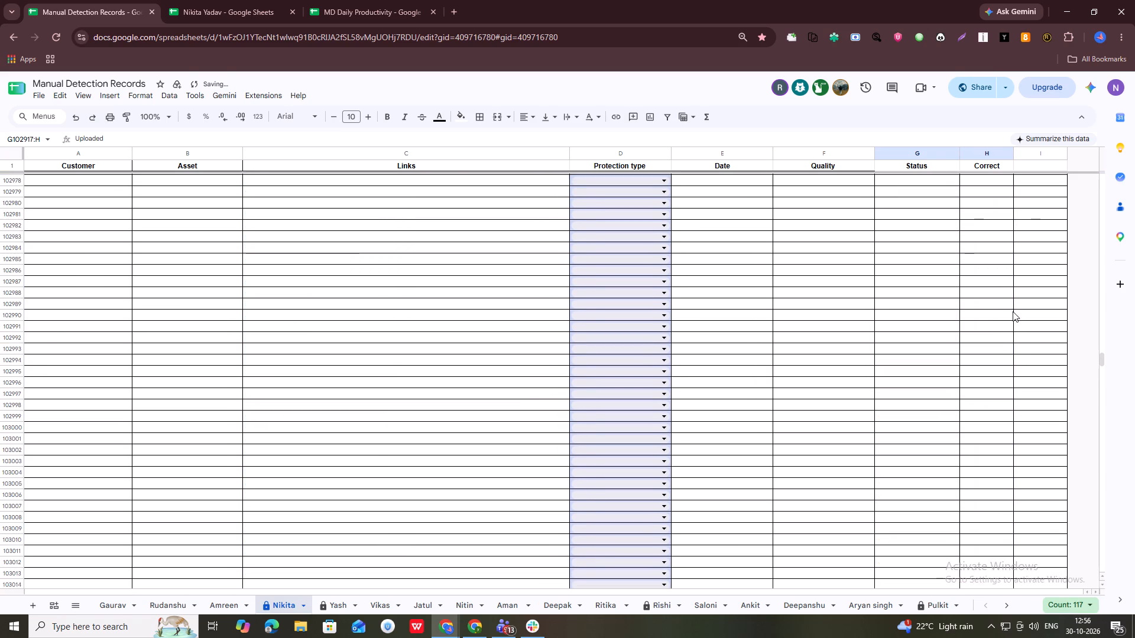
scroll(1013, 311, "up", 1)
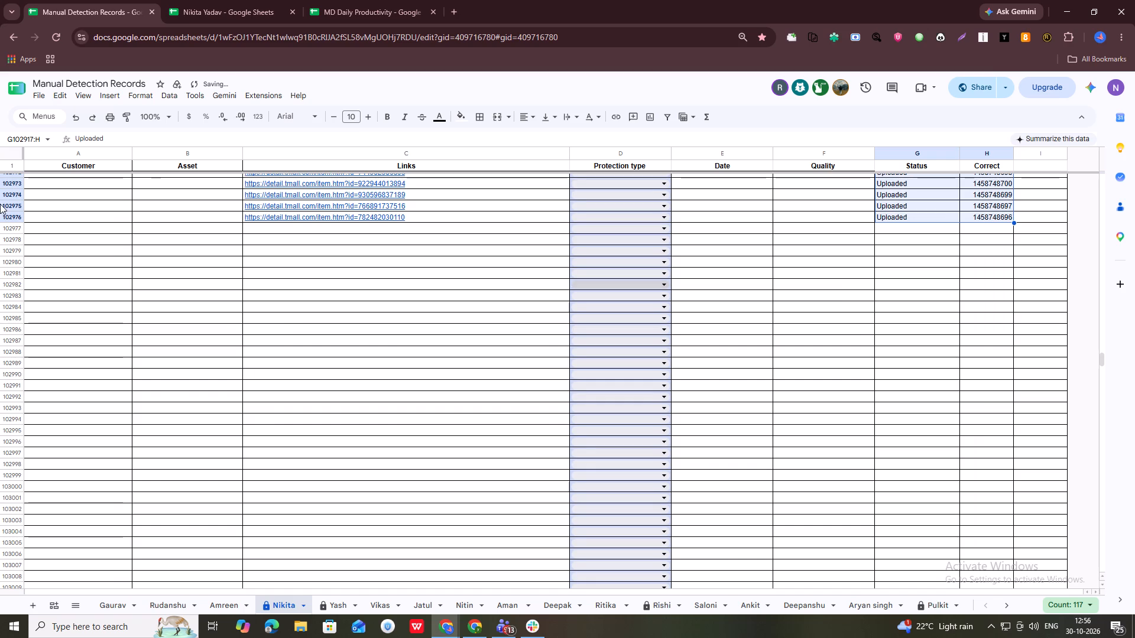
left_click(426, 220)
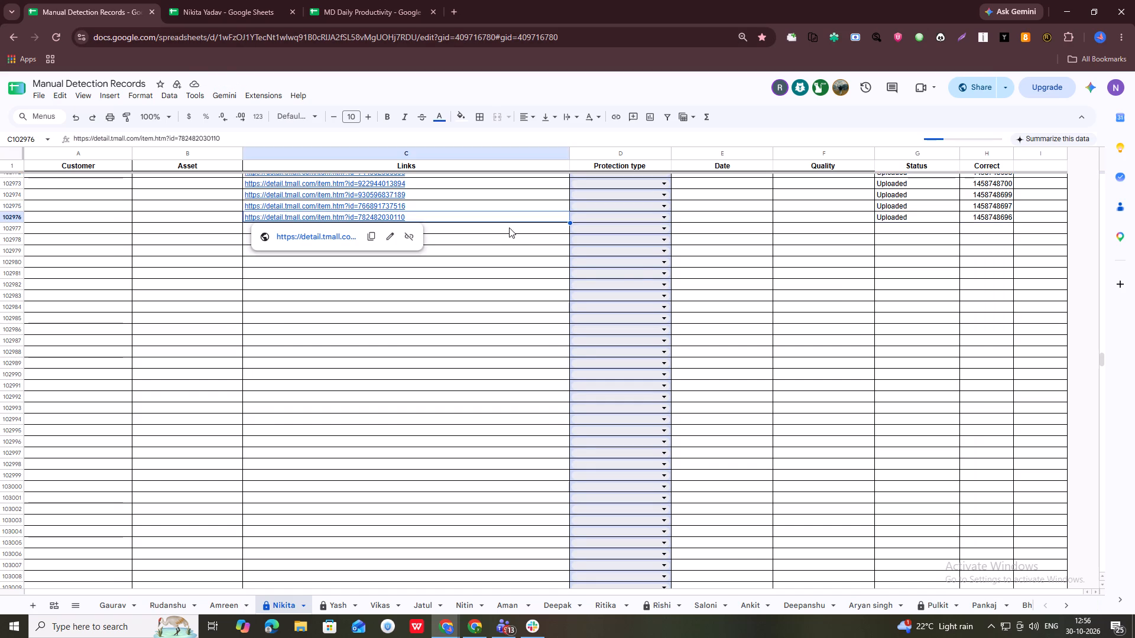
scroll(738, 270, "up", 2)
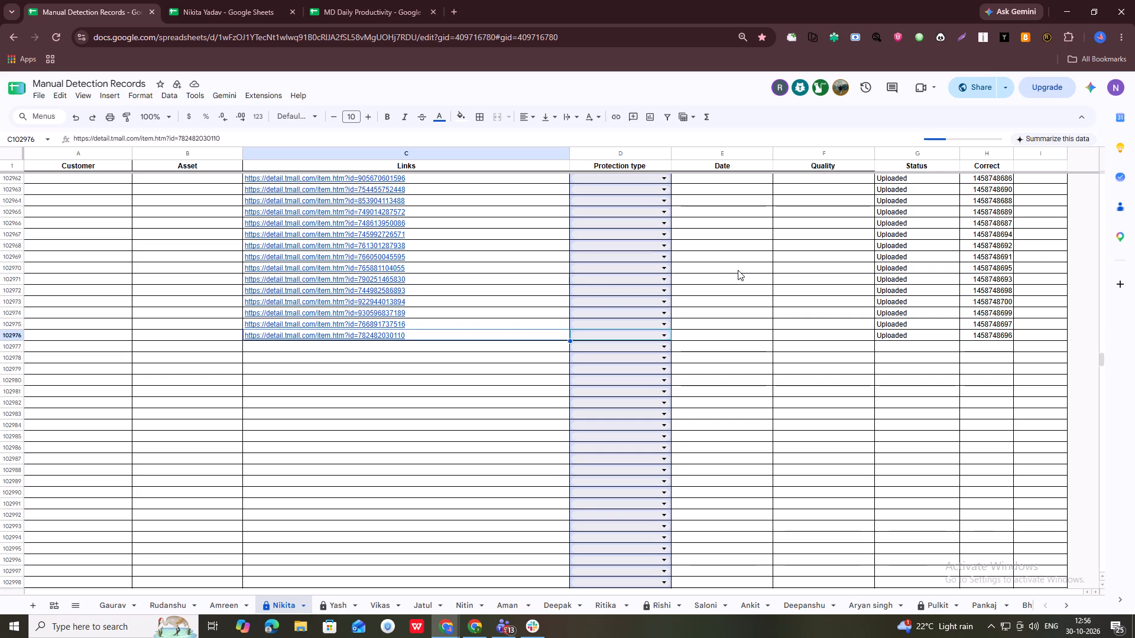
Search the Read It Baby Button Down page on Airsunboya for AKIRA and copy the page URL.
key("alt+Tab")
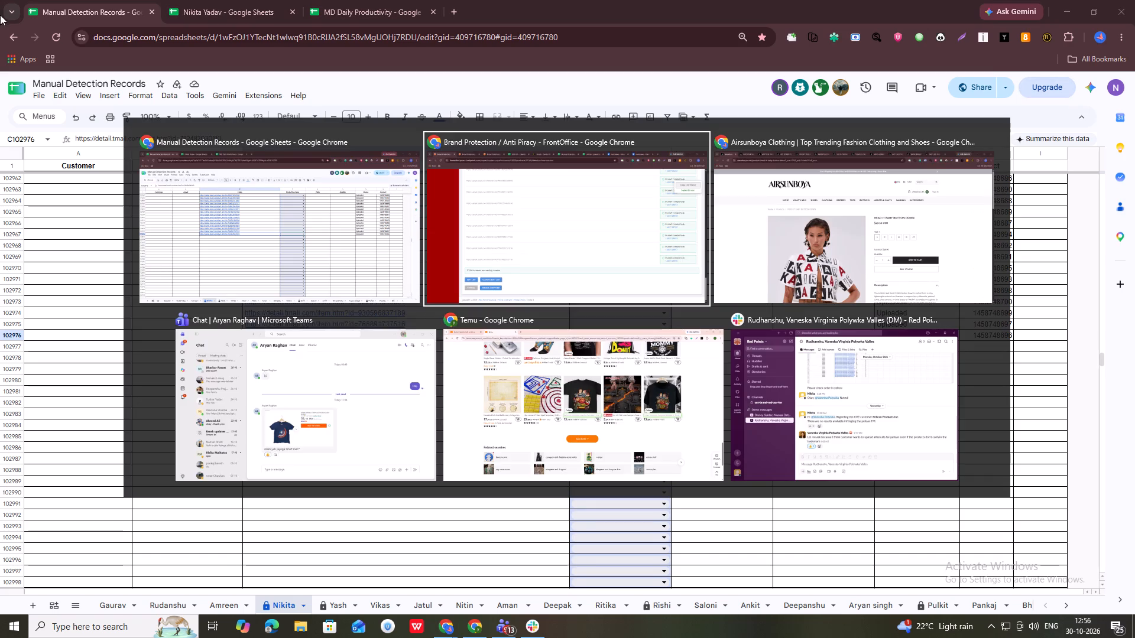
left_click(797, 162, "alt")
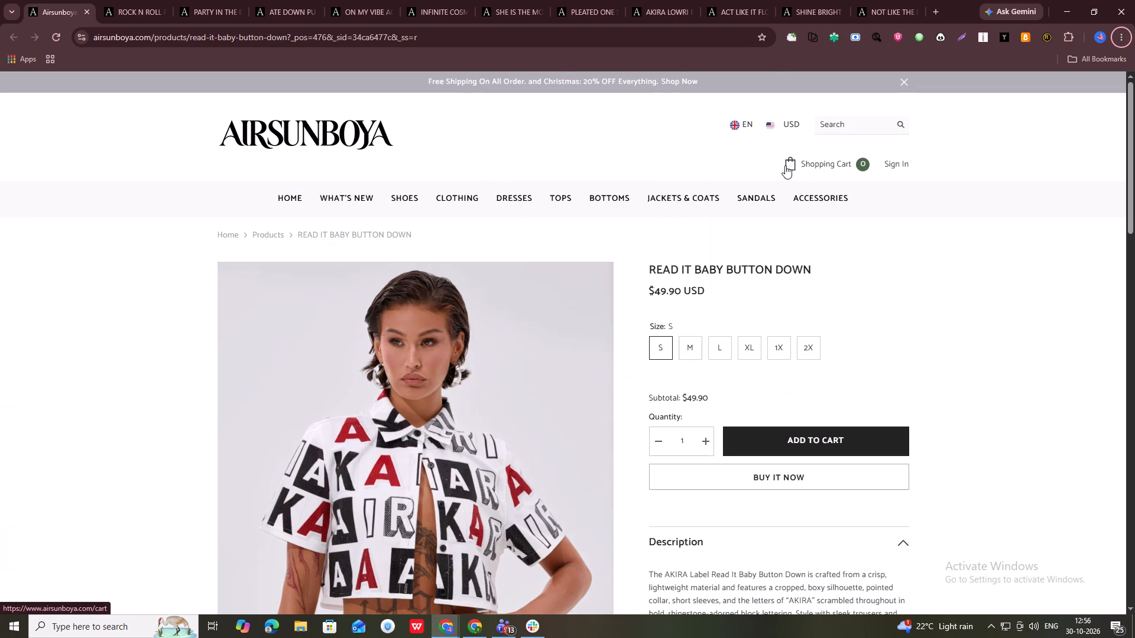
key("ctrl+f")
key("ctrl+l")
key("ctrl+c")
key("ctrl+c")
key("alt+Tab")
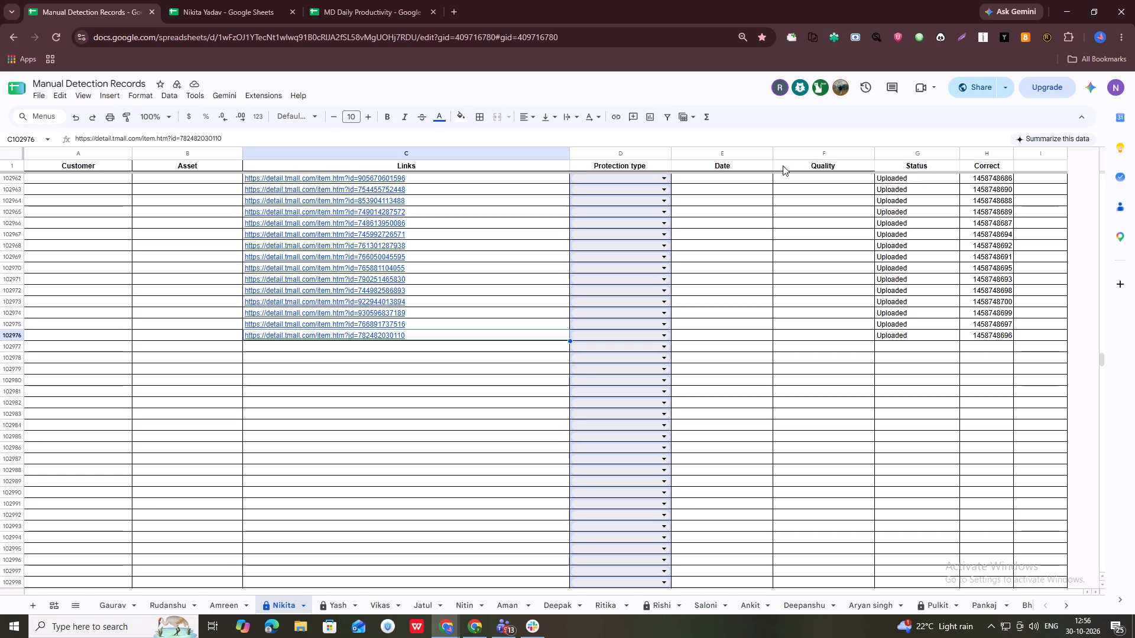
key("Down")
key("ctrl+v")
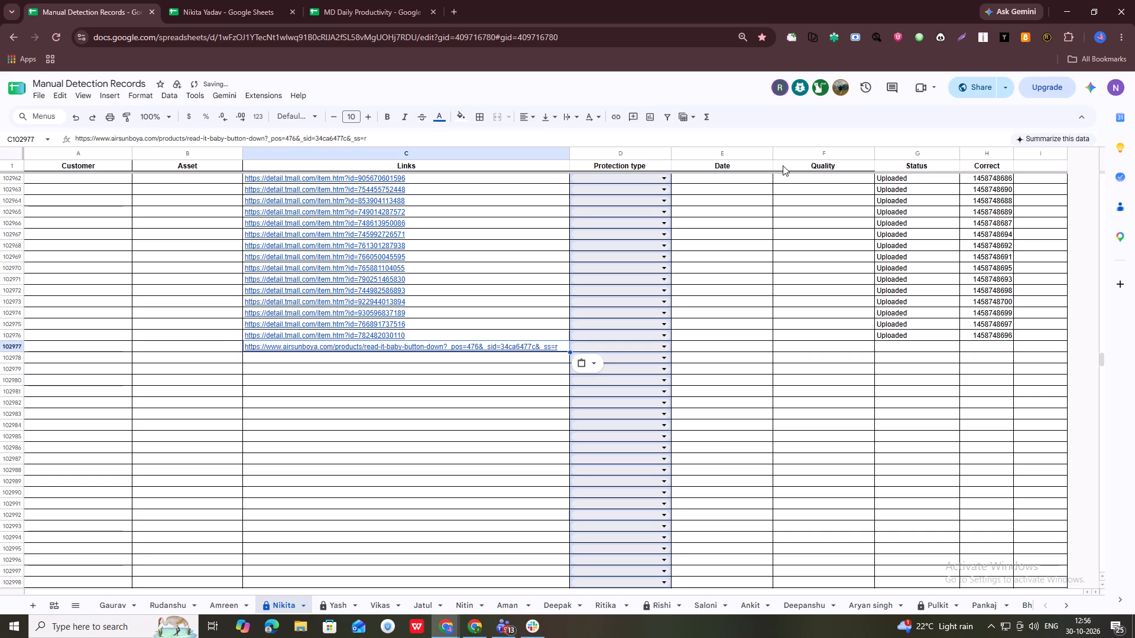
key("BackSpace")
Paste the Read It Baby Button Down URL into Links cell C78774 of the Yash sheet in Manual Detection Records.
key("alt+Tab")
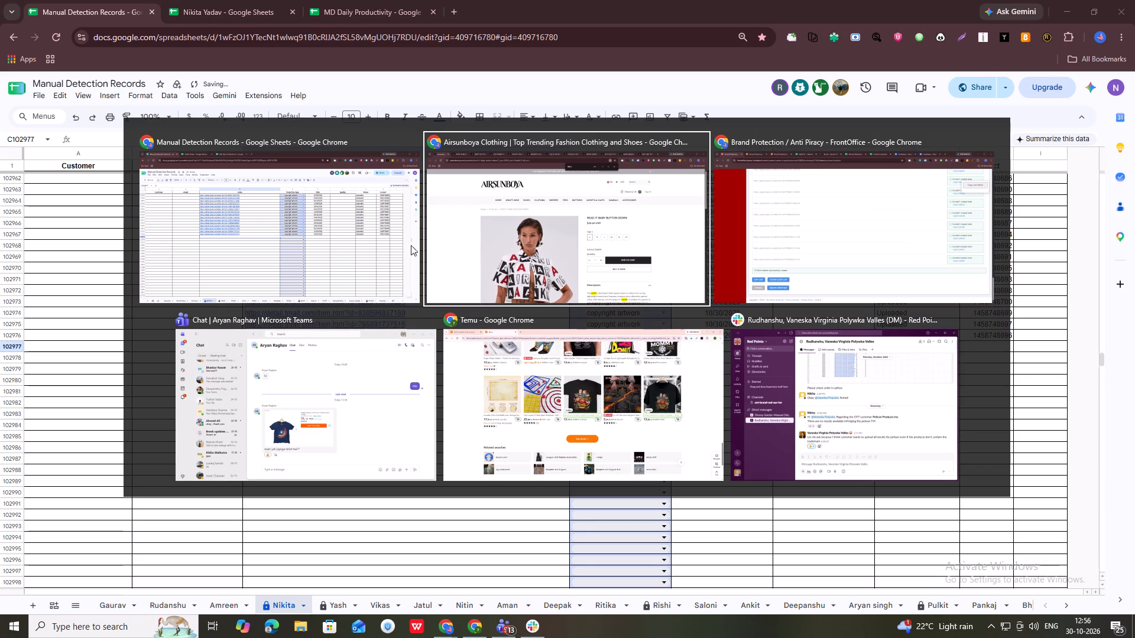
left_click(925, 211, "alt")
left_click(584, 0)
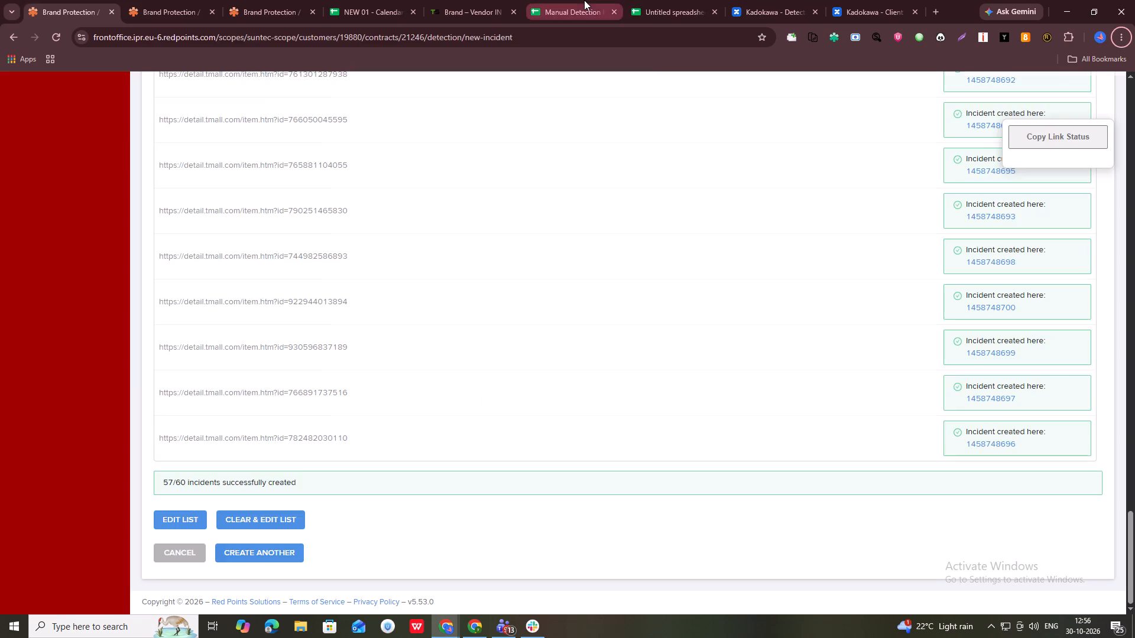
left_click(525, 525)
key("ctrl+v")
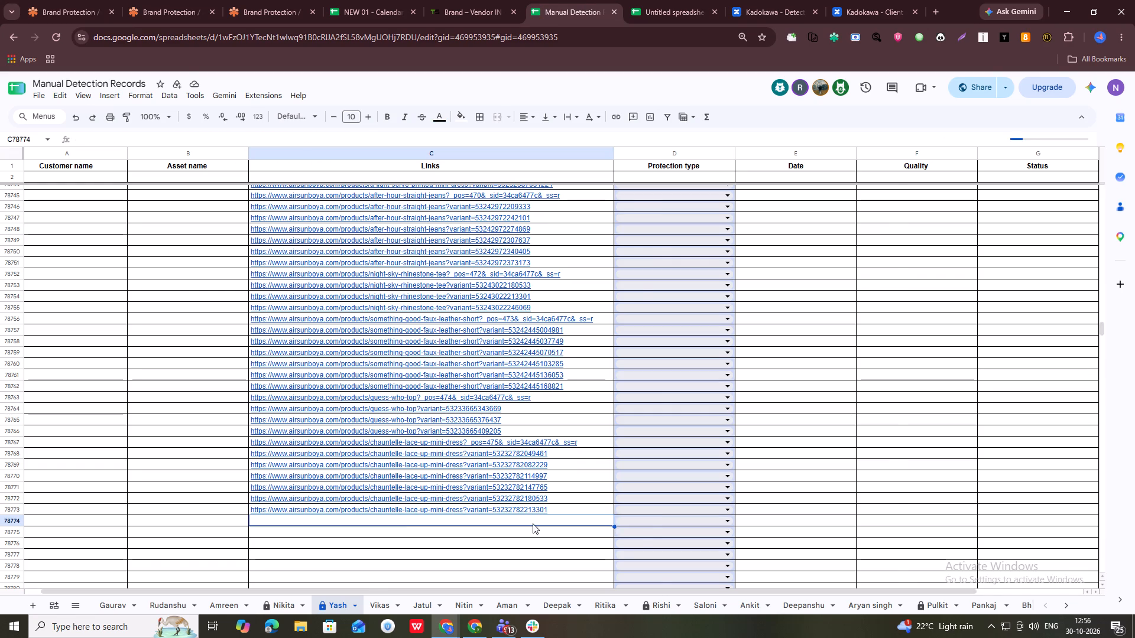
Copy the size M variant URL of the Read It Baby Button Down and record it in Links cell C78775.
key("alt+Tab")
key("alt+Tab")
key("alt+Tab")
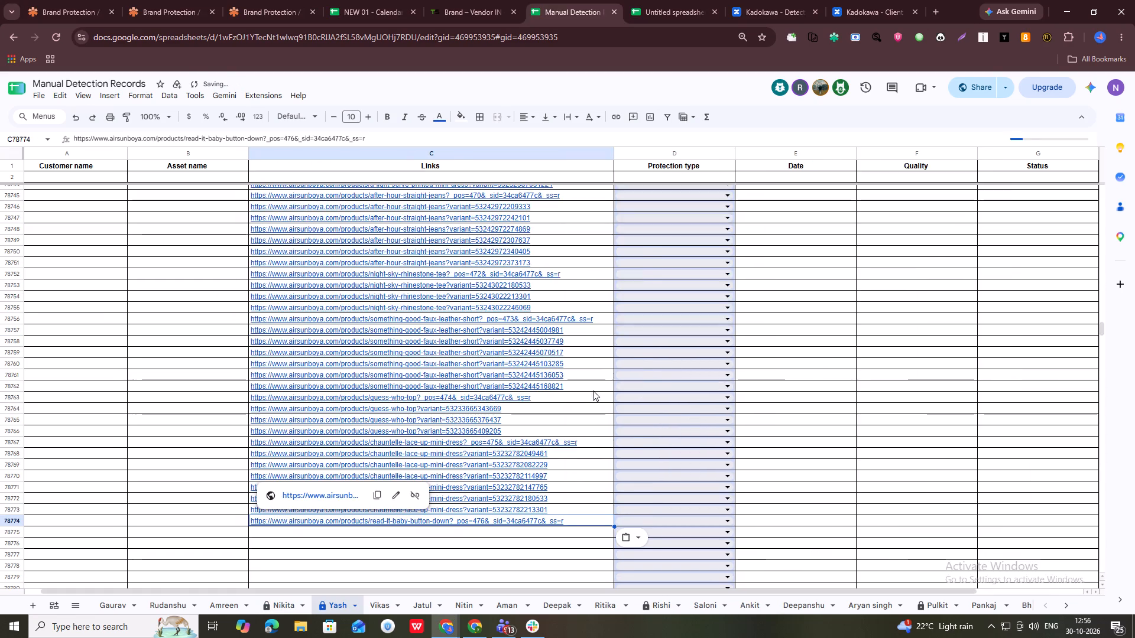
key("alt+Tab")
left_click(697, 346)
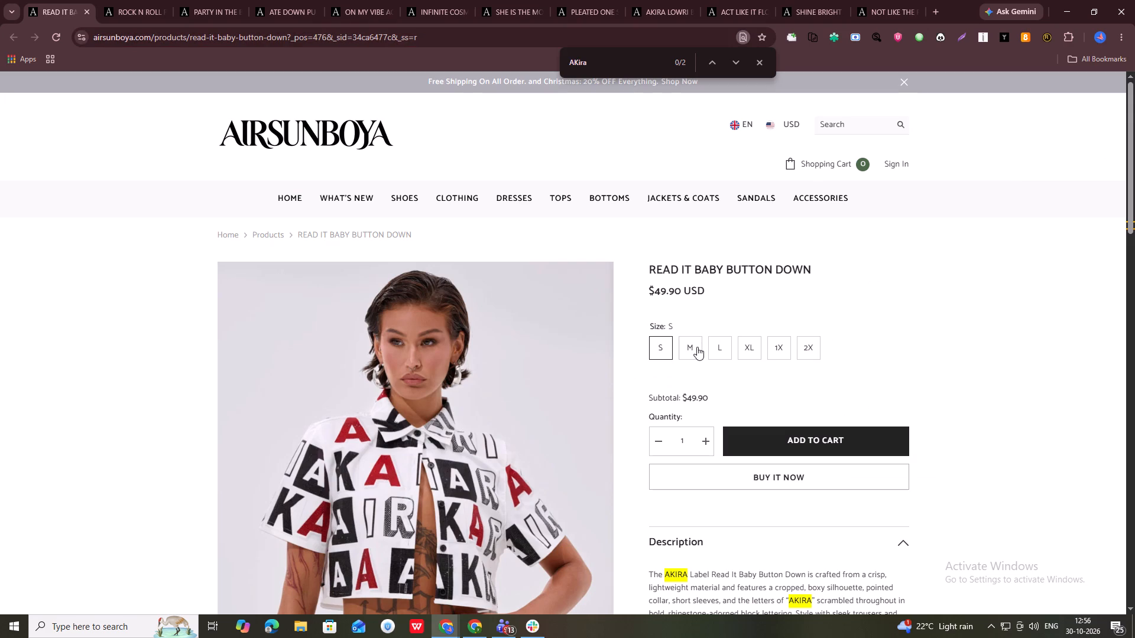
key("ctrl+l")
key("ctrl+c")
key("alt+Tab")
key("Down")
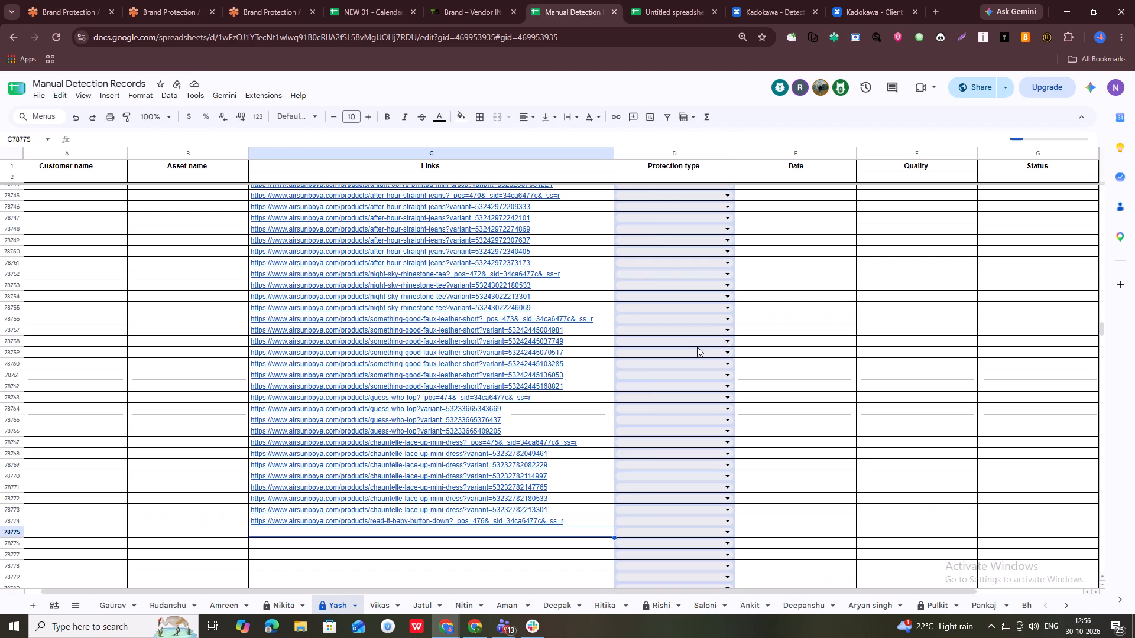
key("ctrl+v")
Copy the size L variant URL of the Read It Baby Button Down and record it in Links cell C78776.
key("alt+Tab")
left_click(706, 351)
left_click(720, 349)
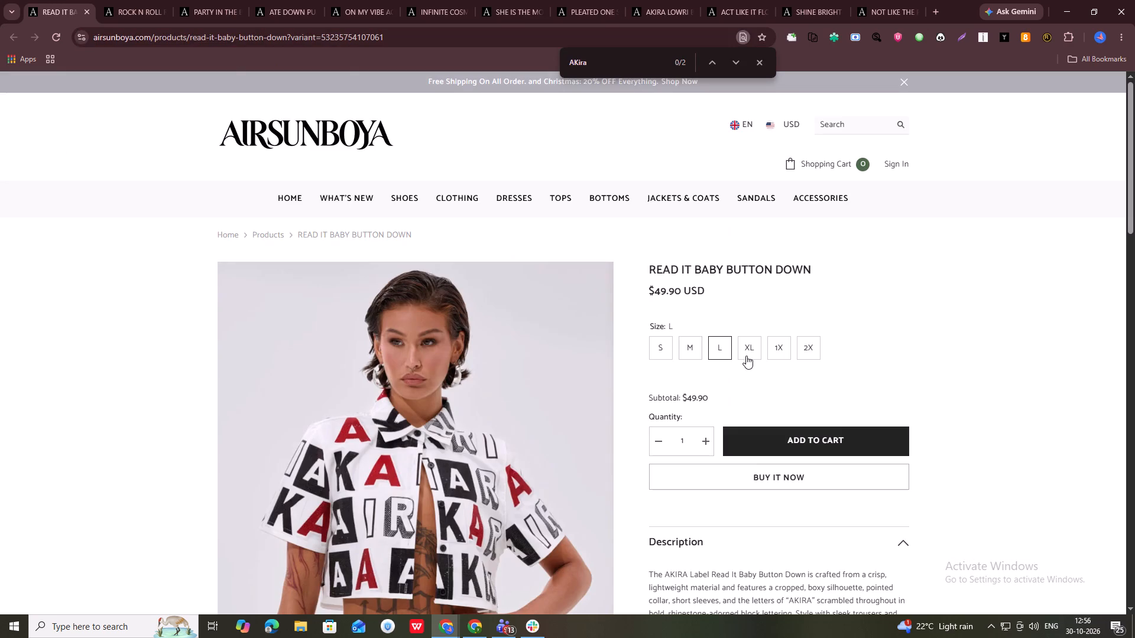
key("ctrl+l")
key("ctrl+c")
key("alt+Tab")
key("Down")
key("ctrl+v")
Copy the size XL variant URL of the Read It Baby Button Down and record it in Links cell C78777.
key("alt+Tab")
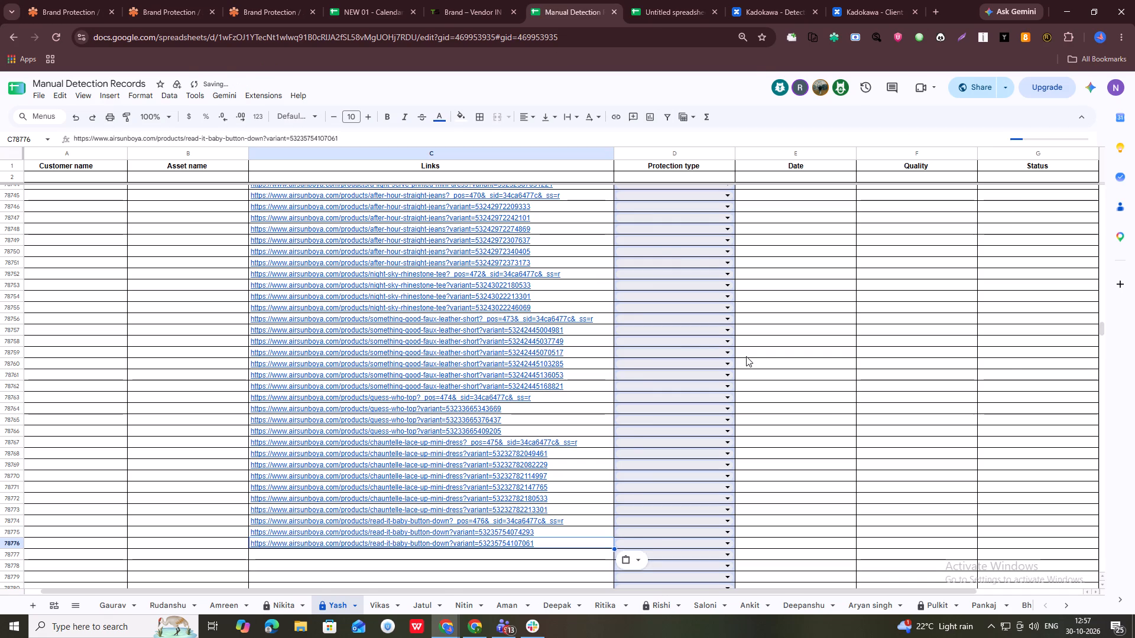
left_click(753, 355)
key("ctrl+l")
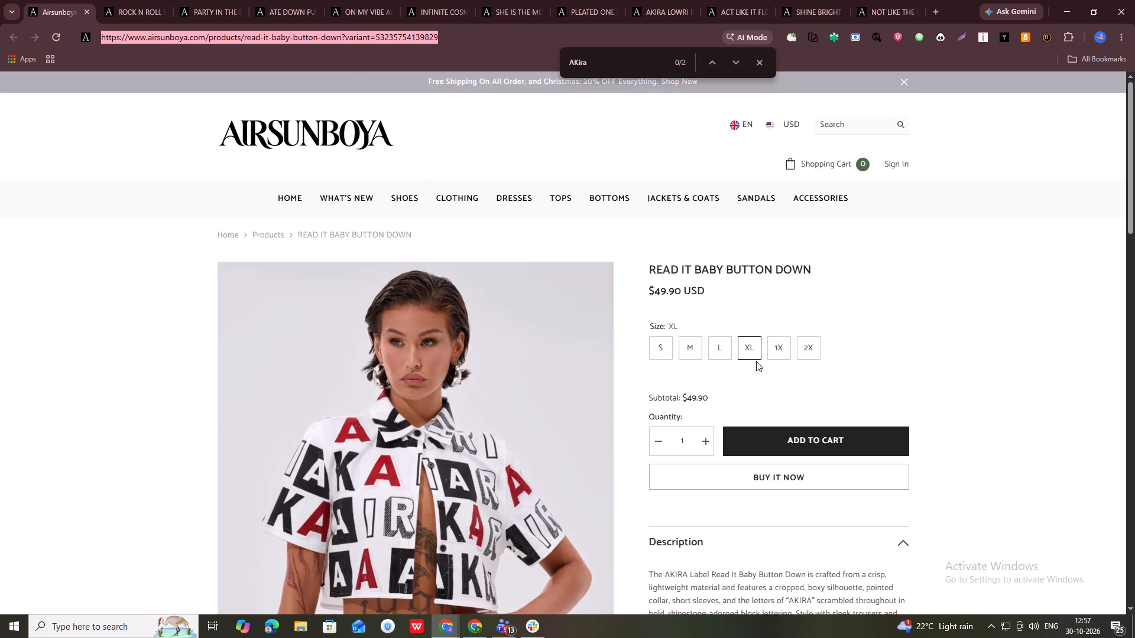
key("ctrl+c")
key("alt+Tab")
key("Down")
key("ctrl+v")
Copy the size 1X variant URL of the Read It Baby Button Down and record it in Links cell C78778.
key("alt+Tab")
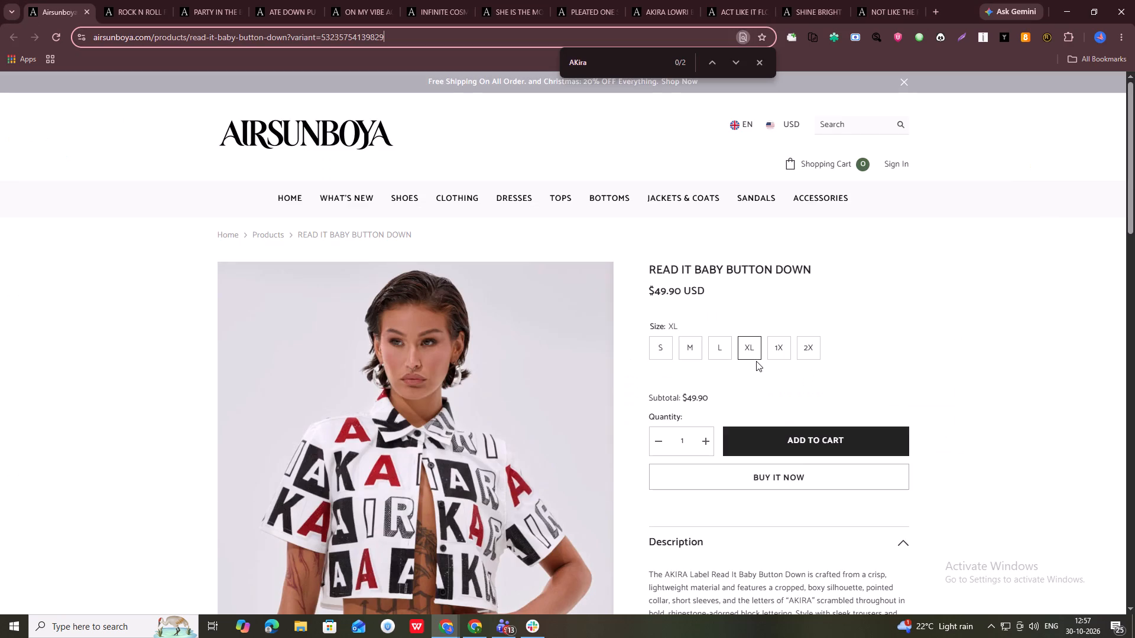
left_click_drag(792, 350, 786, 358)
left_click(784, 358)
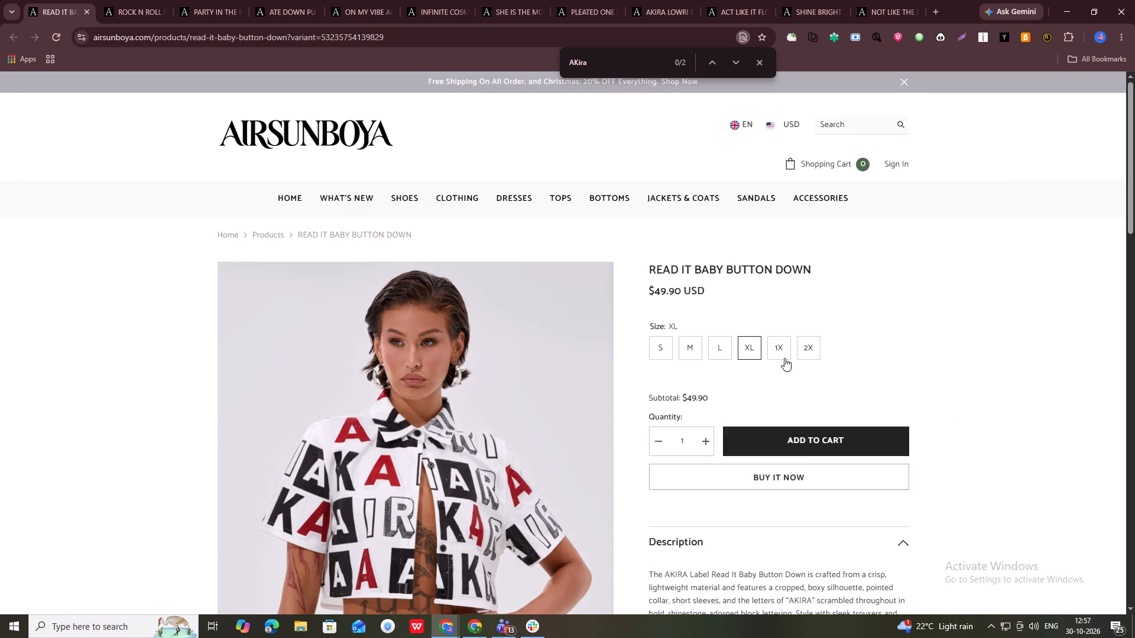
key("ctrl+l")
key("ctrl+c")
key("alt+Tab")
key("Down")
key("ctrl+v")
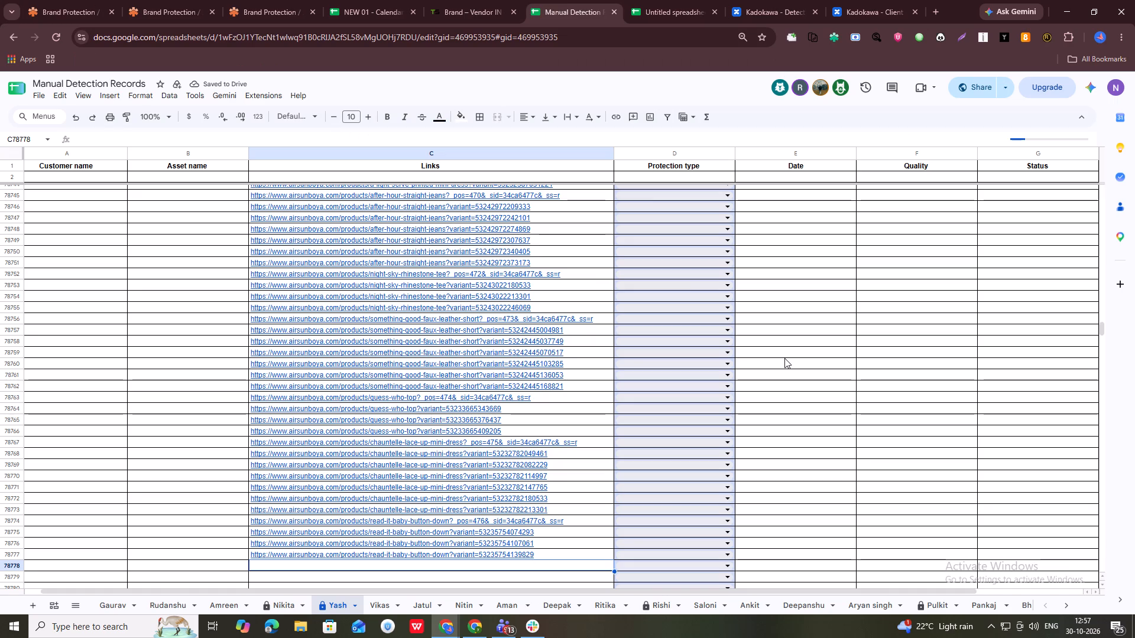
Record the size 2X variant URL of the Read It Baby Button Down in Links cell C78779 and close its product page.
key("alt+Tab")
left_click(808, 352)
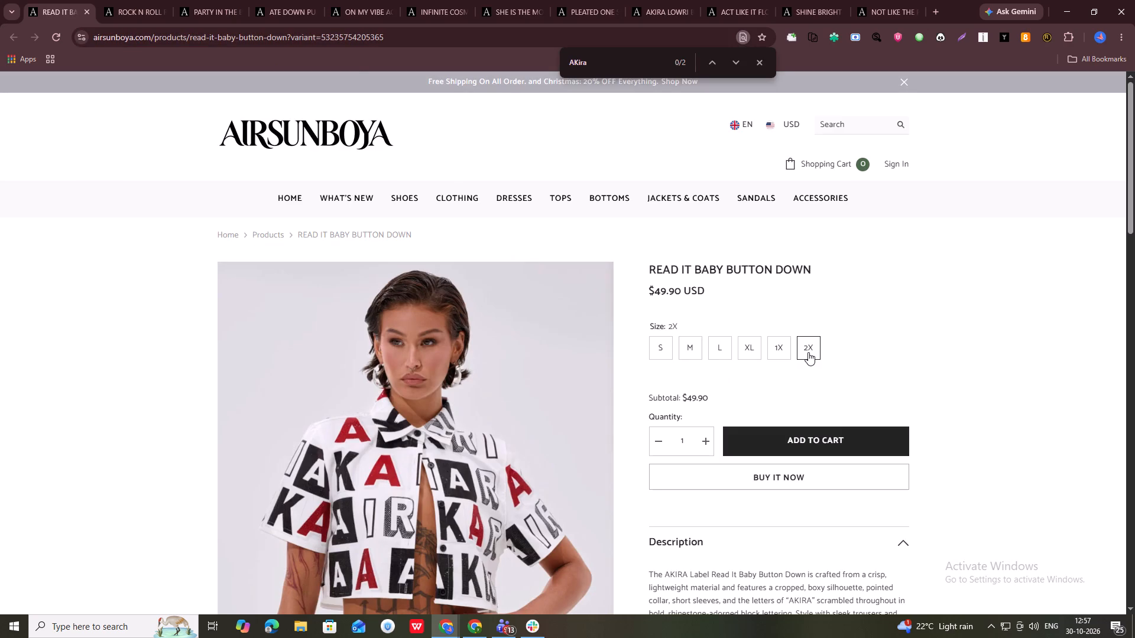
key("ctrl+l")
key("ctrl+c")
key("alt+Tab")
key("Down")
key("ctrl+v")
key("alt+Tab")
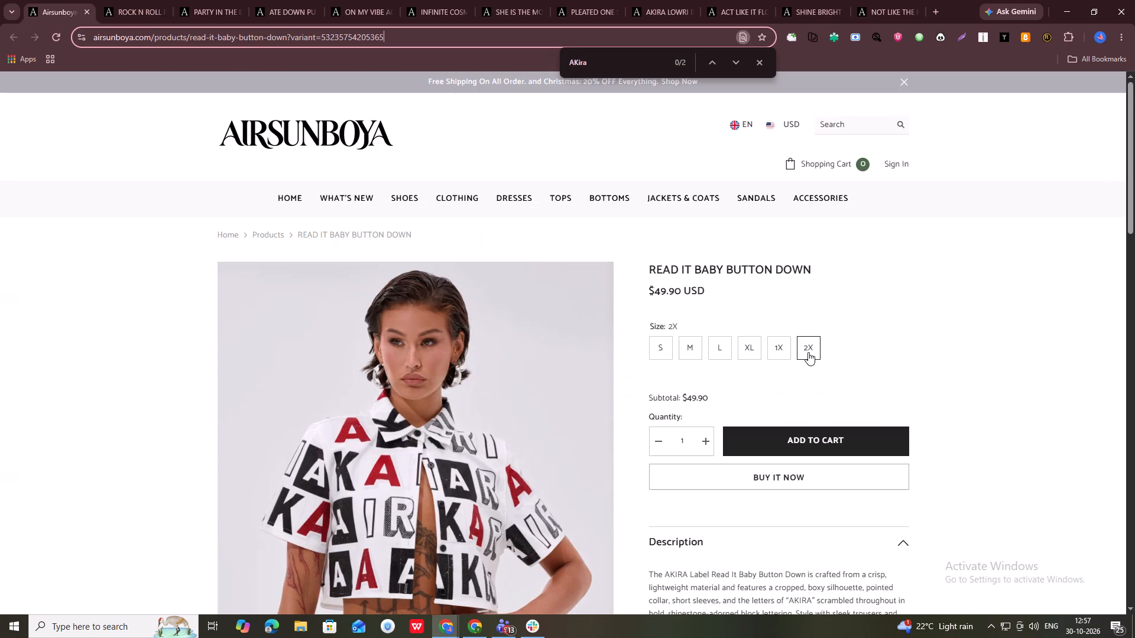
key("ctrl+w")
Search the Rock N Roll Rhinestone Top page for AKIRA and record its URL in Links cell C78780.
key("ctrl+f")
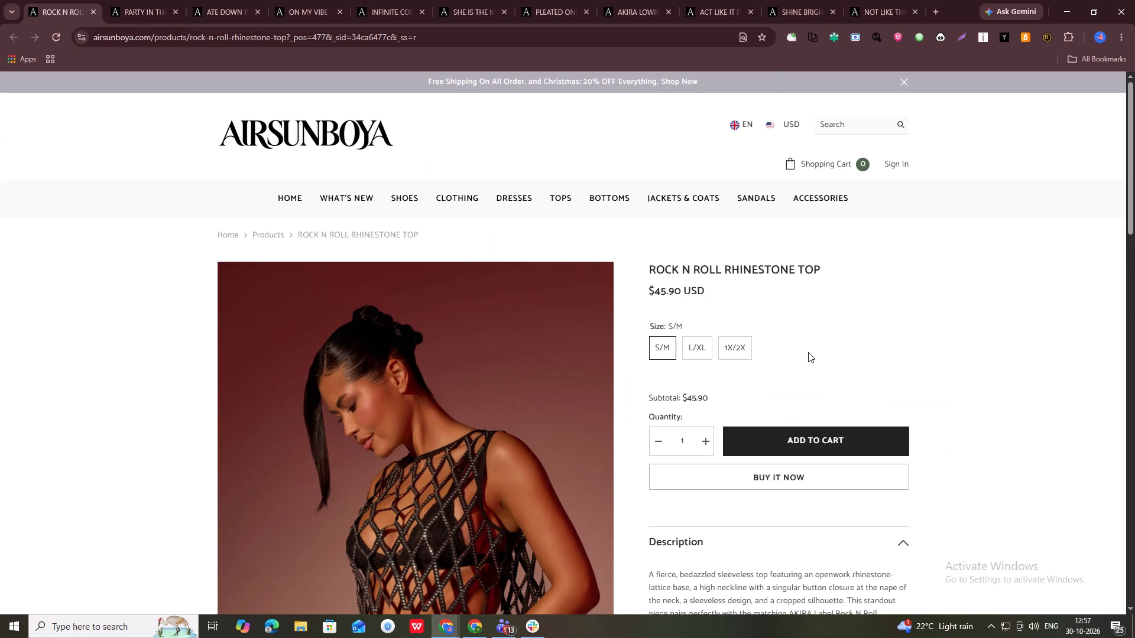
key("ctrl+l")
key("ctrl+c")
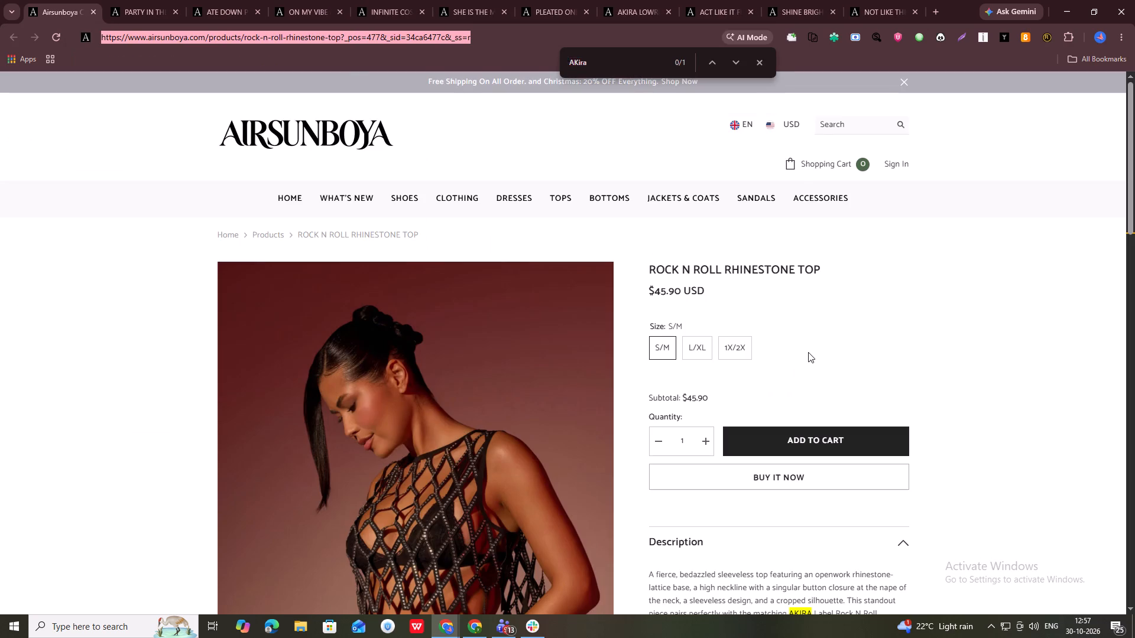
key("alt+Tab")
key("Down")
key("ctrl+v")
Copy the size L/XL variant URL of the Rock N Roll Rhinestone Top and record it in Links cell C78781.
key("alt+Tab")
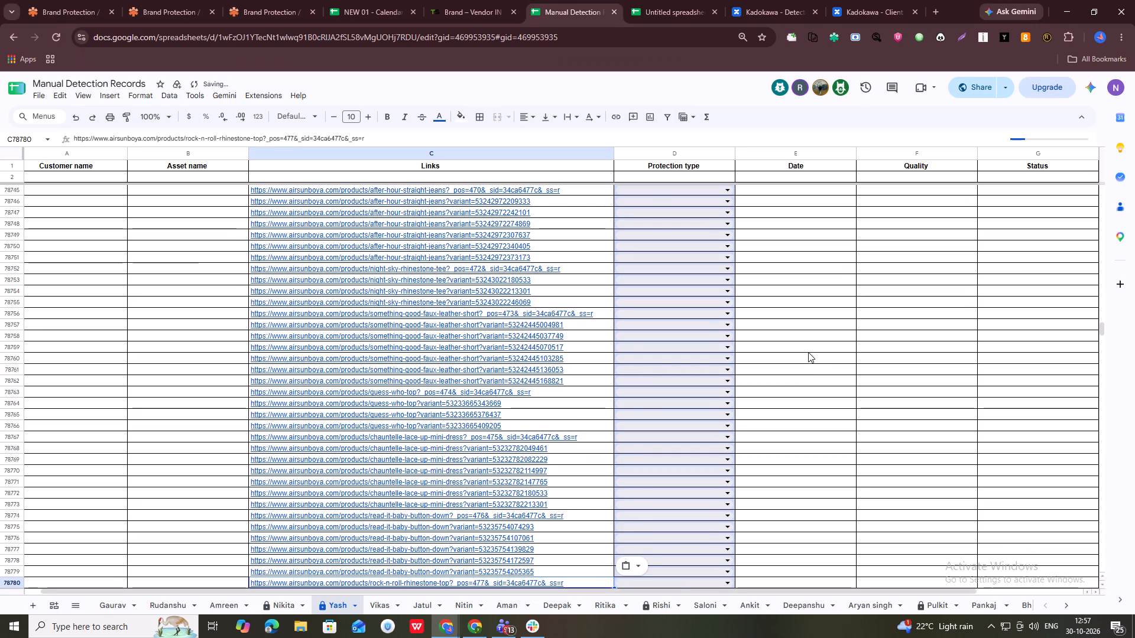
left_click(699, 348)
key("ctrl+l")
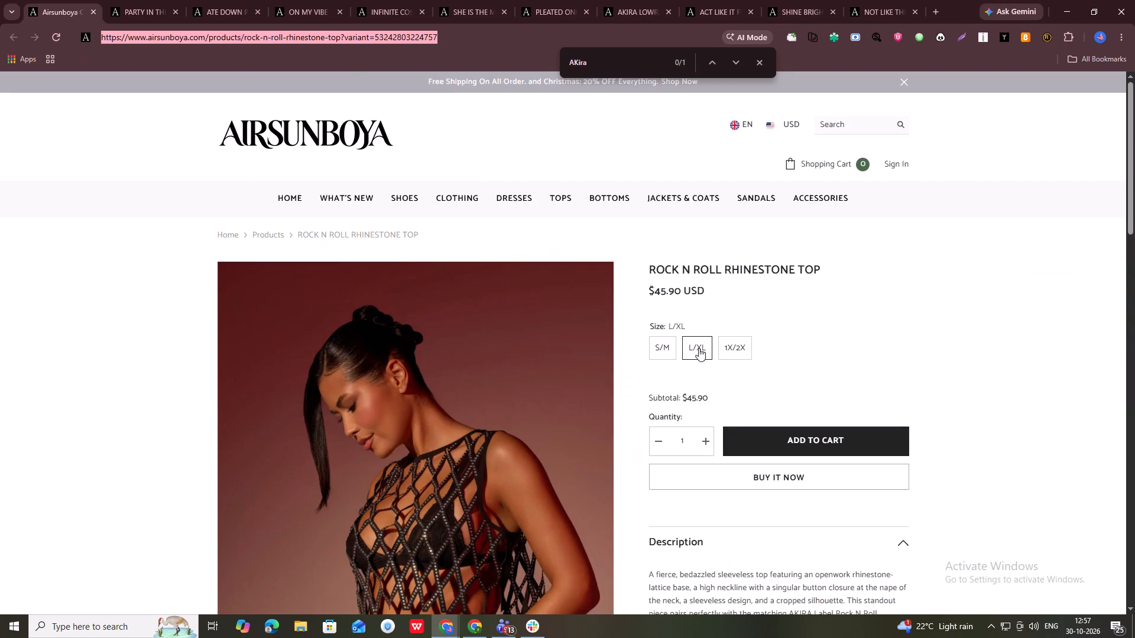
key("ctrl+c")
key("alt+Tab")
key("Down")
key("ctrl+v")
Record the size 1X/2X variant URL of the Rock N Roll Rhinestone Top in Links cell C78782 and close its product page.
key("alt+Tab")
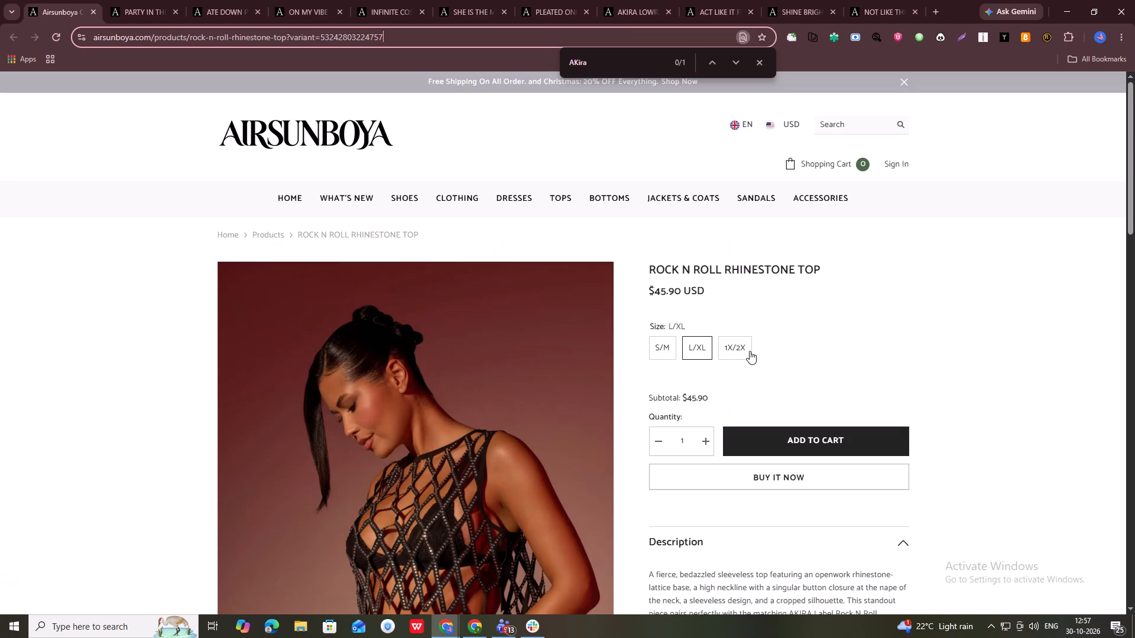
left_click(750, 352)
key("ctrl+l")
key("ctrl+c")
key("alt+Tab")
key("Down")
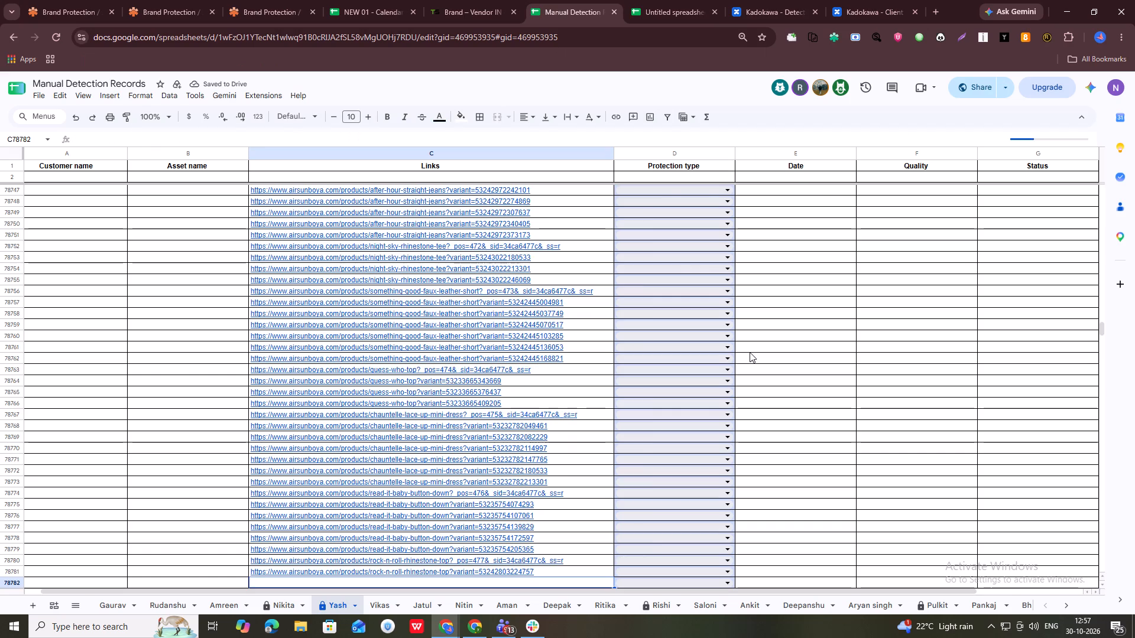
key("ctrl+v")
key("alt+Tab")
middle_click(74, 0)
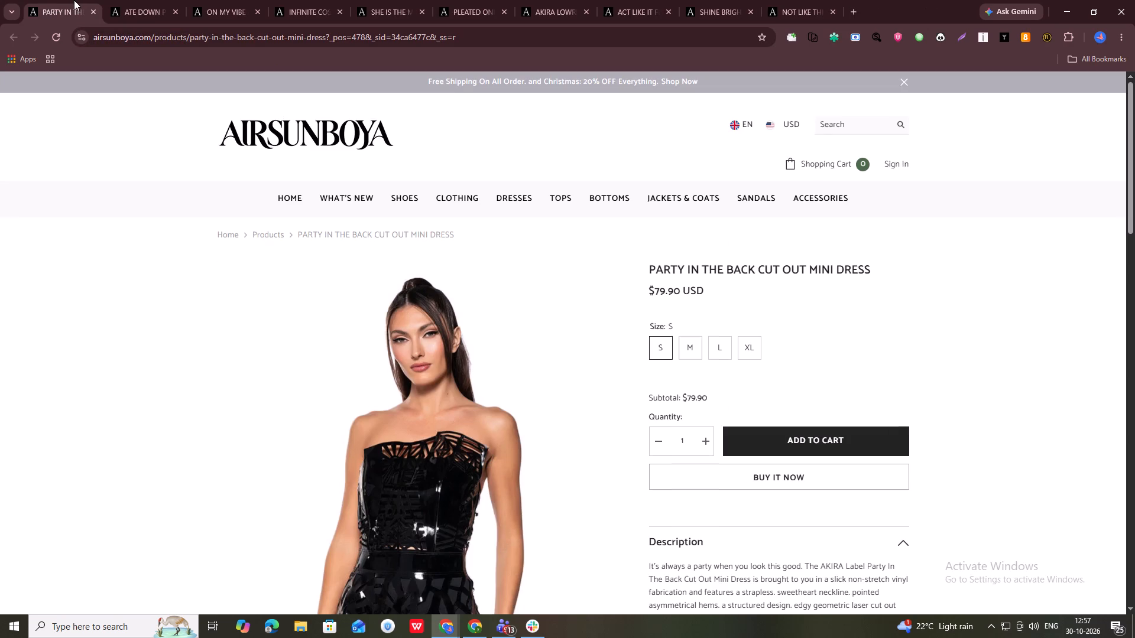
Search the Party In The Back Cut Out Mini Dress page for AKIRA and record its URL in Links cell C78783.
key("ctrl+f")
key("ctrl+l")
key("ctrl+c")
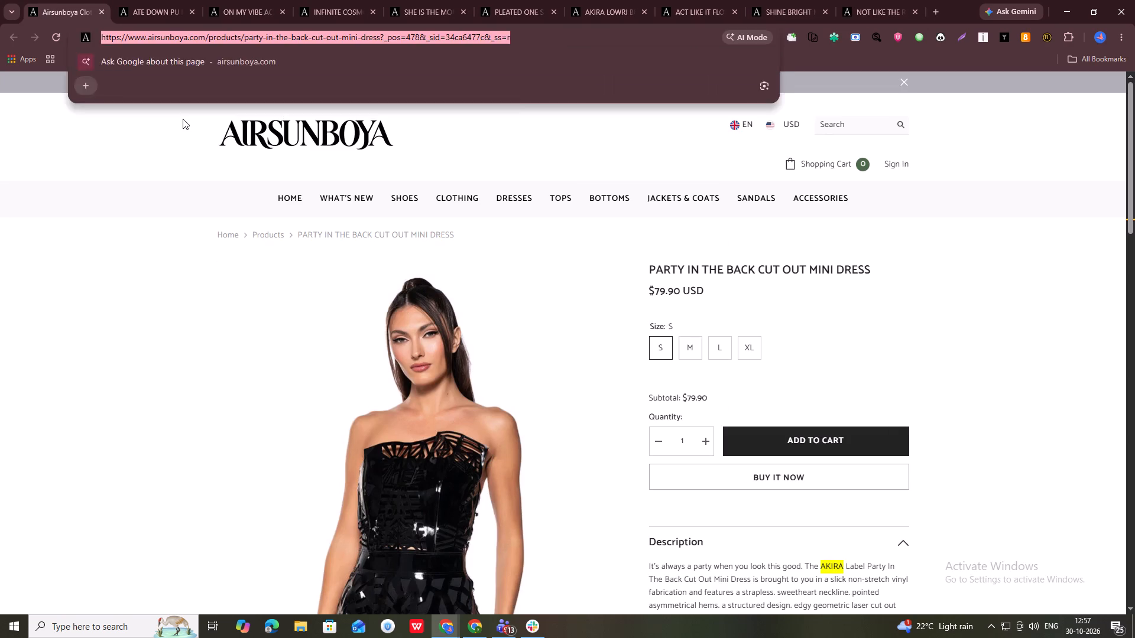
key("space")
key("Tab")
key("alt+Tab")
key("Down")
key("ctrl+v")
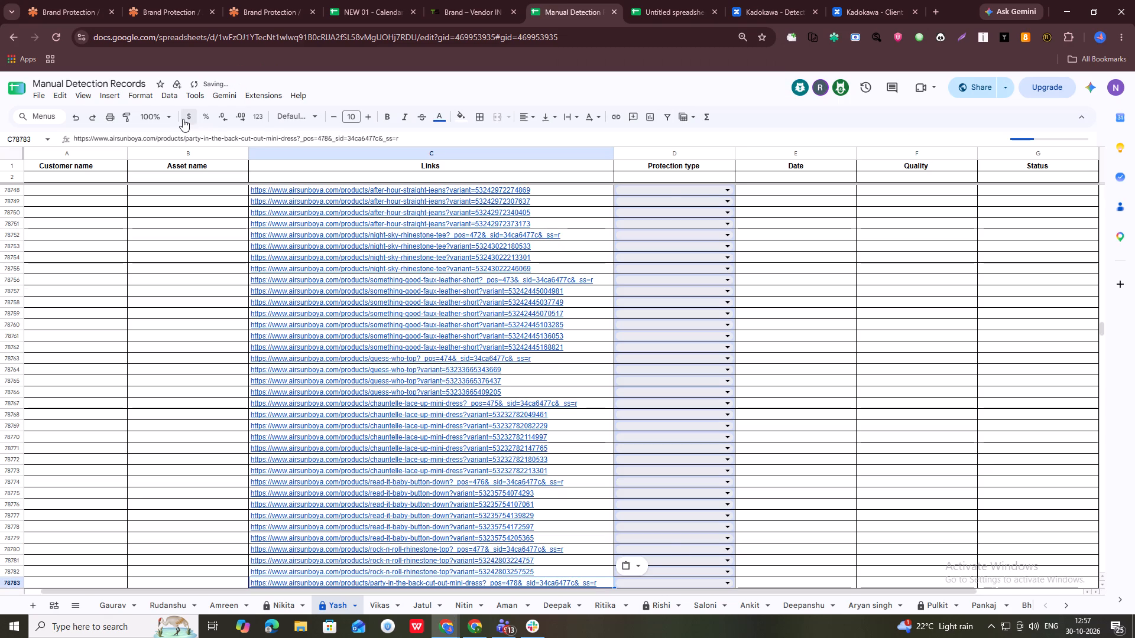
Copy the size M variant URL of the Party In The Back Cut Out Mini Dress and record it in Links cell C78784.
key("alt+Tab")
left_click(689, 356)
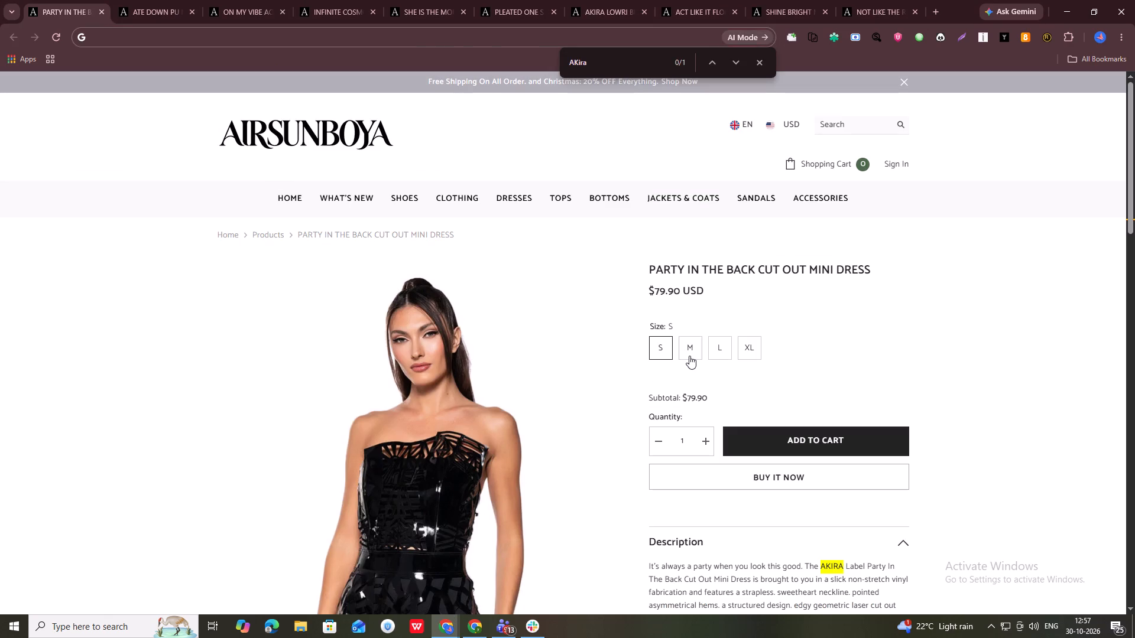
key("ctrl+l")
key("ctrl+c")
key("alt+Tab")
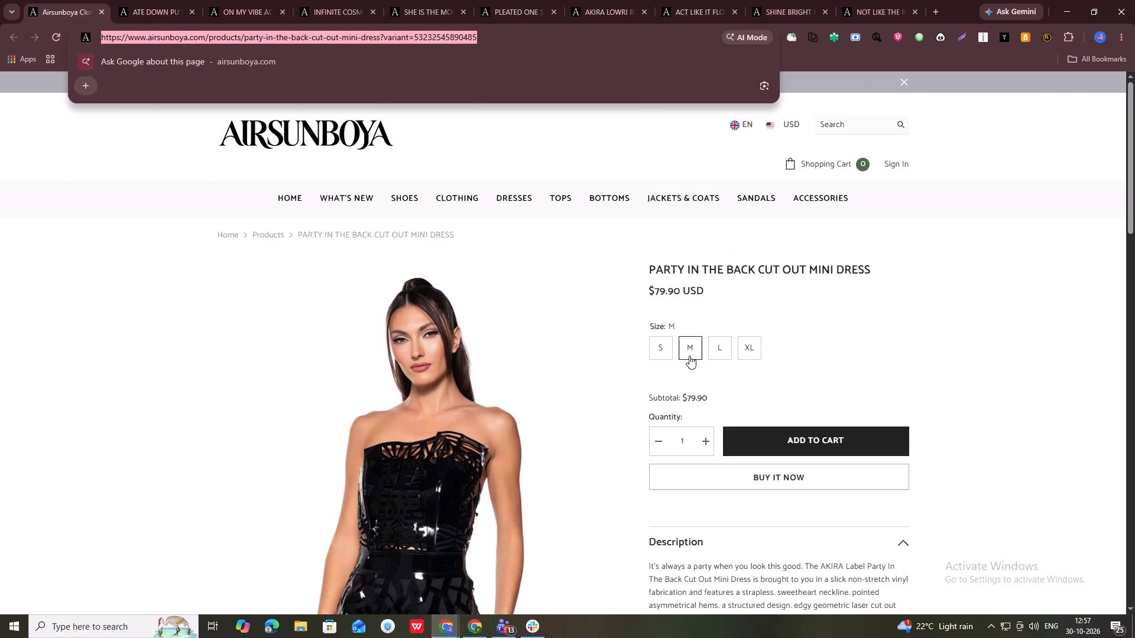
key("Down")
key("ctrl+v")
Copy the size L variant URL of the Party In The Back Cut Out Mini Dress and record it in Links cell C78785.
key("alt+Tab")
left_click(723, 354)
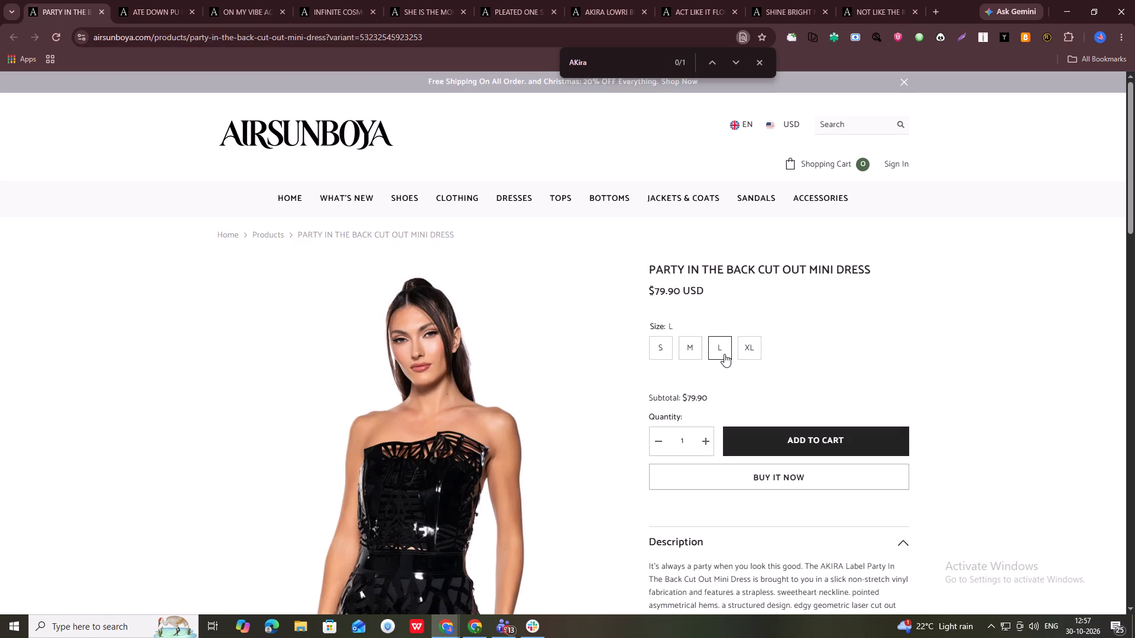
key("ctrl+l")
key("ctrl+c")
key("alt+Tab")
key("Down")
key("ctrl+v")
Record the Party In The Back Cut Out Mini Dress's size XL variant URL in Links cell C78786 and close its product page.
key("alt+Tab")
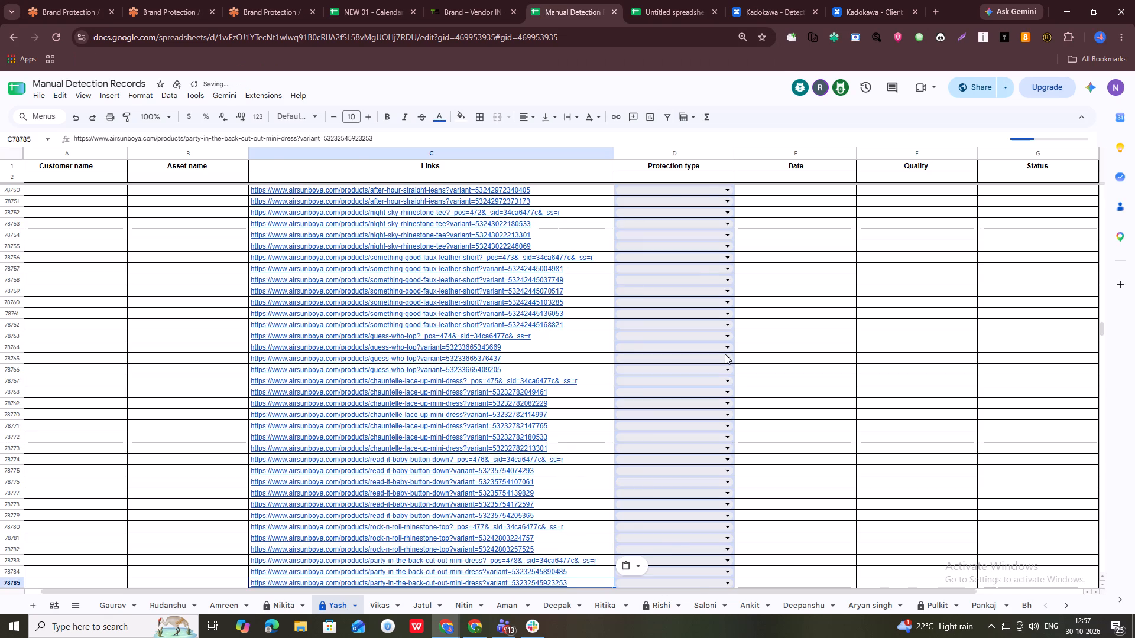
left_click(761, 356)
left_click(750, 354)
key("ctrl+l")
key("ctrl+c")
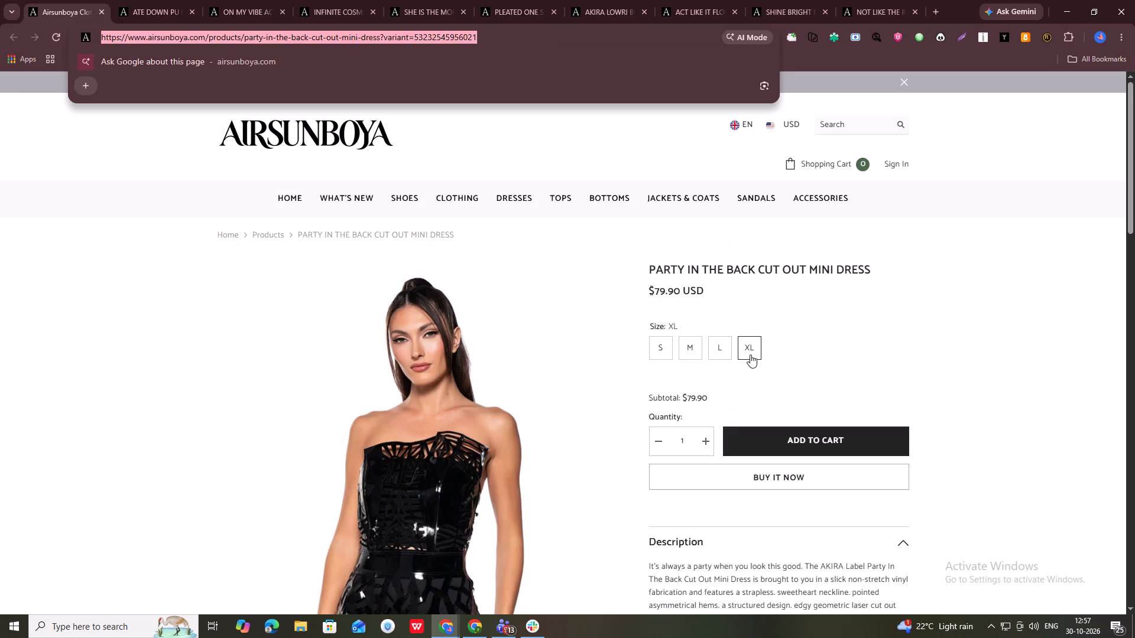
key("Tab")
key("alt+Tab")
key("Down")
key("ctrl+v")
key("alt+Tab")
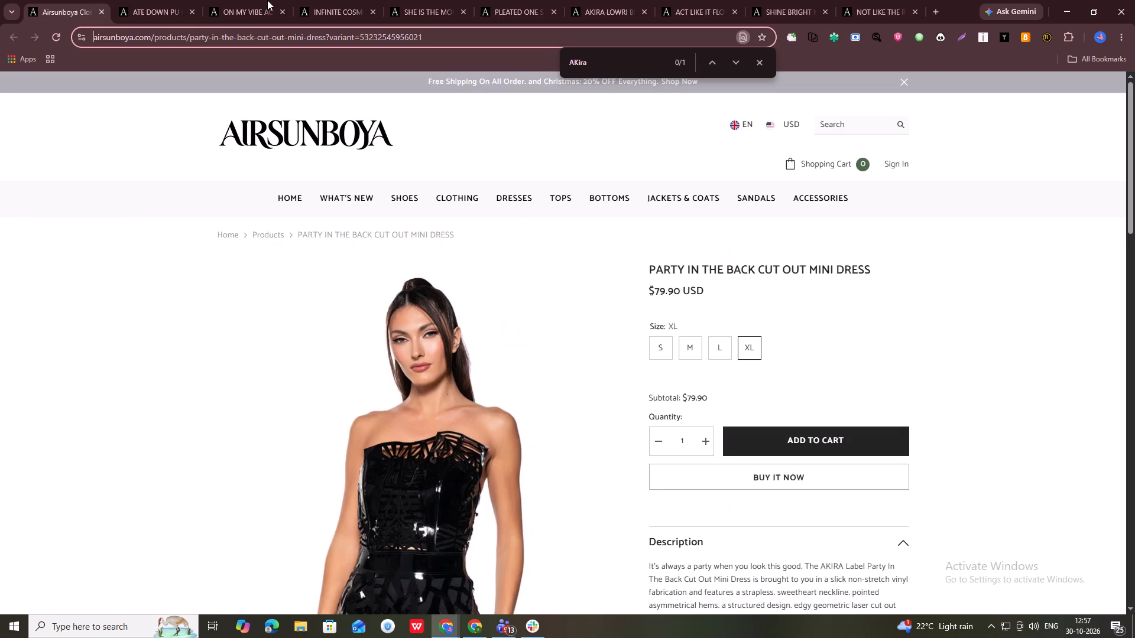
middle_click(82, 0)
Search the Ate Down PU Mini Dress page for AKIRA and record its URL in Links cell C78787.
key("ctrl+f")
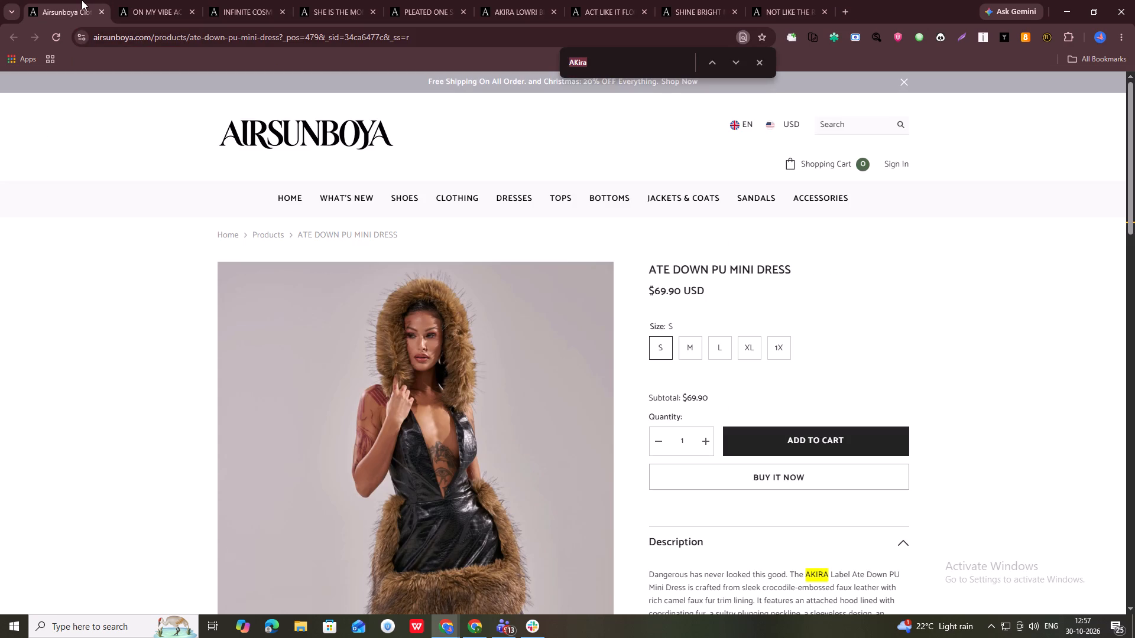
key("ctrl+l")
key("ctrl+c")
key("ctrl+c")
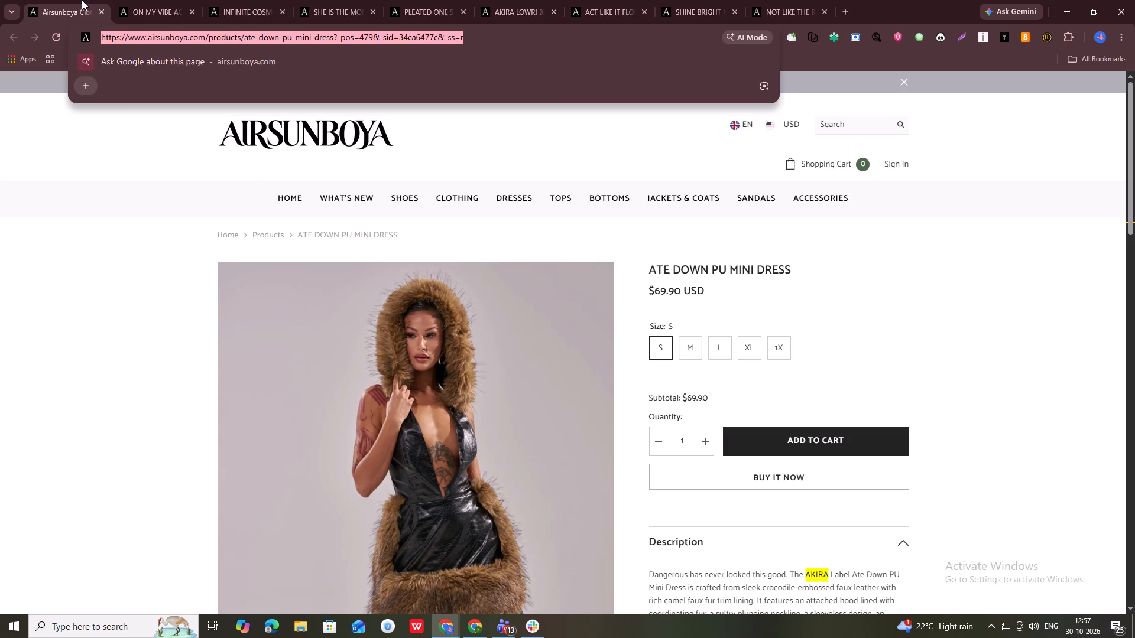
key("alt+Tab")
key("Down")
key("ctrl+v")
Select size M of the Ate Down PU Mini Dress and copy its variant URL for the records sheet.
key("alt+Tab")
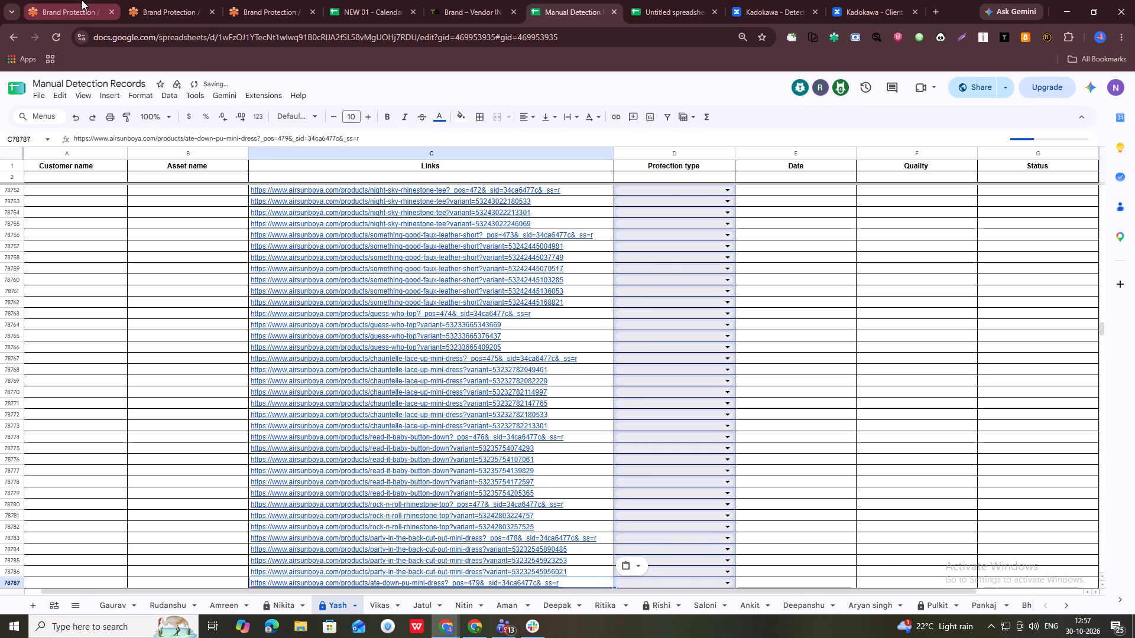
left_click(676, 346)
left_click(696, 343)
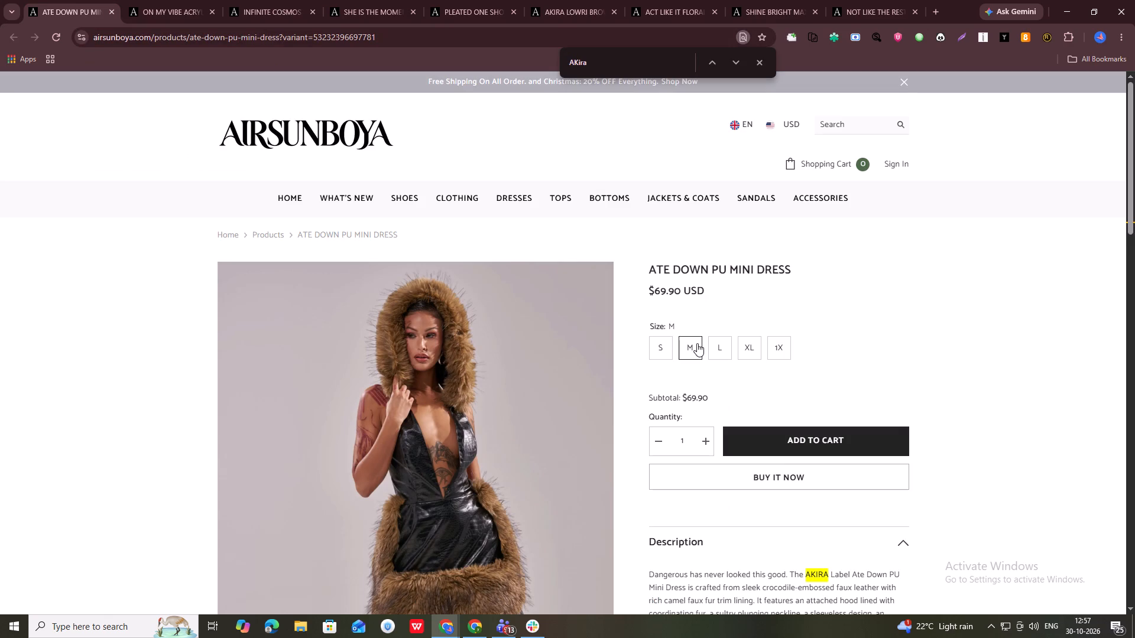
key("ctrl+l")
key("ctrl+c")
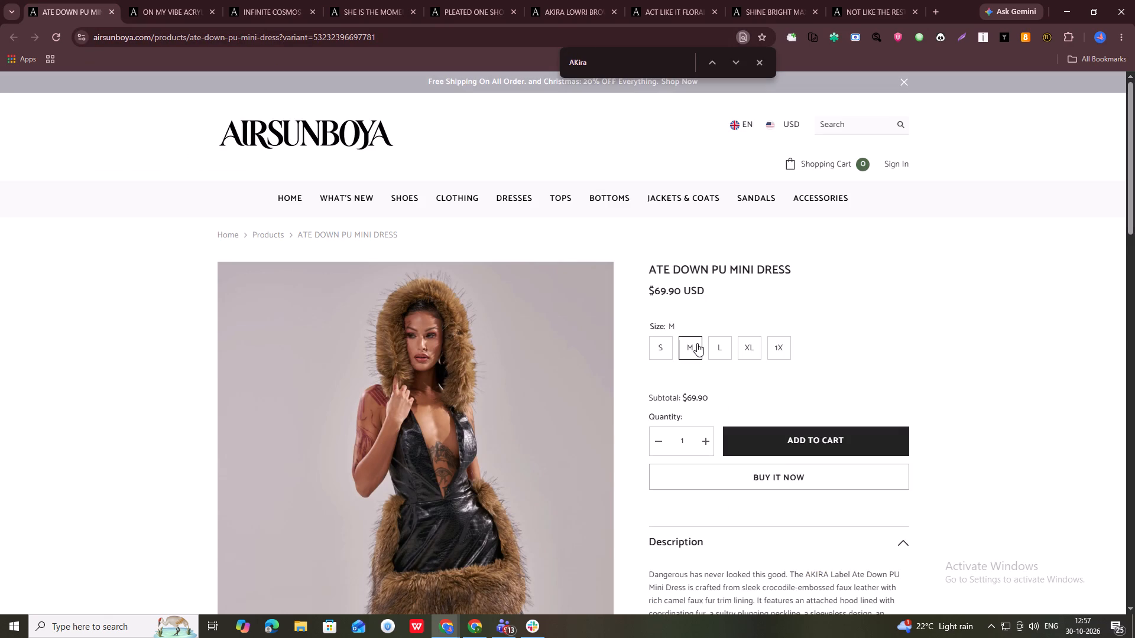
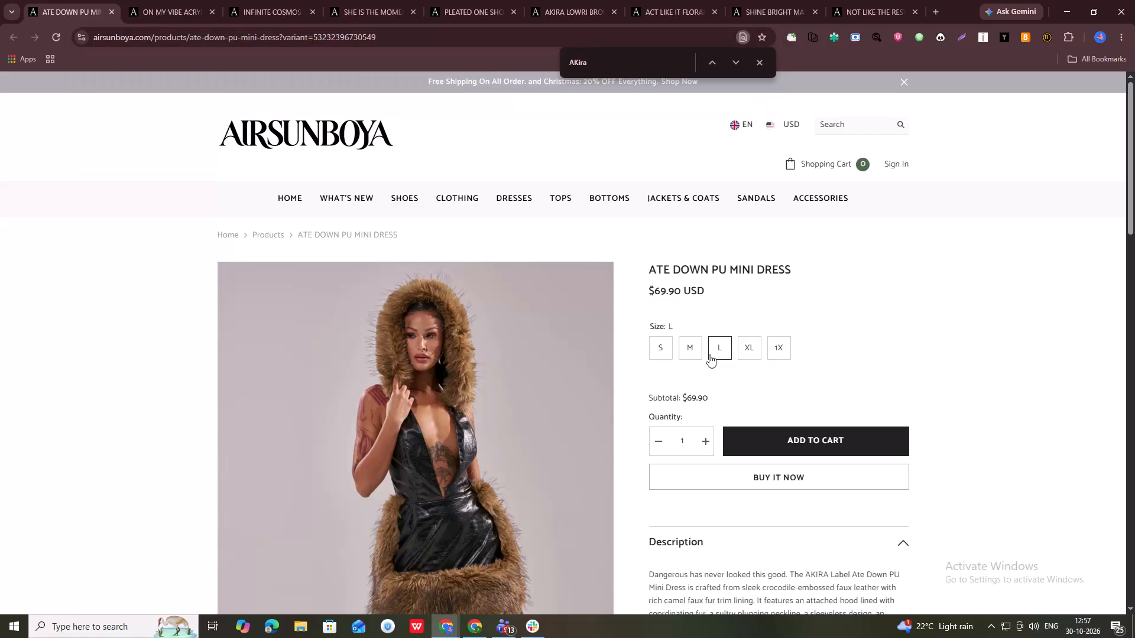
Copy the size L variant URL of the Ate Down PU Mini Dress and record it in Links cell C78789.
key("ctrl+l")
key("ctrl+c")
key("alt+Tab")
key("Down")
key("Down")
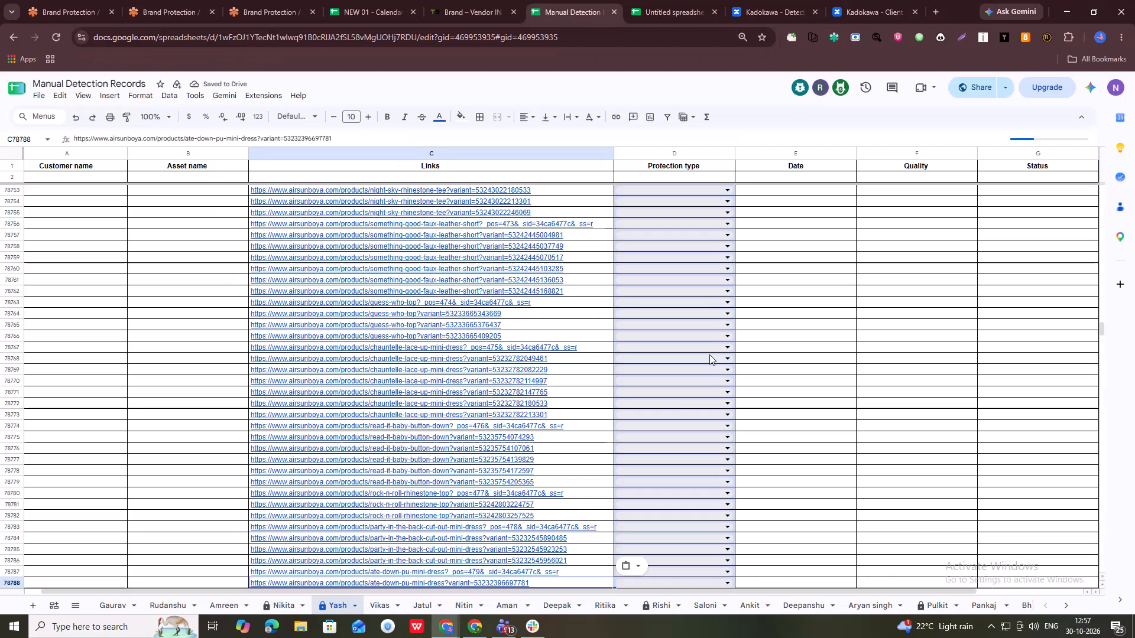
key("ctrl+v")
key("alt+Tab")
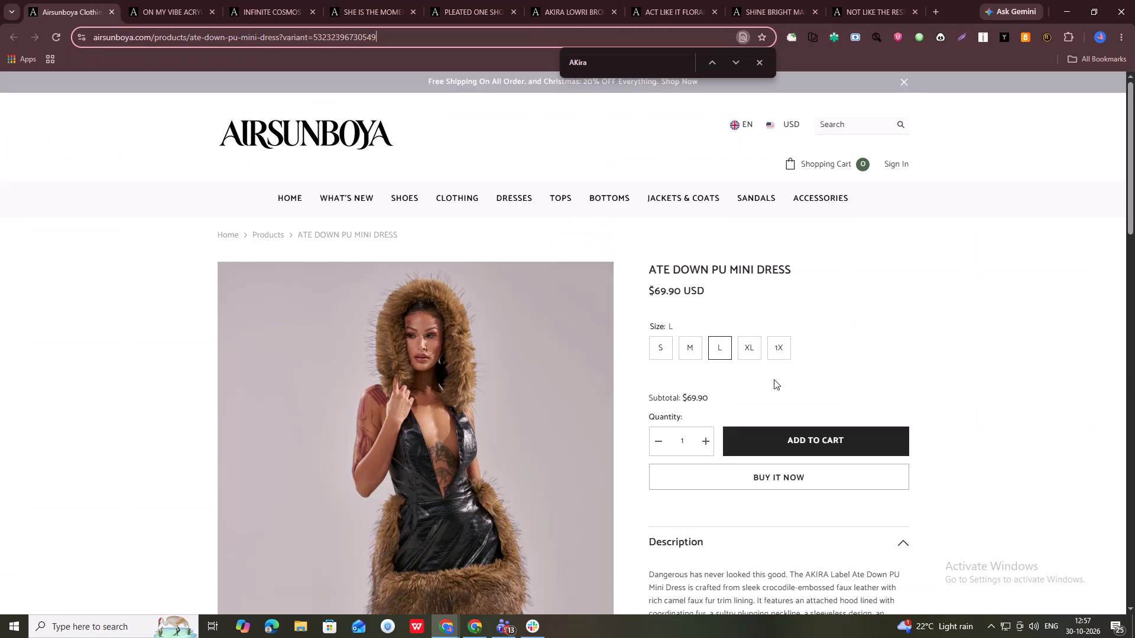
Select size XL of the Ate Down PU Mini Dress and record its variant URL in Links cell C78790.
left_click(761, 355)
left_click(754, 349)
key("ctrl+l")
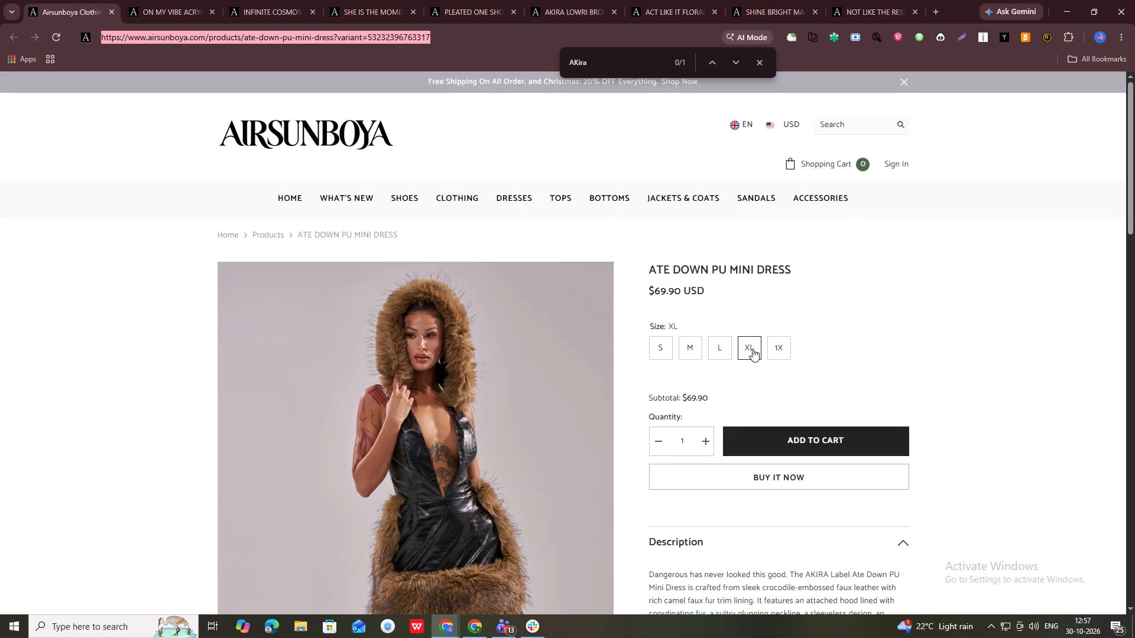
key("ctrl+c")
key("ctrl+c")
key("alt+Tab")
key("Down")
key("ctrl+v")
key("alt+Tab")
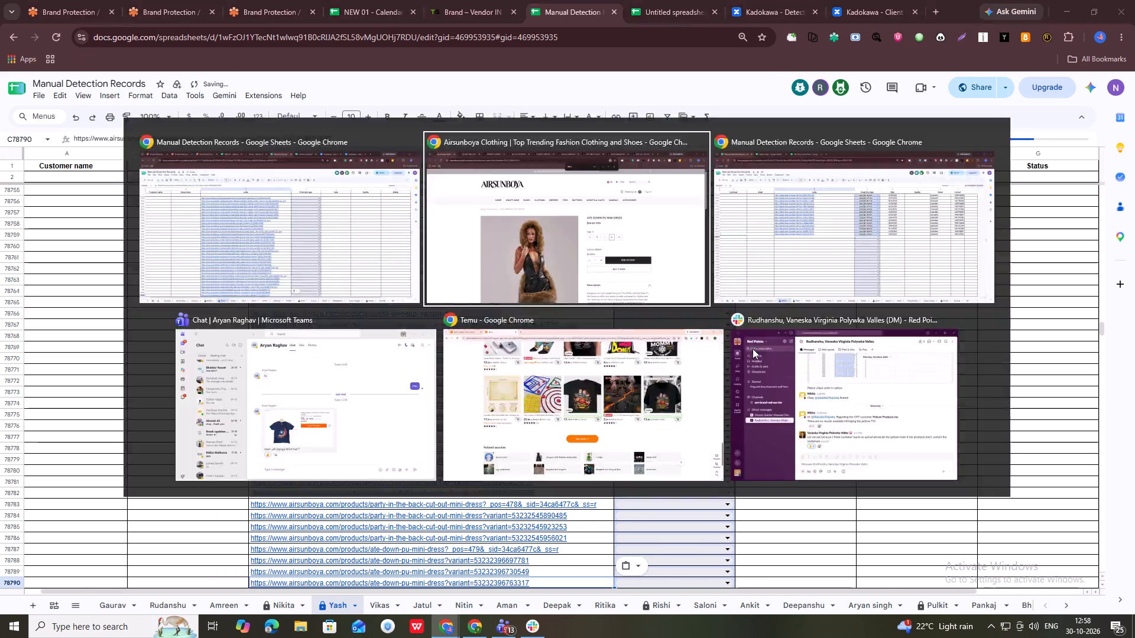
Record the Ate Down PU Mini Dress's size 1X variant URL in Links cell C78791 and close its product page.
left_click(783, 351)
key("ctrl+l")
key("ctrl+c")
key("alt+Tab")
key("Down")
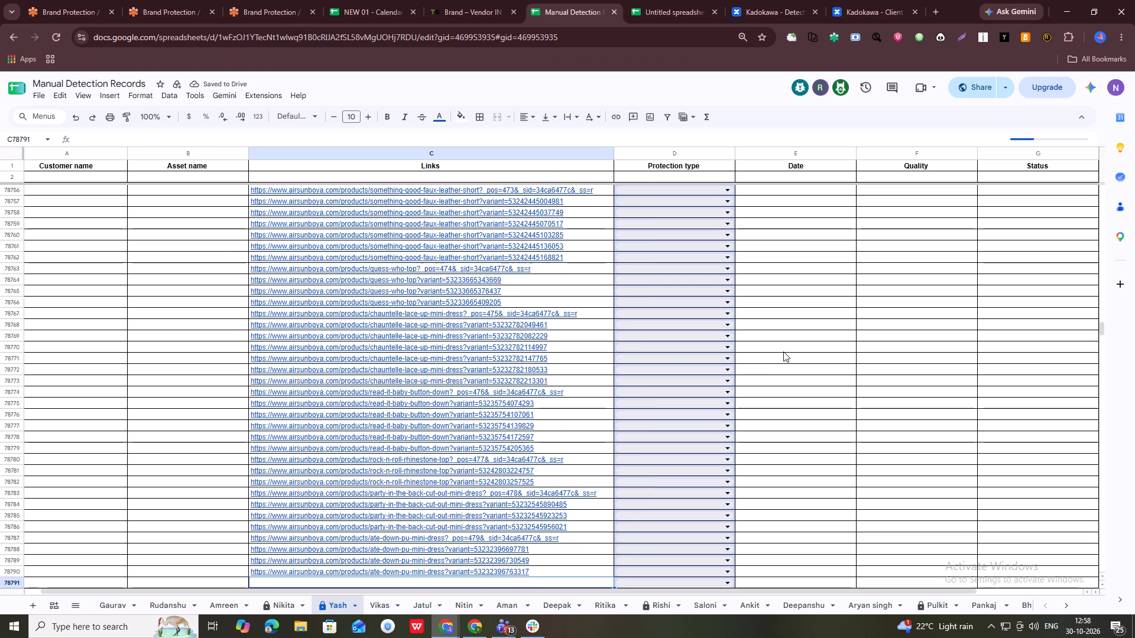
key("ctrl+v")
key("alt+Tab")
key("ctrl+w")
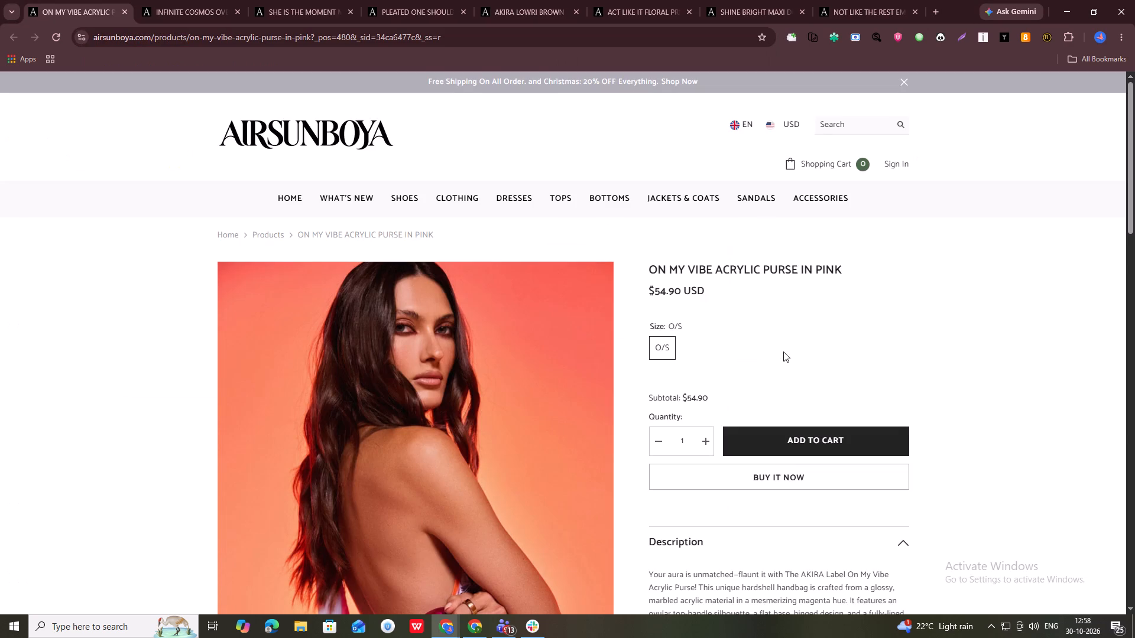
Search the On My Vibe Acrylic Purse In Pink page for AKIRA, review its description and close the page.
key("ctrl+f")
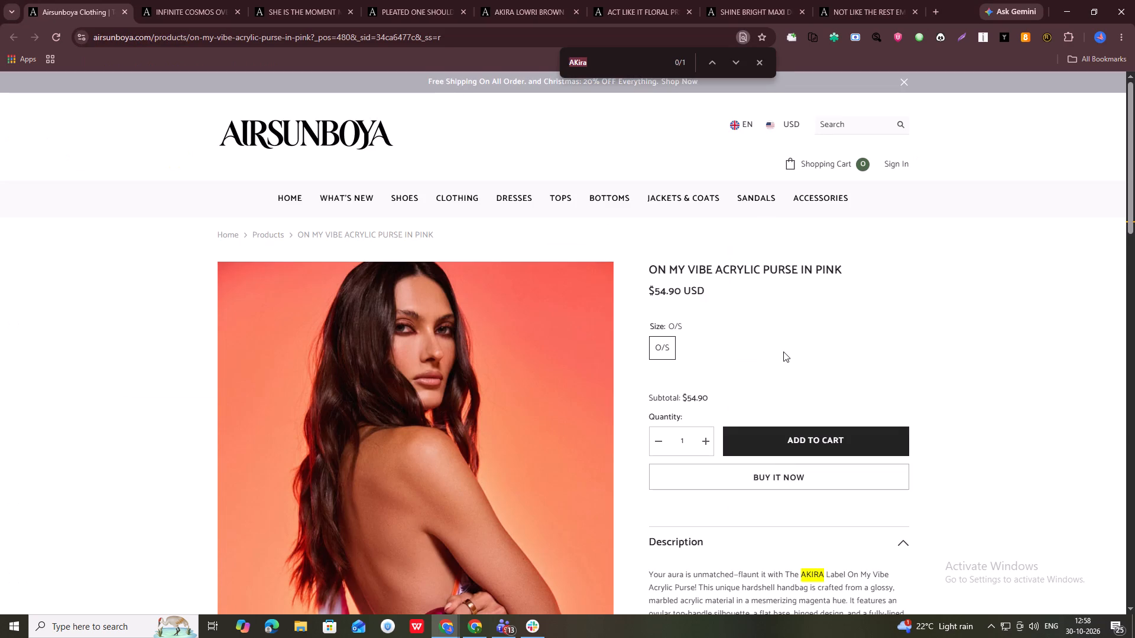
scroll(688, 369, "down", 6)
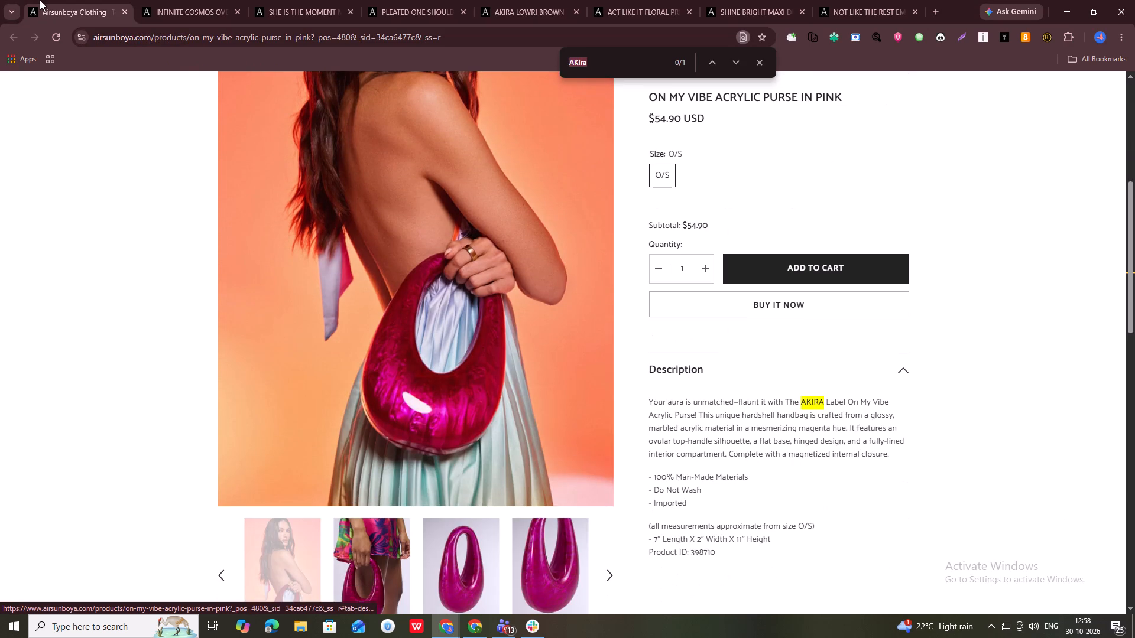
middle_click(71, 0)
Search the Infinite Cosmos Oversized Graphic Sweatshirt page and its description for akira, and close the page.
key("ctrl+f")
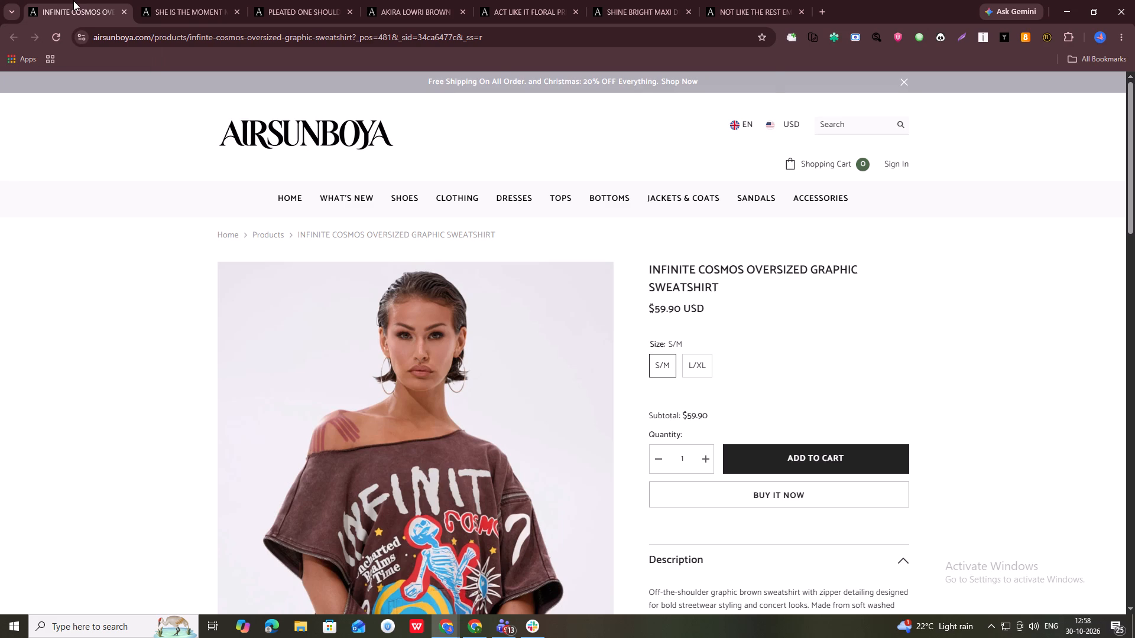
key("ctrl+d")
left_click(735, 162)
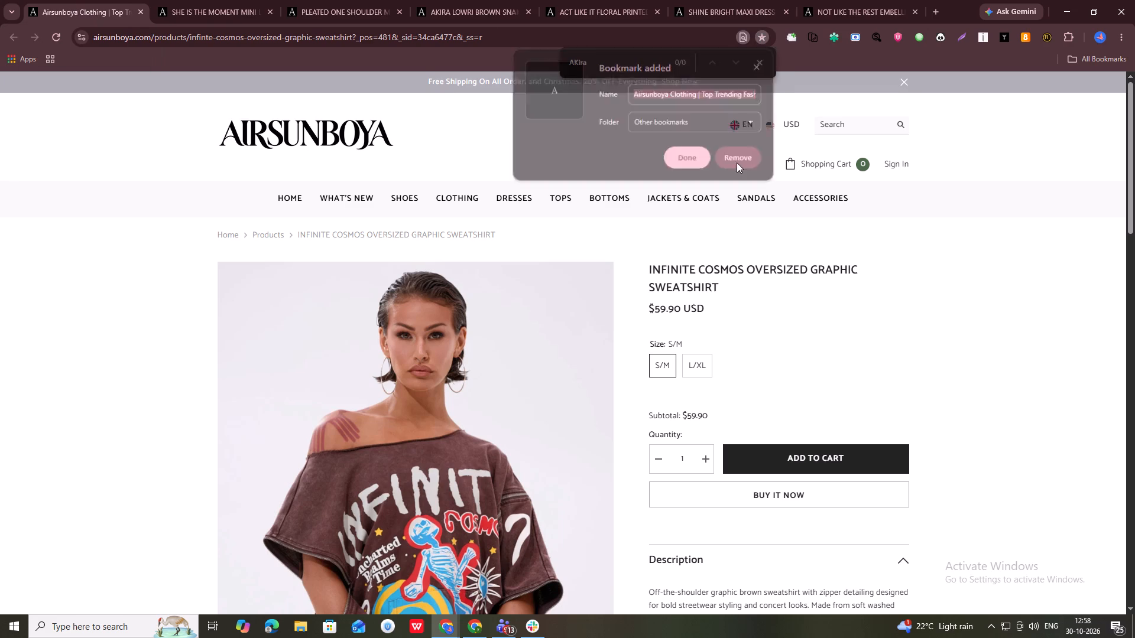
key("ctrl+f")
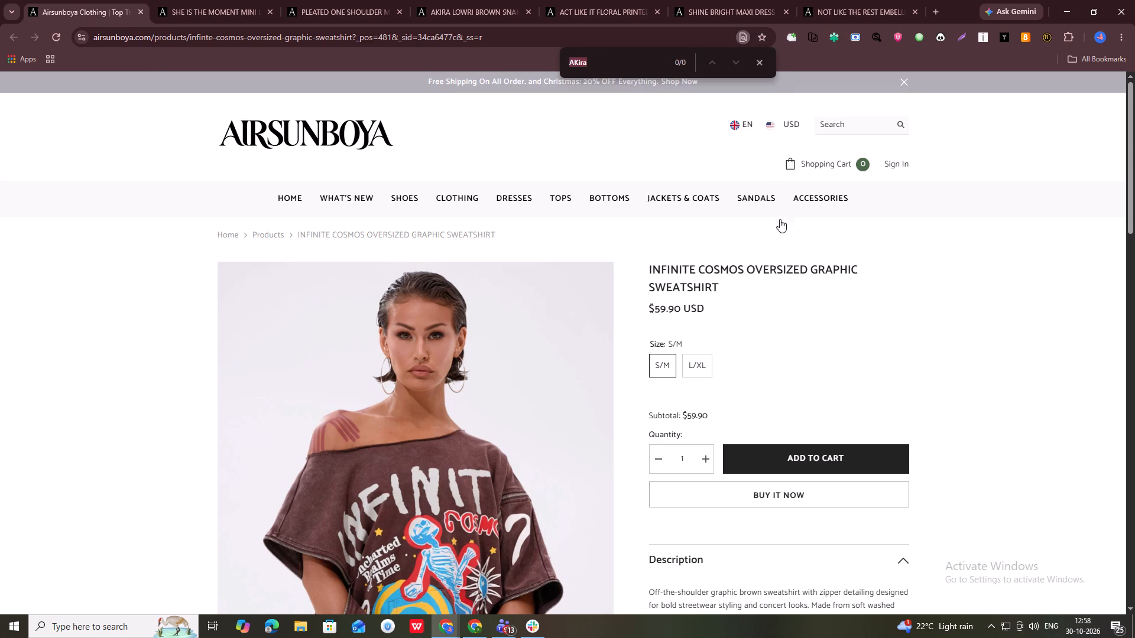
scroll(858, 353, "down", 2)
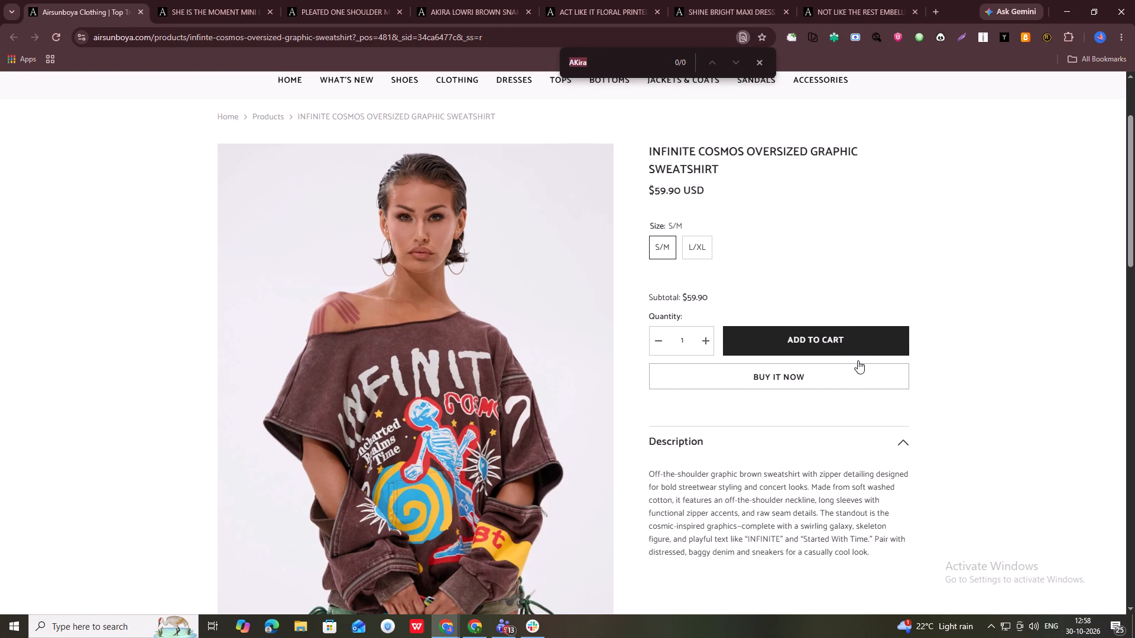
left_click(735, 63)
double_click(721, 65)
left_click(732, 60)
left_click(897, 444)
left_click(897, 444)
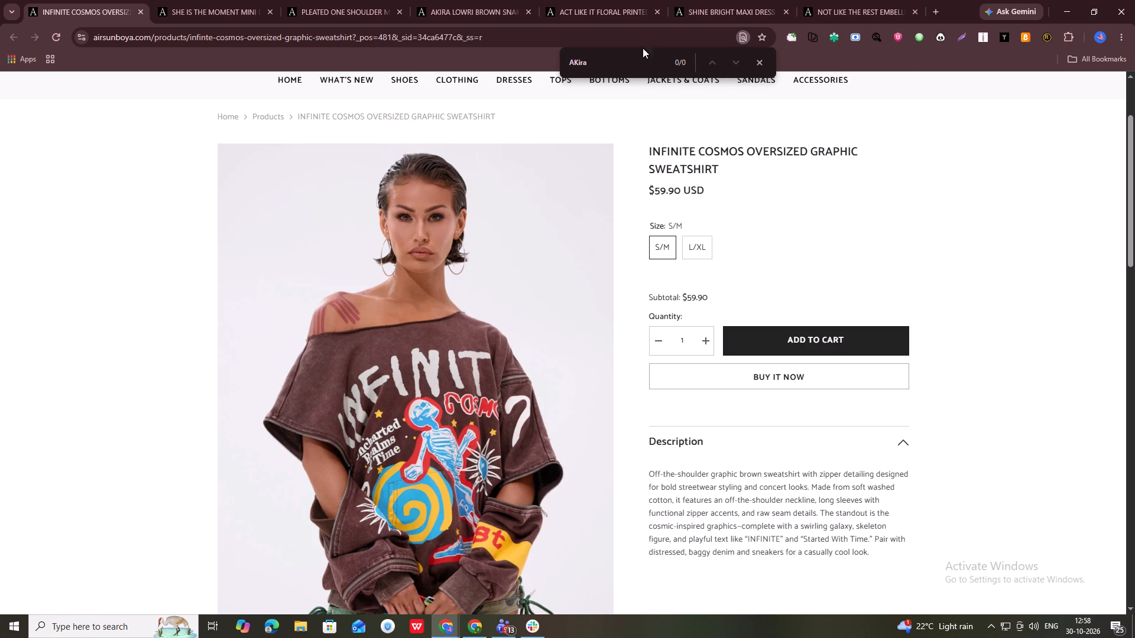
left_click_drag(617, 58, 556, 64)
type("akira")
key("Return")
key("Return")
key("Return")
key("Return")
key("ctrl+w")
Search the She Is The Moment Mini Dress With Train In White page for akira and record its URL in Links cell C78792.
key("ctrl+f")
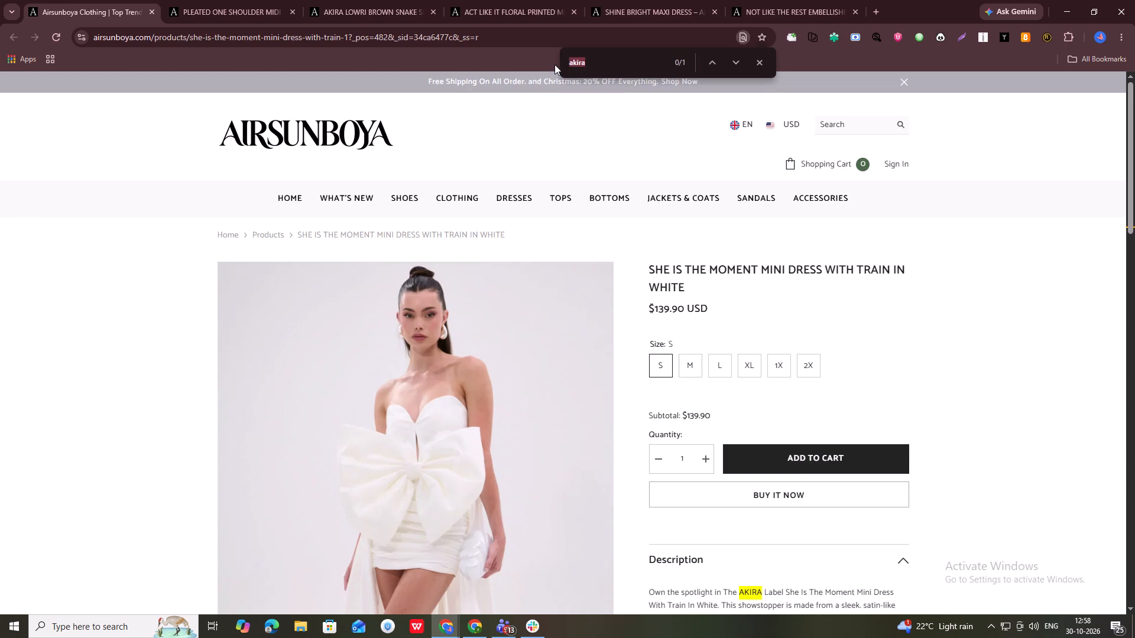
key("ctrl+l")
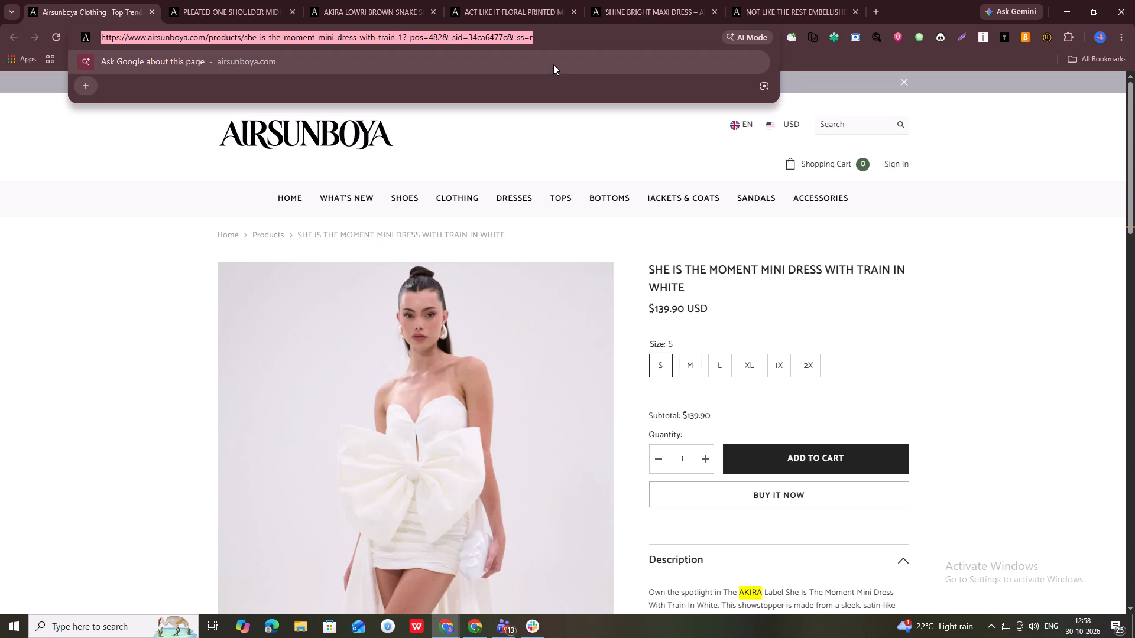
key("ctrl+c")
key("alt+Tab")
key("Down")
key("ctrl+v")
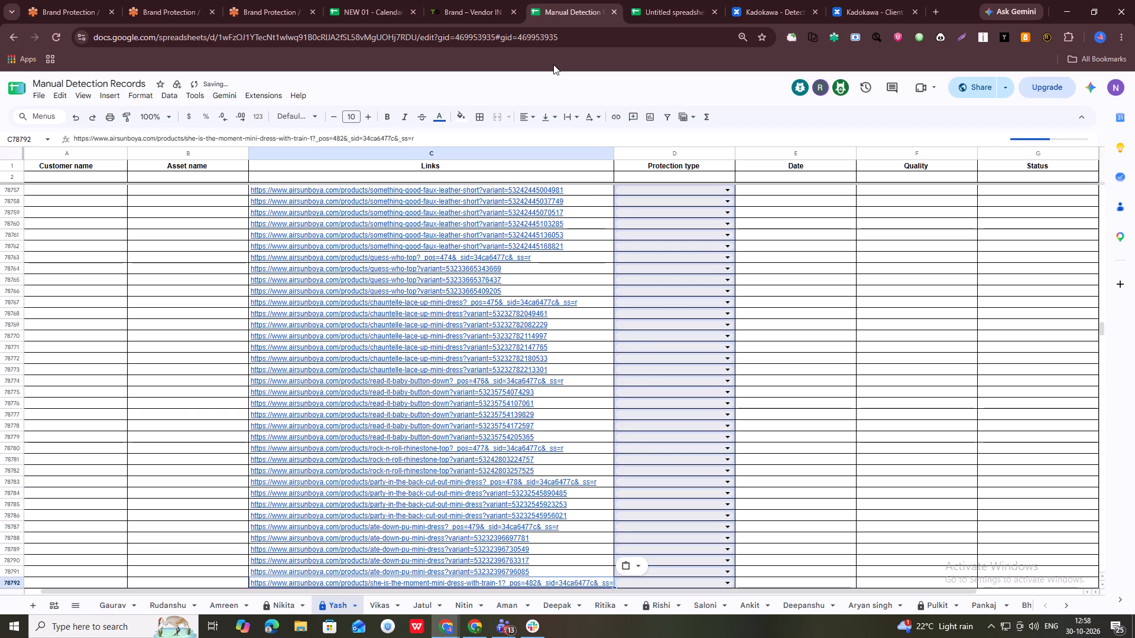
key("alt+Tab")
Select size M of the She Is The Moment Mini Dress and record its variant URL in Links cell C78793.
left_click(703, 363)
left_click(698, 366)
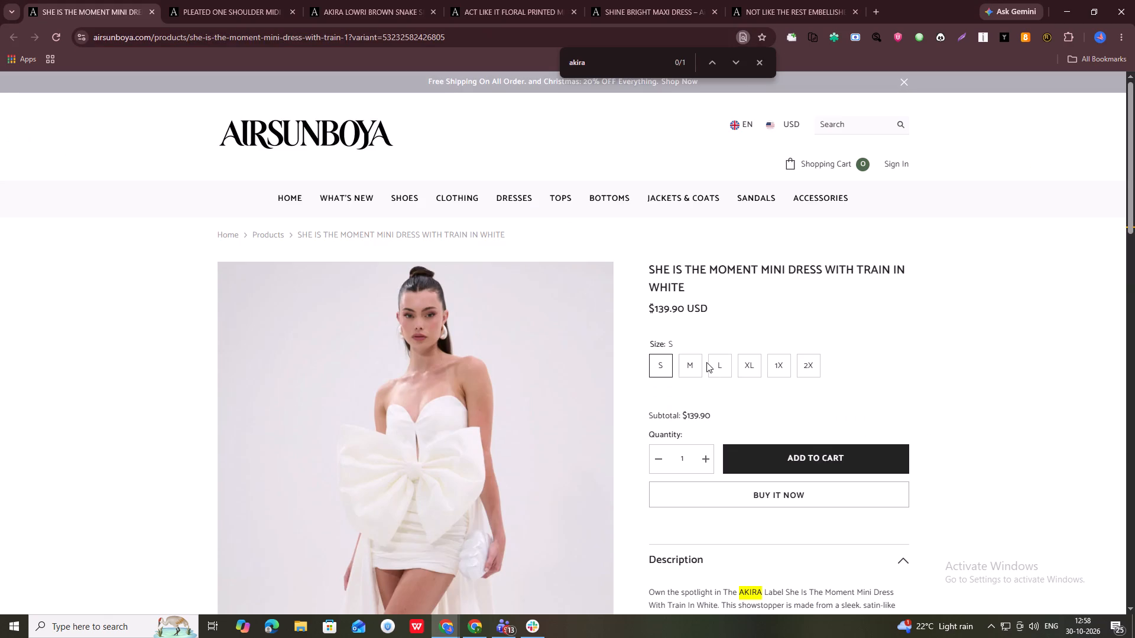
key("ctrl+l")
key("ctrl+c")
key("alt+Tab")
key("Down")
key("ctrl+v")
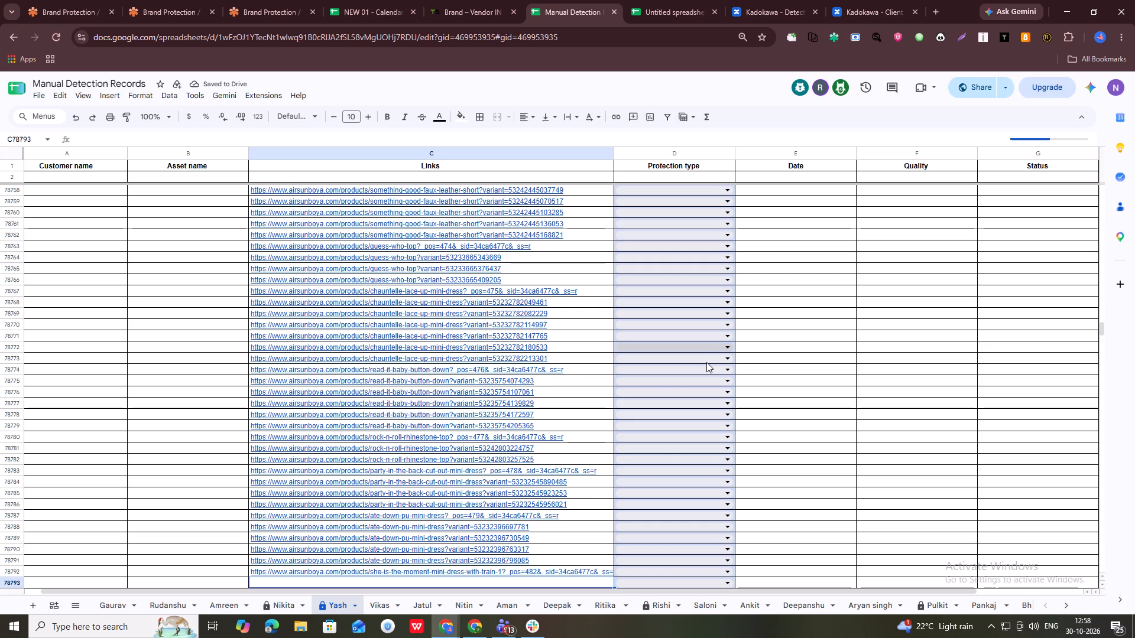
key("alt+Tab")
Select size L of the She Is The Moment Mini Dress and record its variant URL in Links cell C78794.
left_click(720, 371)
key("ctrl+l")
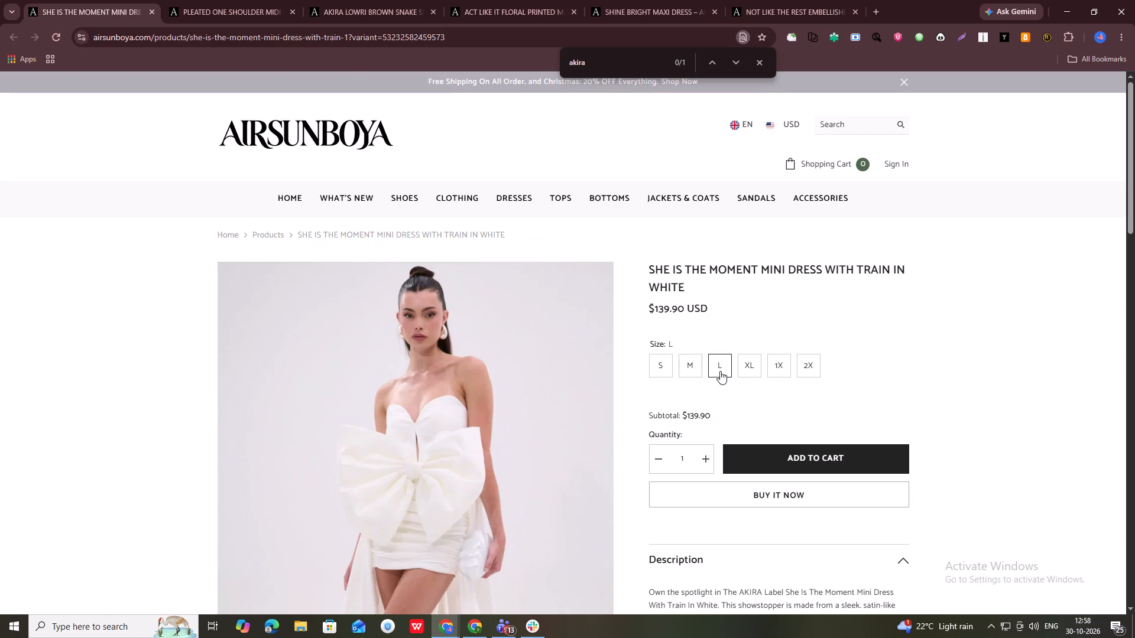
key("ctrl+c")
key("ctrl+c")
key("alt+Tab")
key("Down")
key("ctrl+v")
key("alt+Tab")
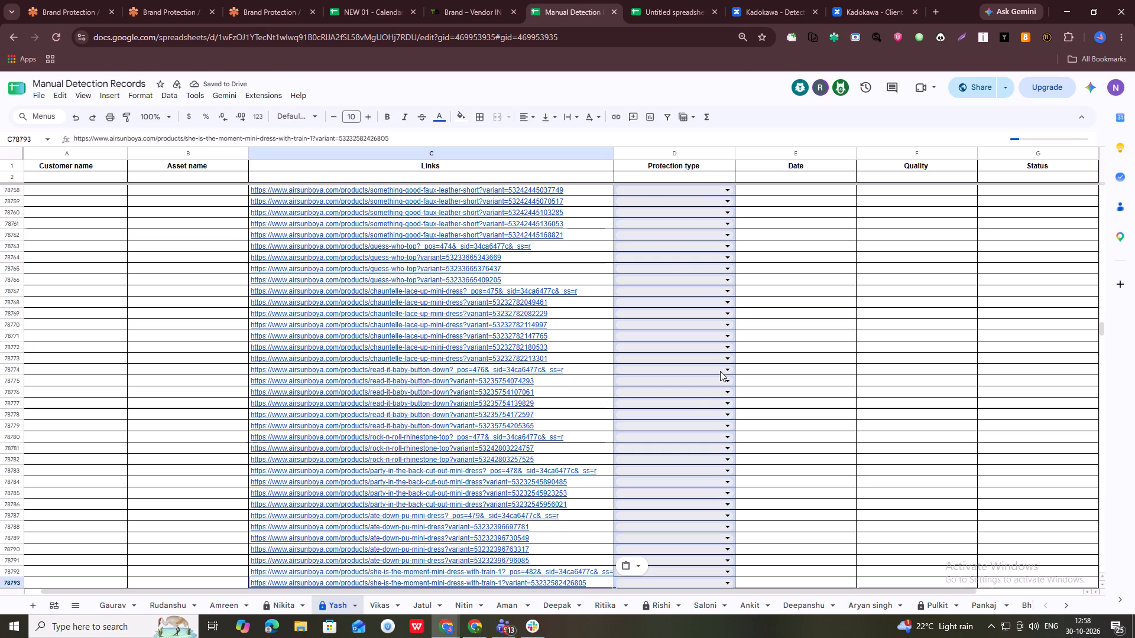
Select size XL of the She Is The Moment Mini Dress and record its variant URL in Links cell C78795.
left_click(750, 369)
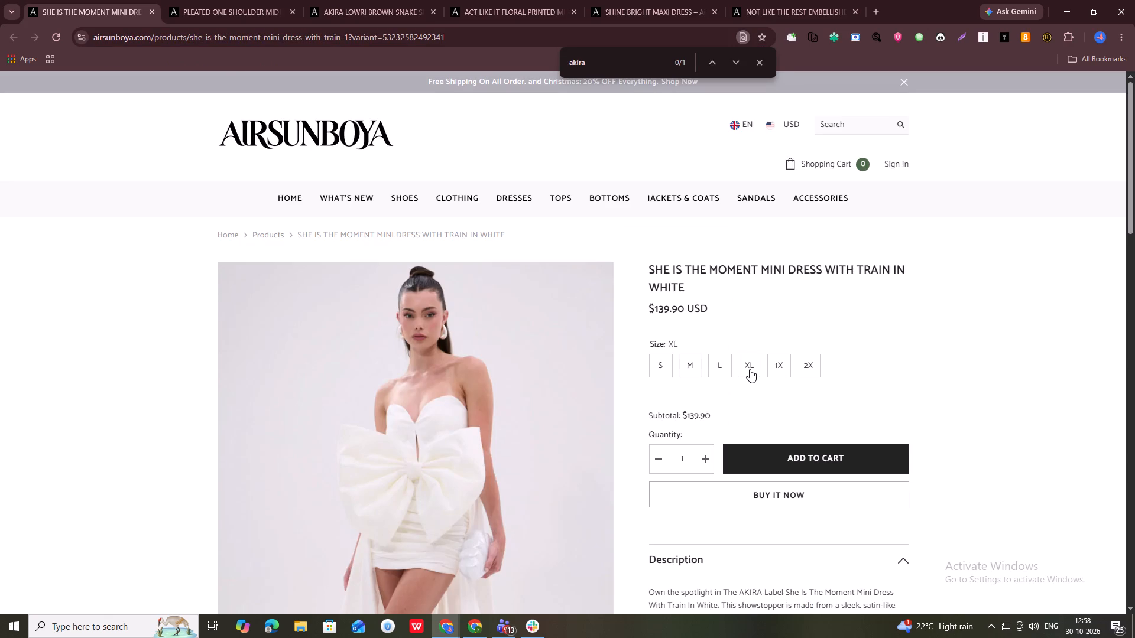
key("ctrl+l")
key("ctrl+c")
key("ctrl+c")
key("alt+Tab")
key("Down")
key("ctrl+v")
key("alt+Tab")
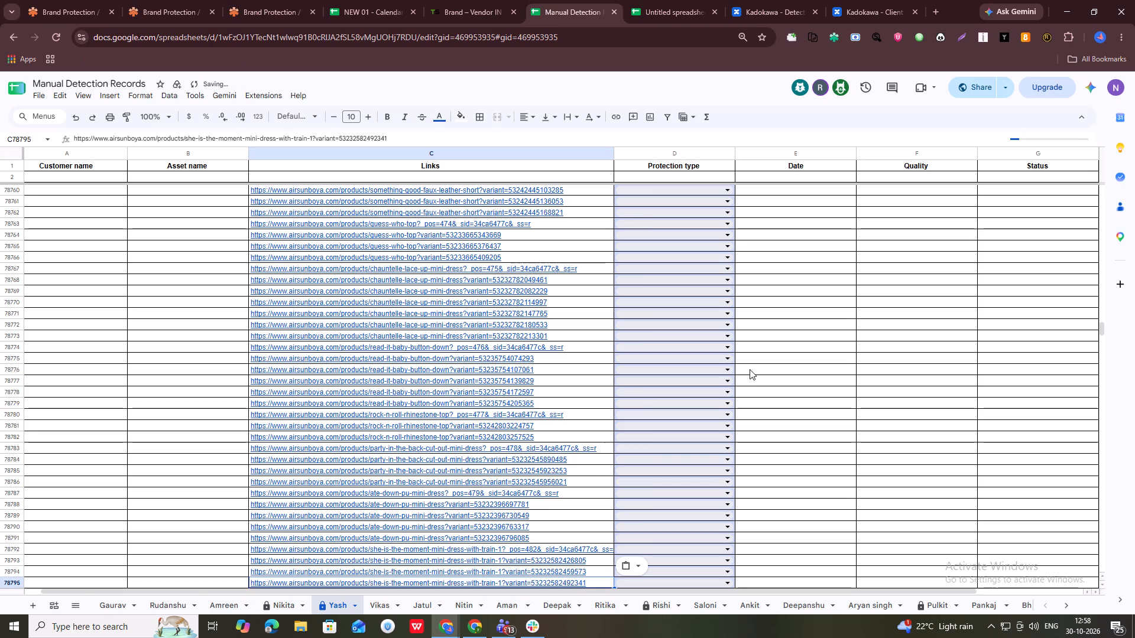
Select size 1X of the She Is The Moment Mini Dress and record its variant URL in Links cell C78796.
left_click(781, 366)
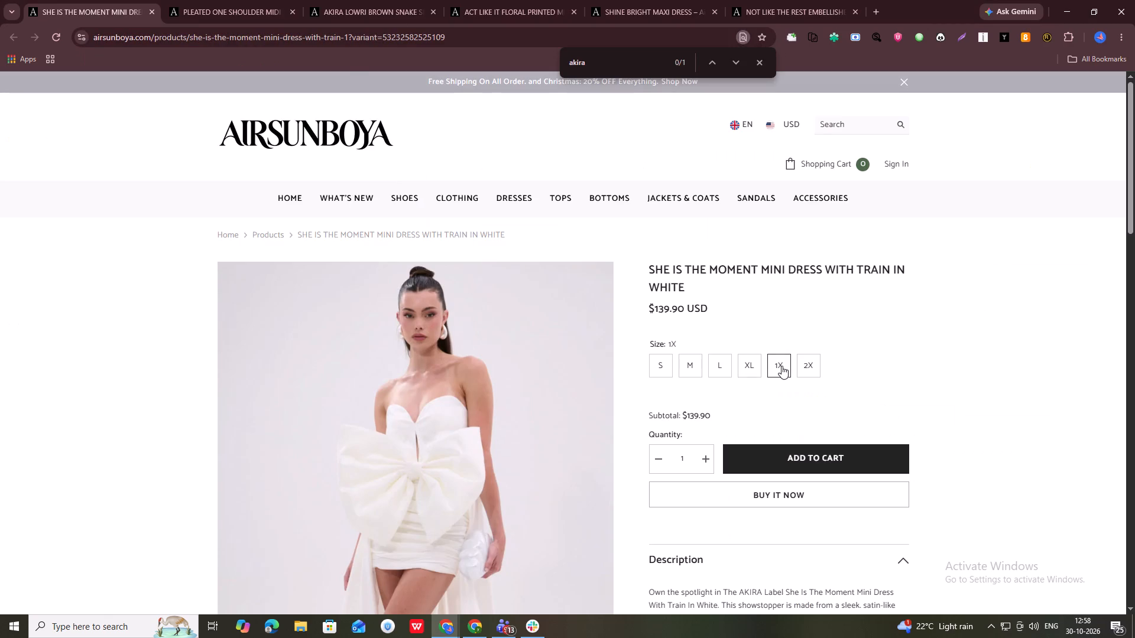
key("ctrl+l")
key("ctrl+c")
key("ctrl+c")
key("alt+Tab")
key("Down")
key("ctrl+v")
key("alt+Tab")
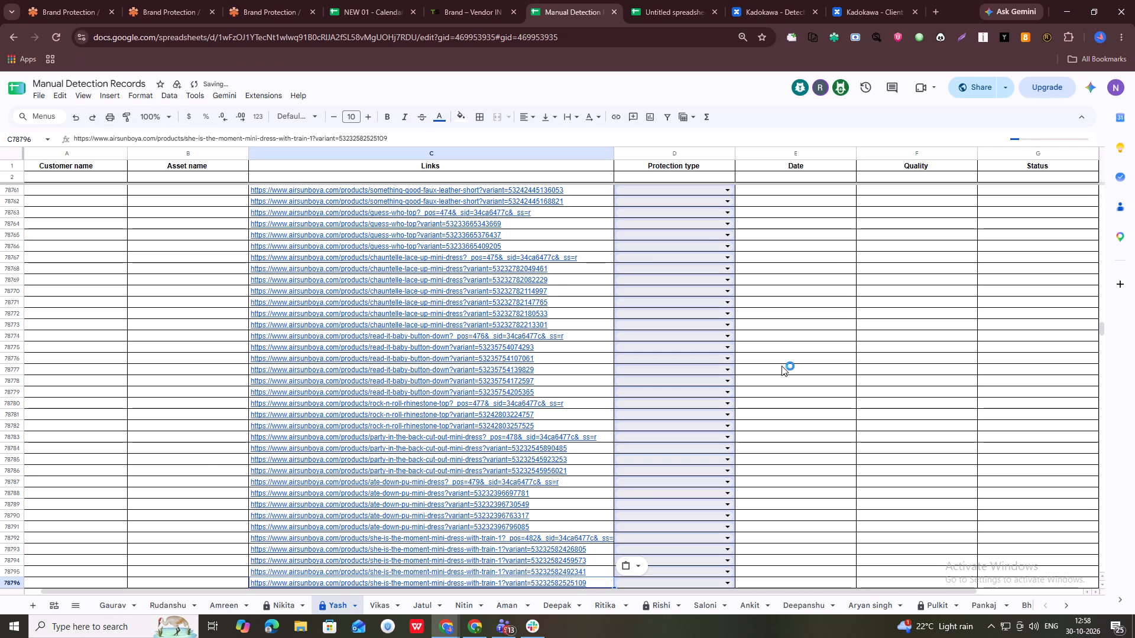
Record the She Is The Moment Mini Dress's size 2X variant URL in Links cell C78797 and close its product page.
left_click(795, 366)
left_click(805, 364)
key("ctrl+l")
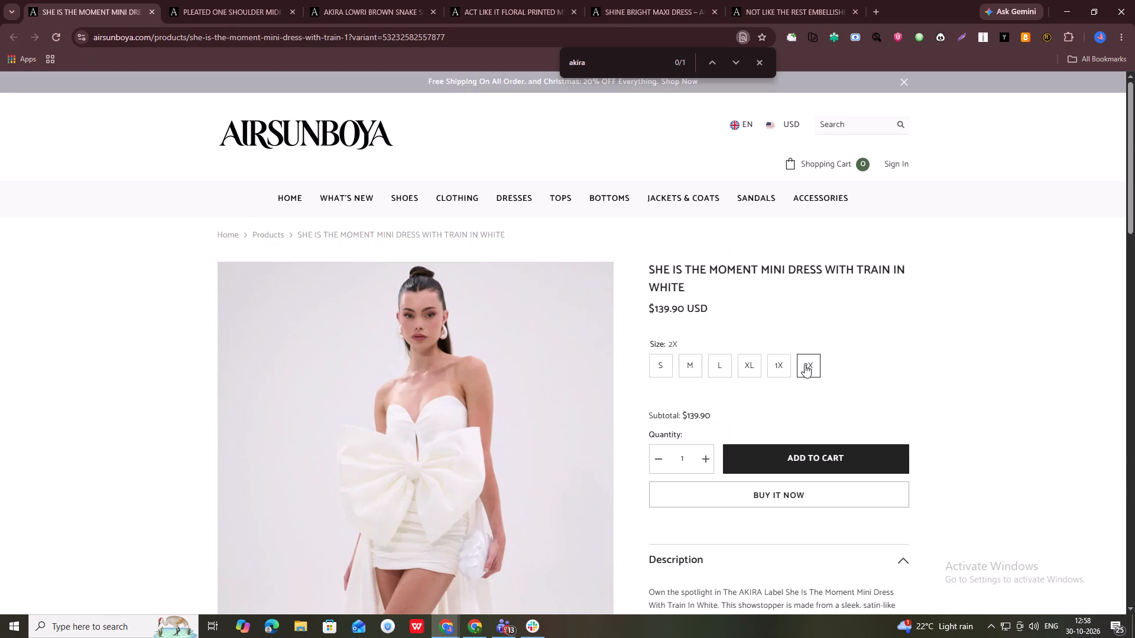
key("ctrl+c")
key("ctrl+c")
key("ctrl+c")
key("alt+Tab")
key("Down")
key("ctrl+v")
key("alt+Tab")
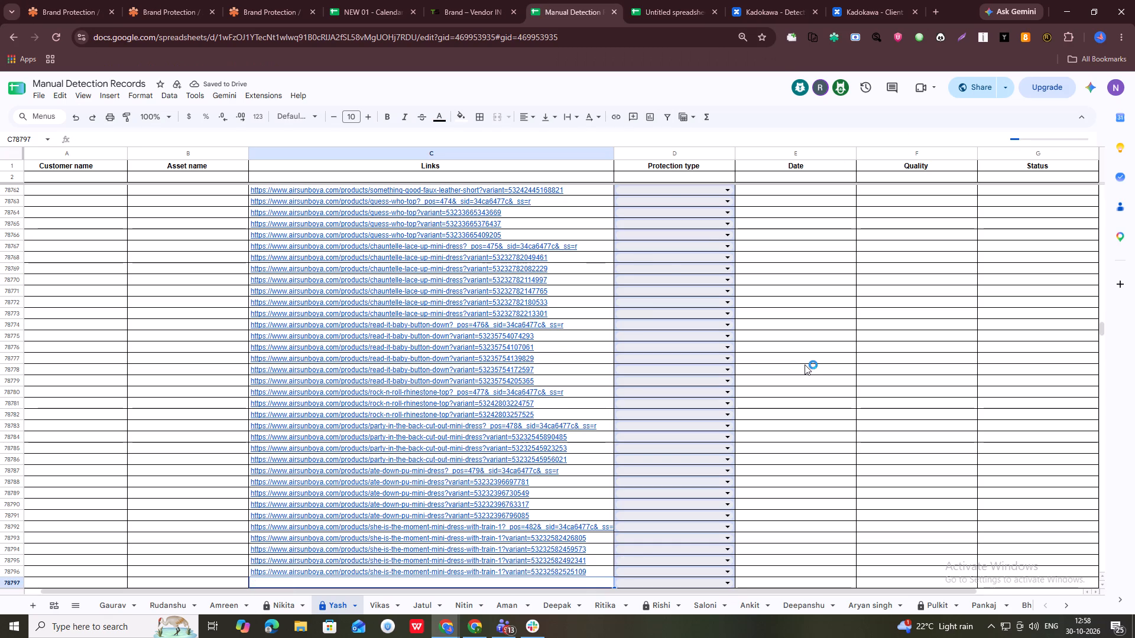
middle_click(85, 0)
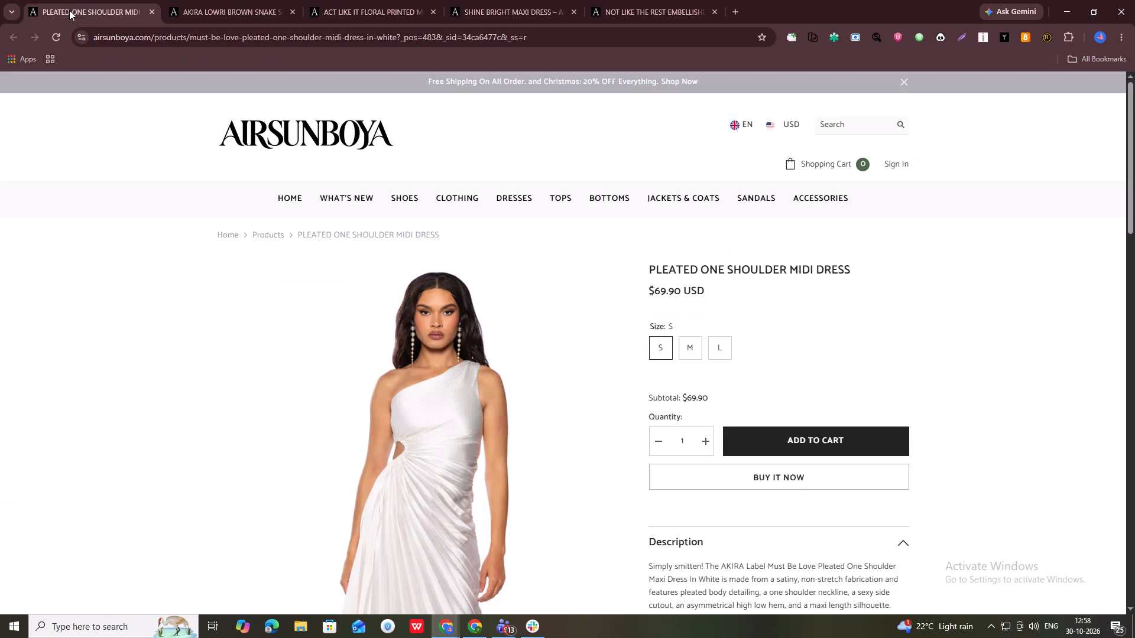
Search the Pleated One Shoulder Midi Dress page for akira and record its URL in the next empty Links cell.
key("ctrl+f")
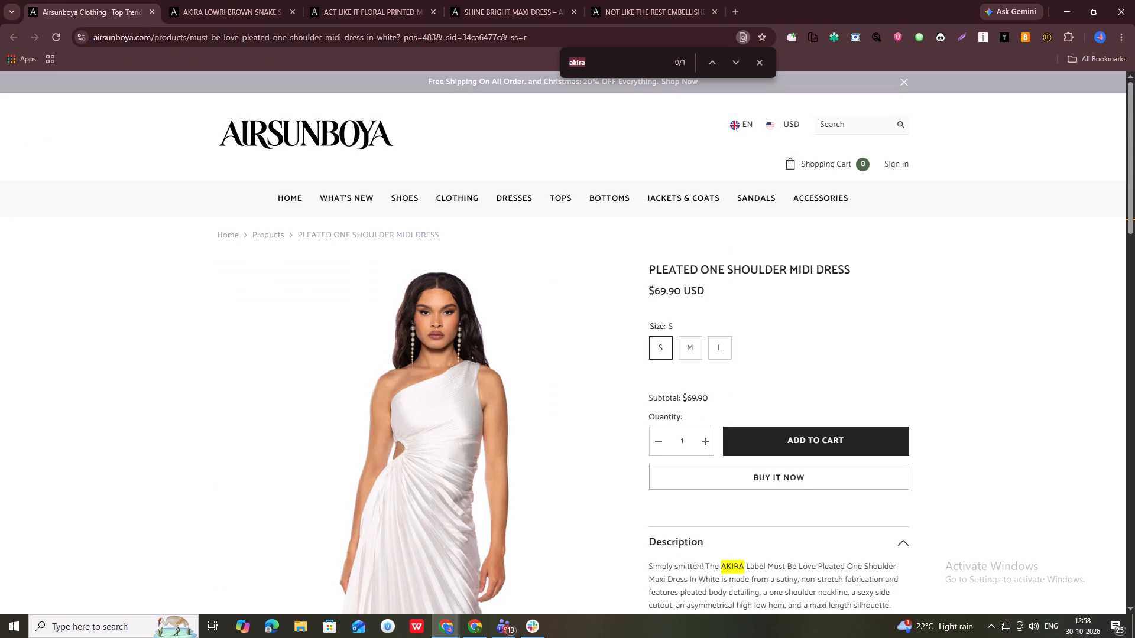
key("ctrl+l")
key("ctrl+c")
key("ctrl+c")
key("alt+Tab")
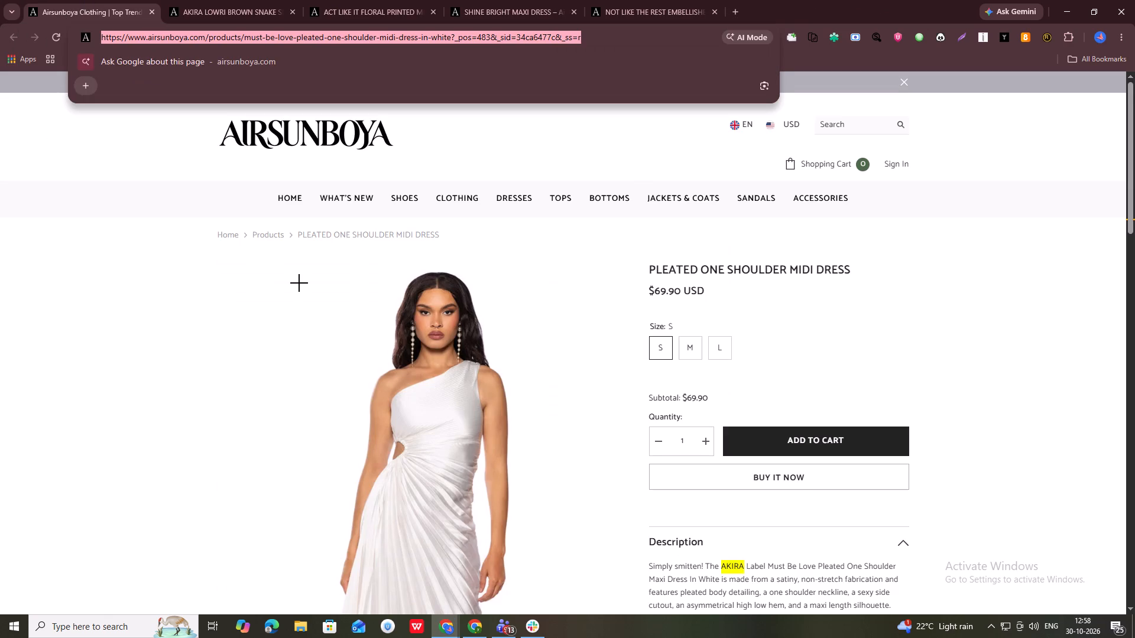
key("Down")
key("ctrl+v")
key("alt+Tab")
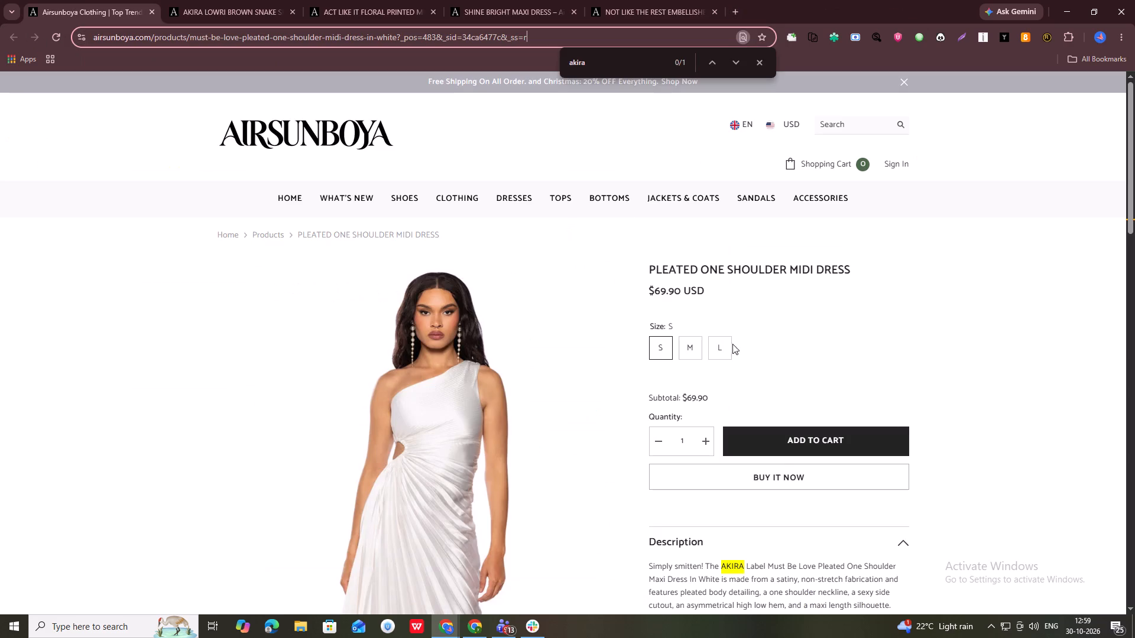
Select size M of the Pleated One Shoulder Midi Dress and record its variant URL in the next empty Links cell.
left_click(699, 346)
key("ctrl+l")
key("ctrl+c")
key("ctrl+c")
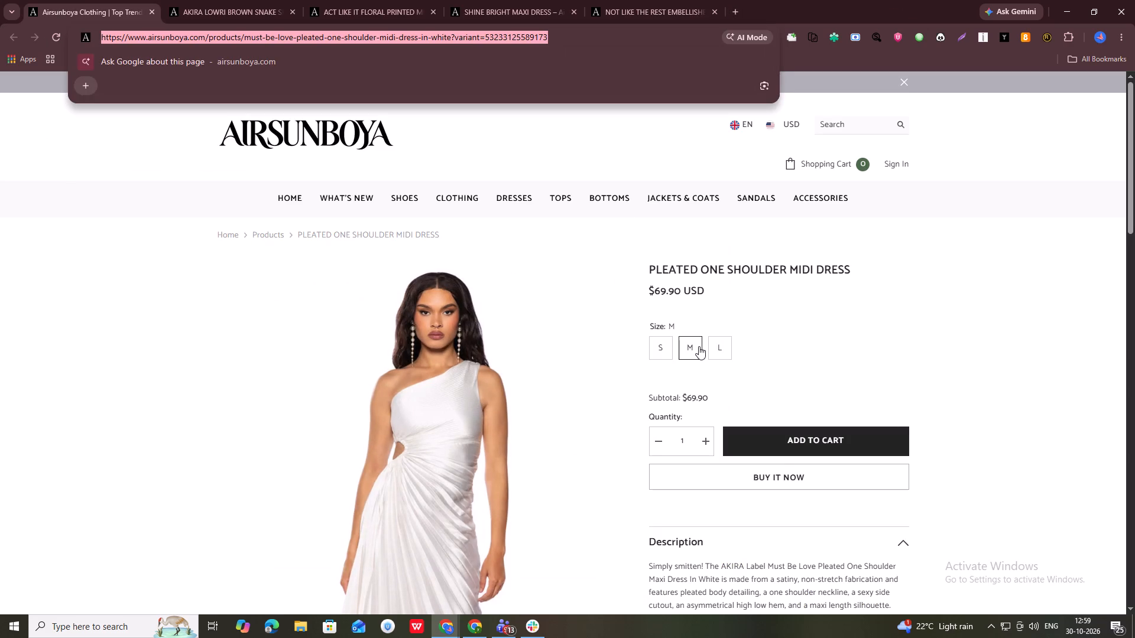
key("alt+Tab")
key("Down")
key("ctrl+v")
key("alt+Tab")
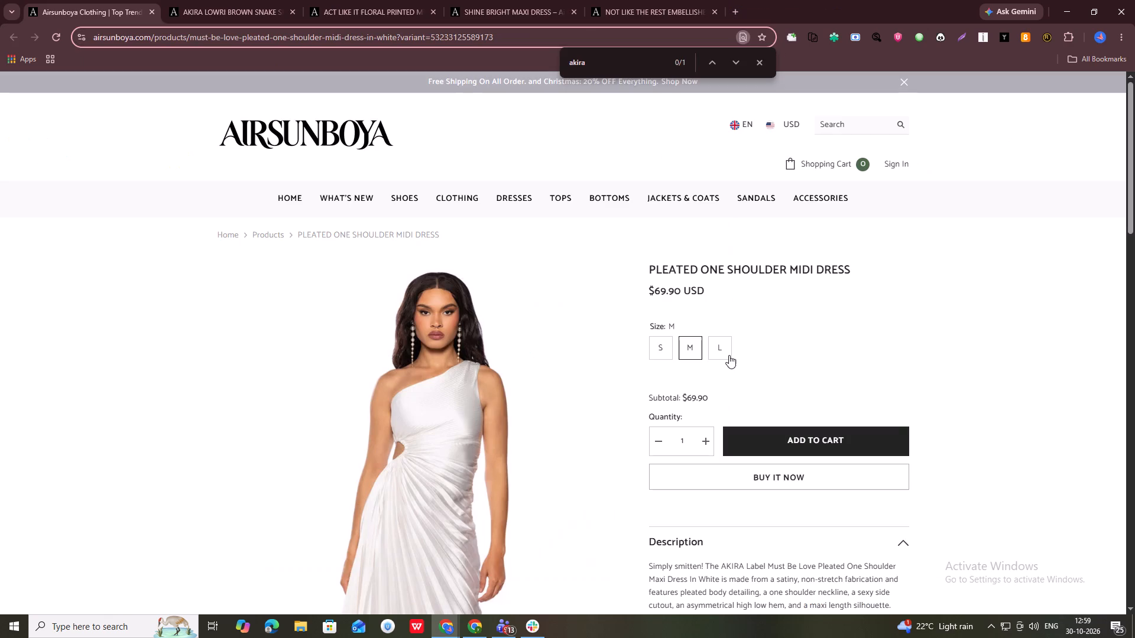
Record the Pleated One Shoulder Midi Dress's size L variant URL in Links cell C78800 and close its product page.
left_click(729, 355)
key("ctrl+l")
key("ctrl+c")
key("ctrl+c")
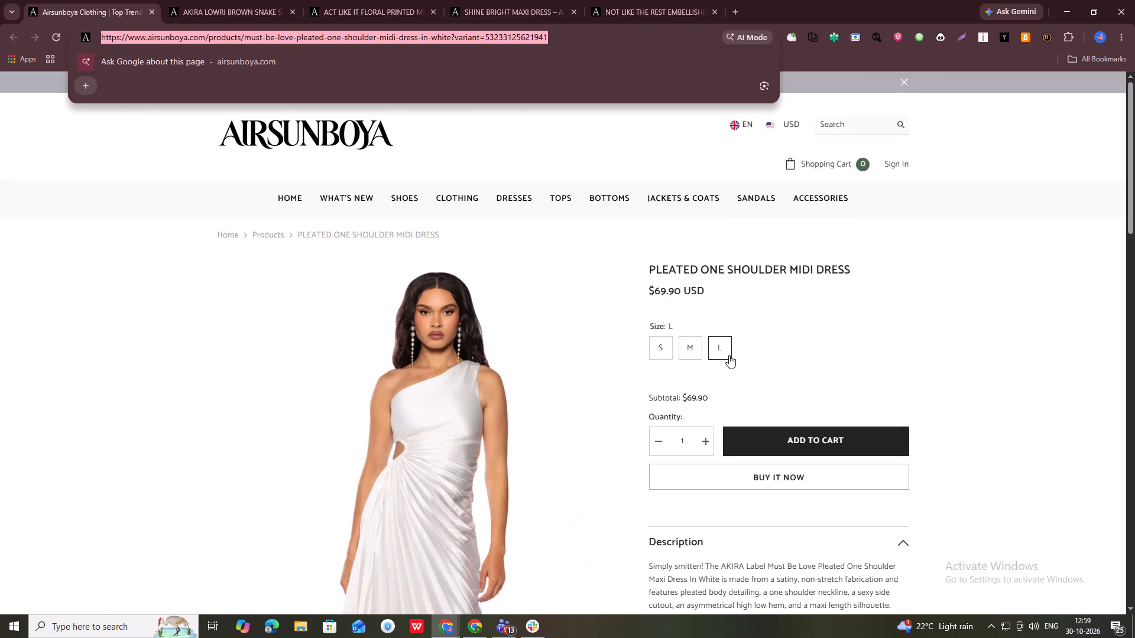
key("alt+Tab")
key("Down")
scroll(481, 455, "down", 1)
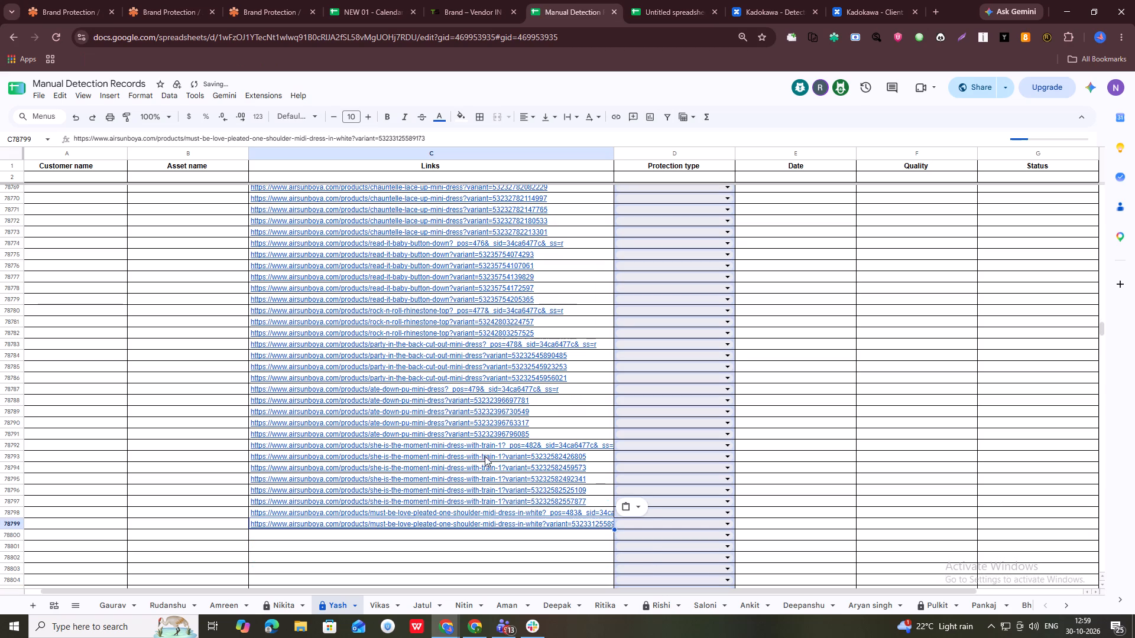
left_click(553, 535)
key("ctrl+v")
key("alt+Tab")
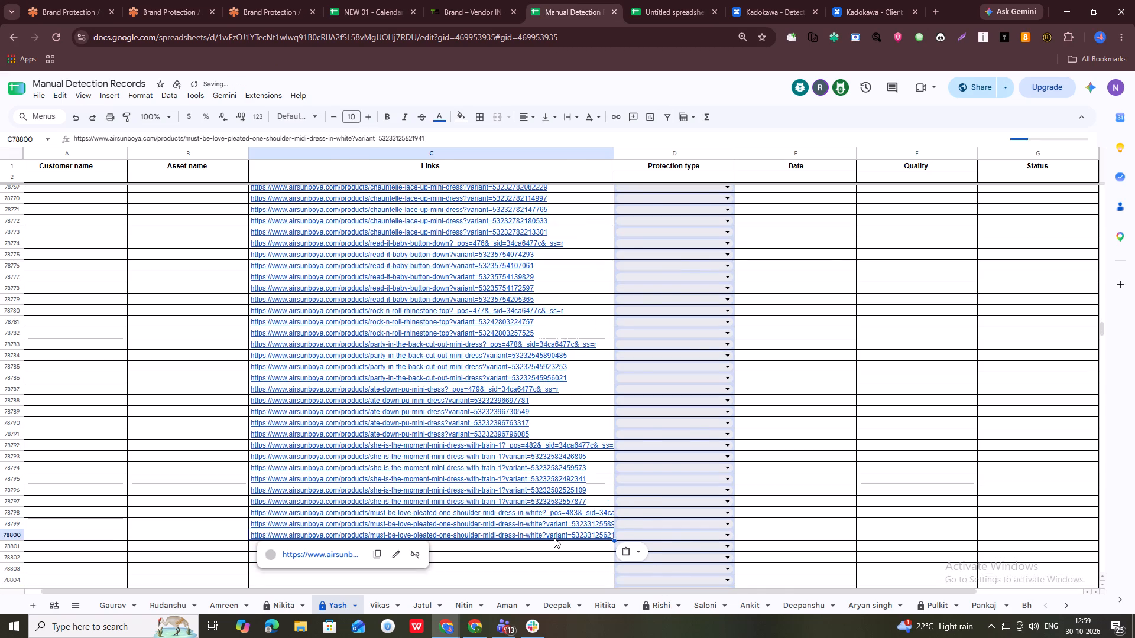
key("ctrl+w")
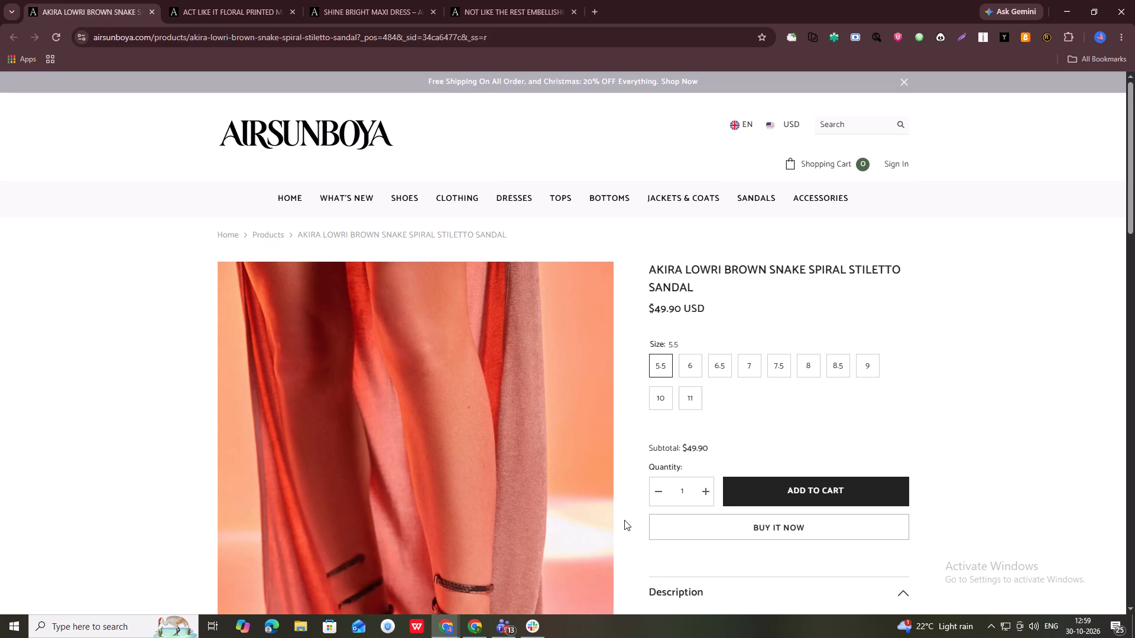
Examine the Akira Lowri Brown Snake Spiral Stiletto Sandal's description and product images for branding.
scroll(548, 476, "down", 1)
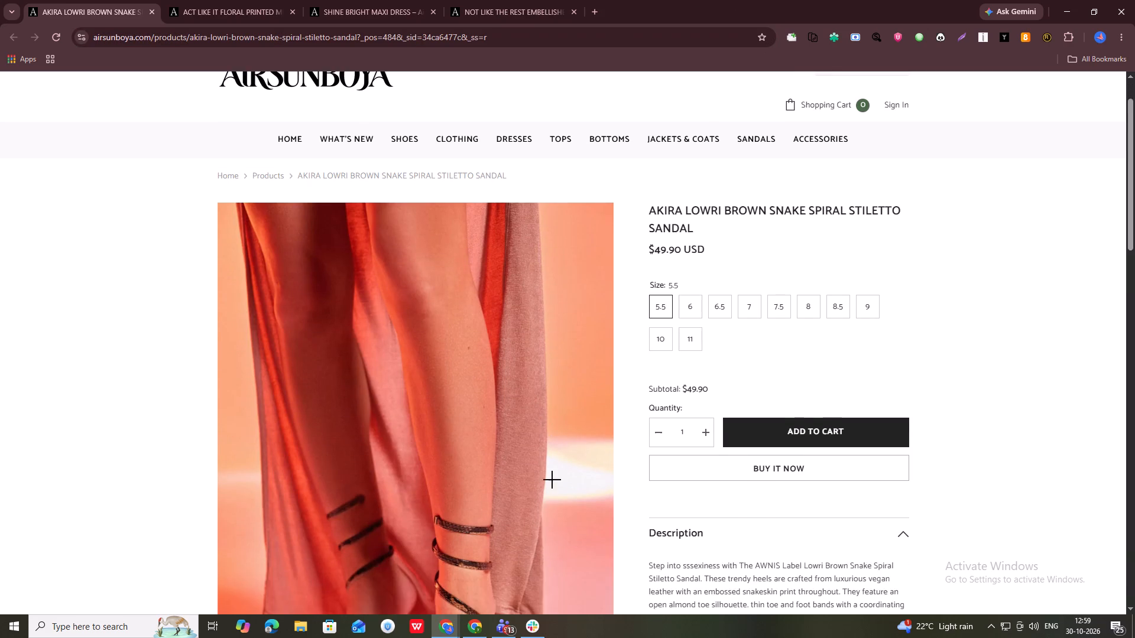
scroll(549, 476, "down", 3)
scroll(529, 425, "down", 3)
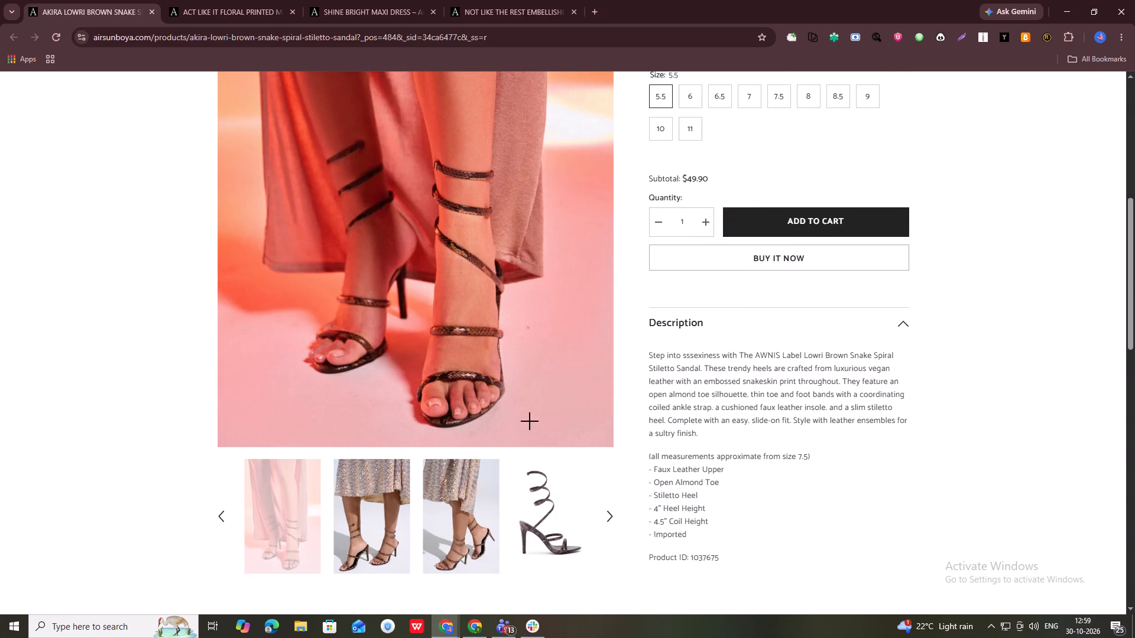
left_click(555, 526)
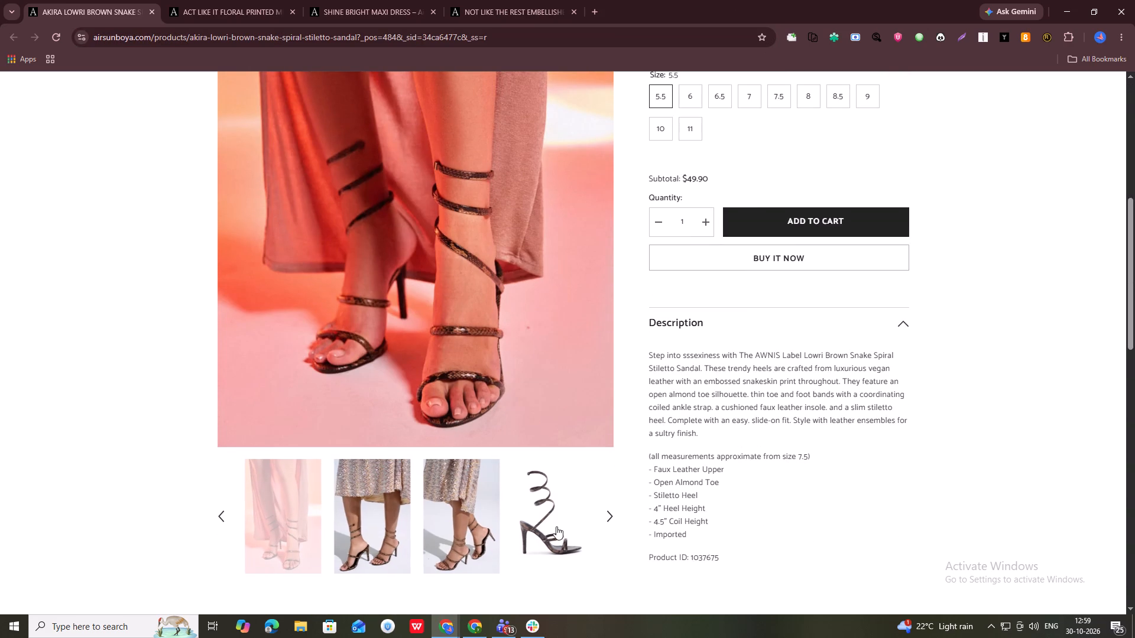
left_click(558, 530)
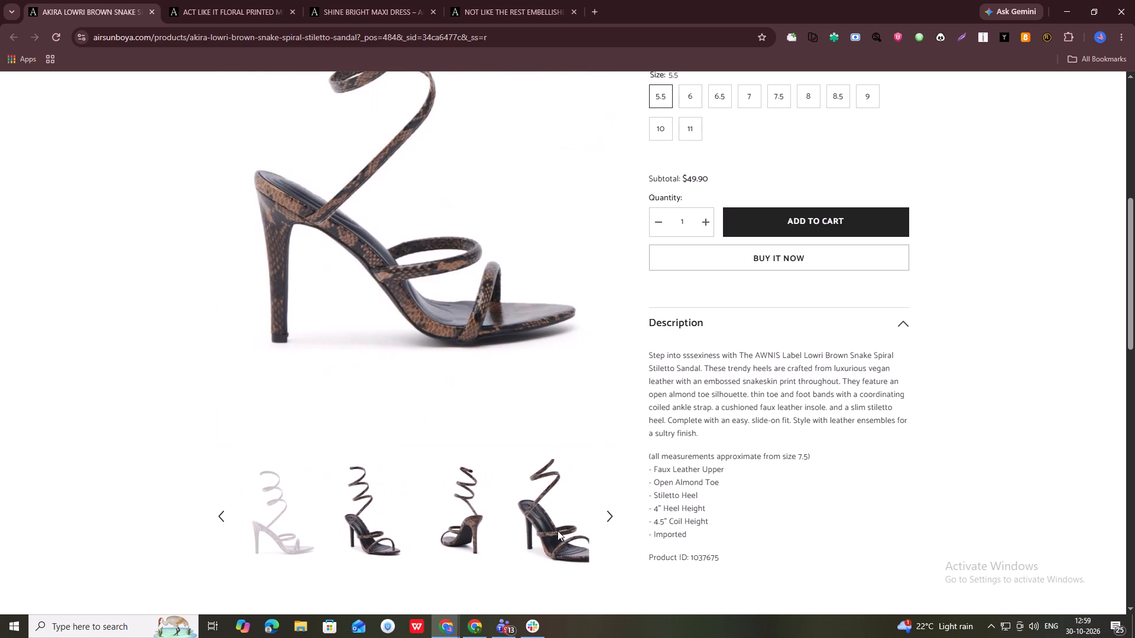
left_click(550, 526)
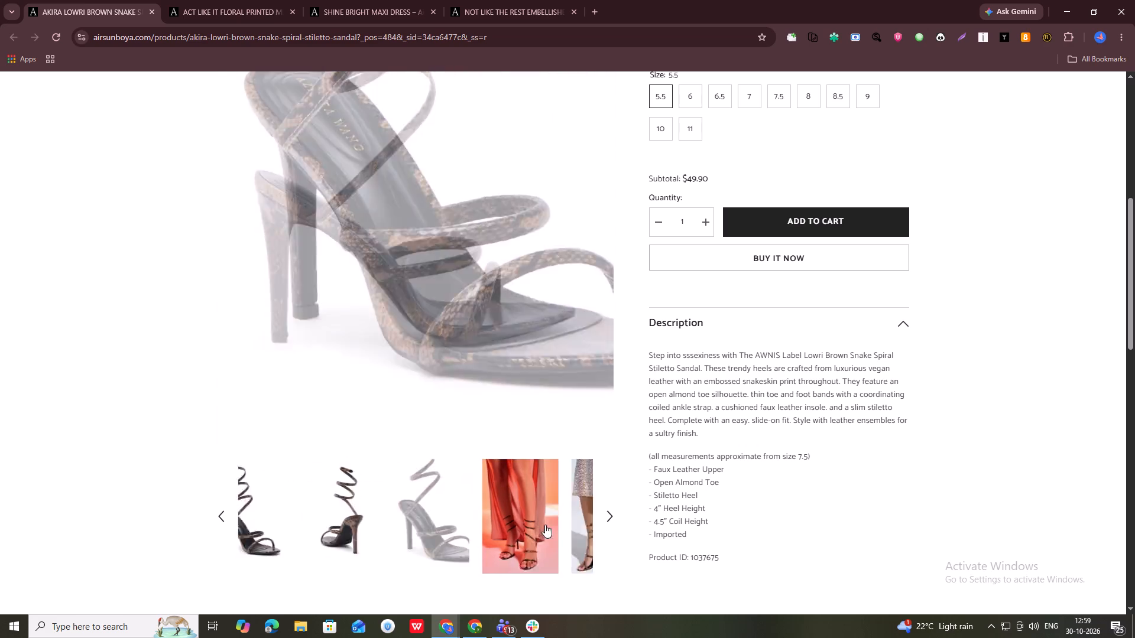
left_click(520, 522)
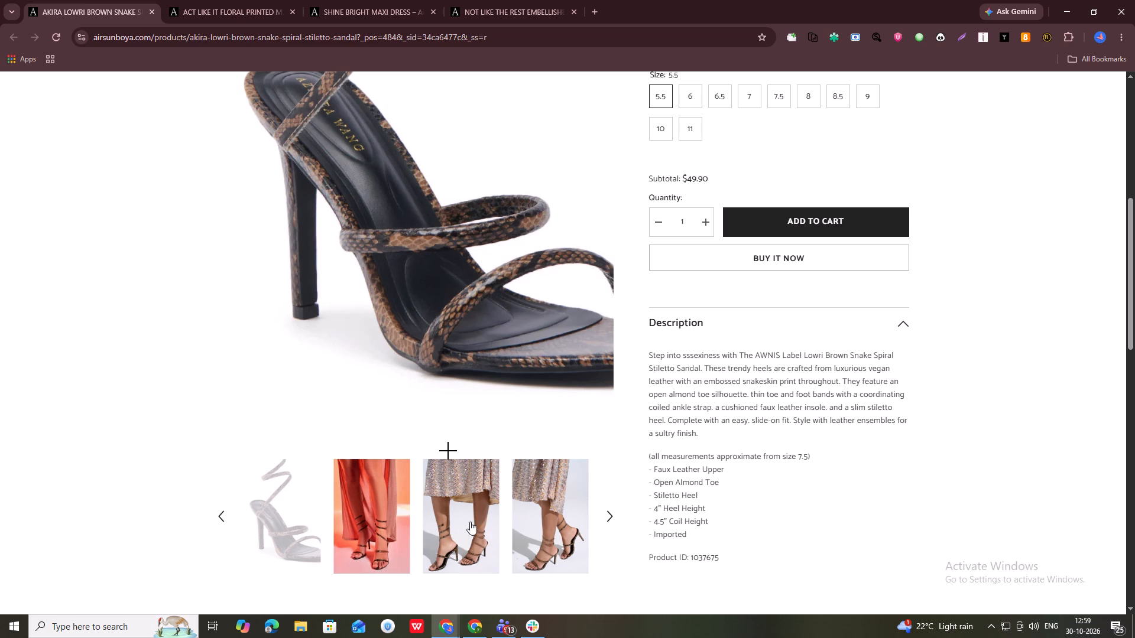
scroll(601, 491, "up", 7)
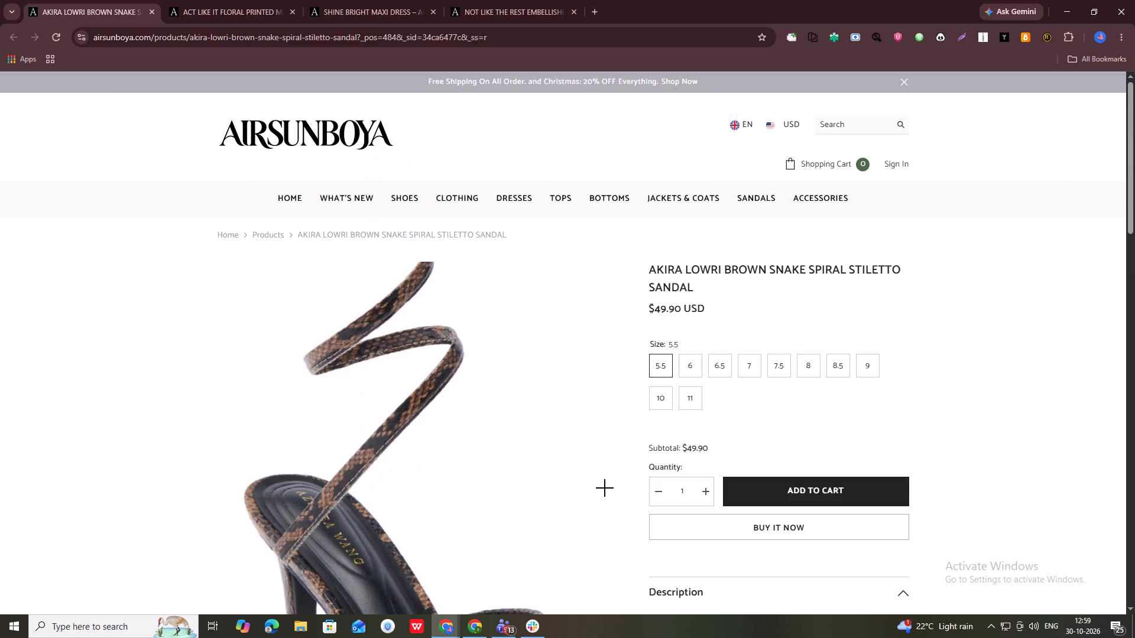
Record the Akira Lowri Brown Snake Spiral Stiletto Sandal's product URL in Quality cell F78652, above the existing Heels entries.
key("ctrl+l")
key("ctrl+c")
key("ctrl+c")
key("alt+Tab")
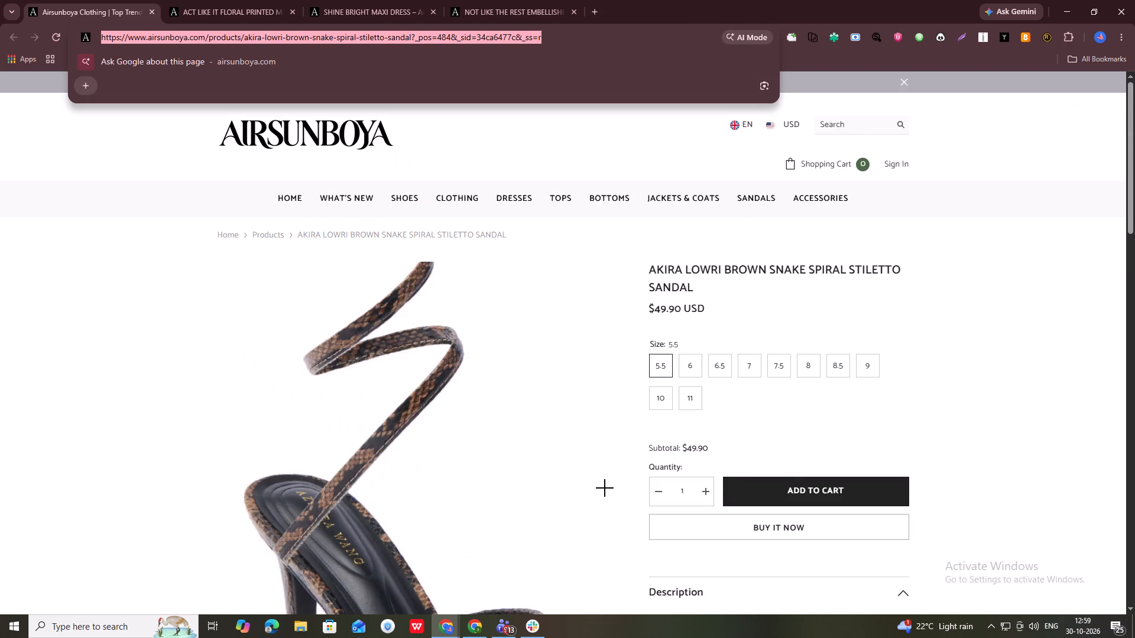
left_click(679, 245, "alt")
scroll(699, 258, "up", 9)
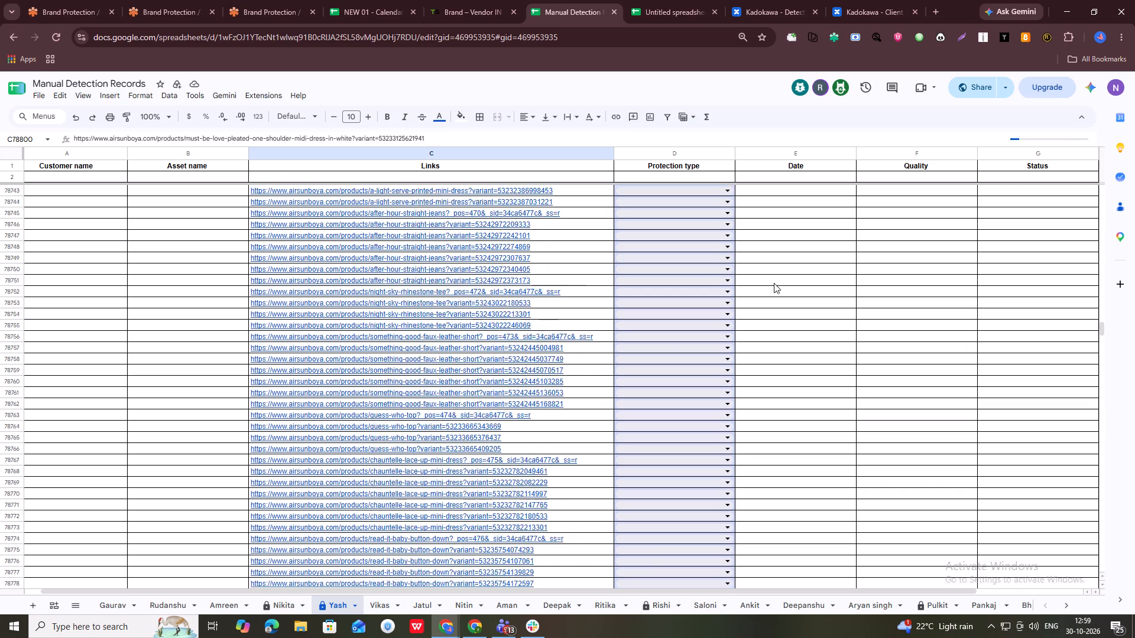
scroll(774, 283, "up", 20)
scroll(762, 286, "down", 5)
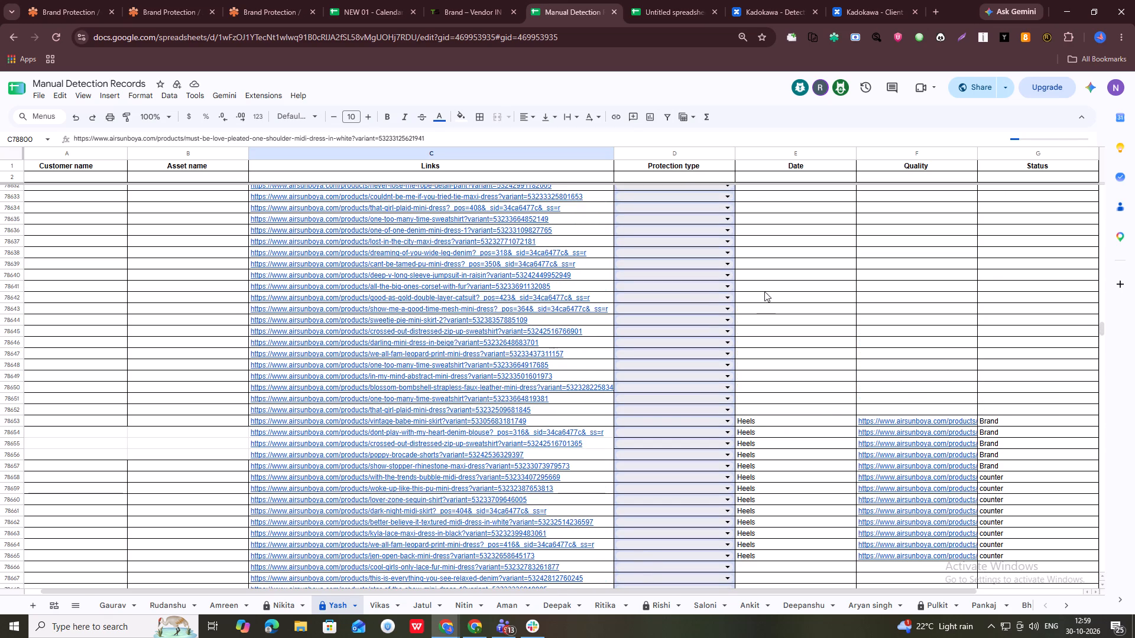
left_click(765, 289)
key("ctrl+v")
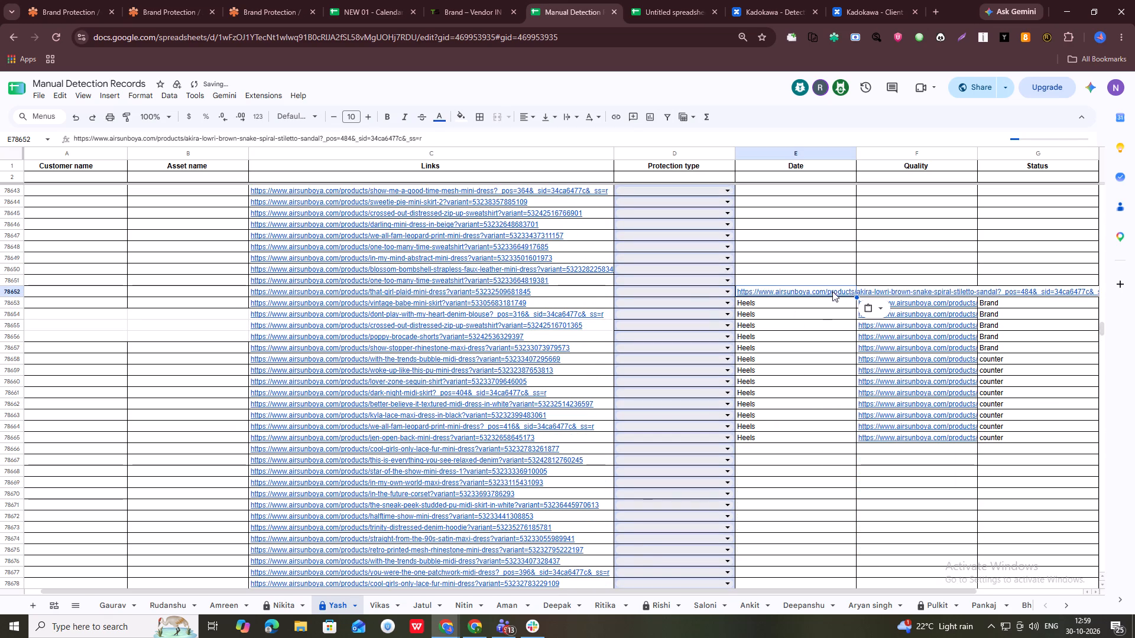
key("BackSpace")
key("Right")
key("ctrl+v")
Copy Heels and Brand from row 78653 into the Date and Status cells of row 78652.
key("Left")
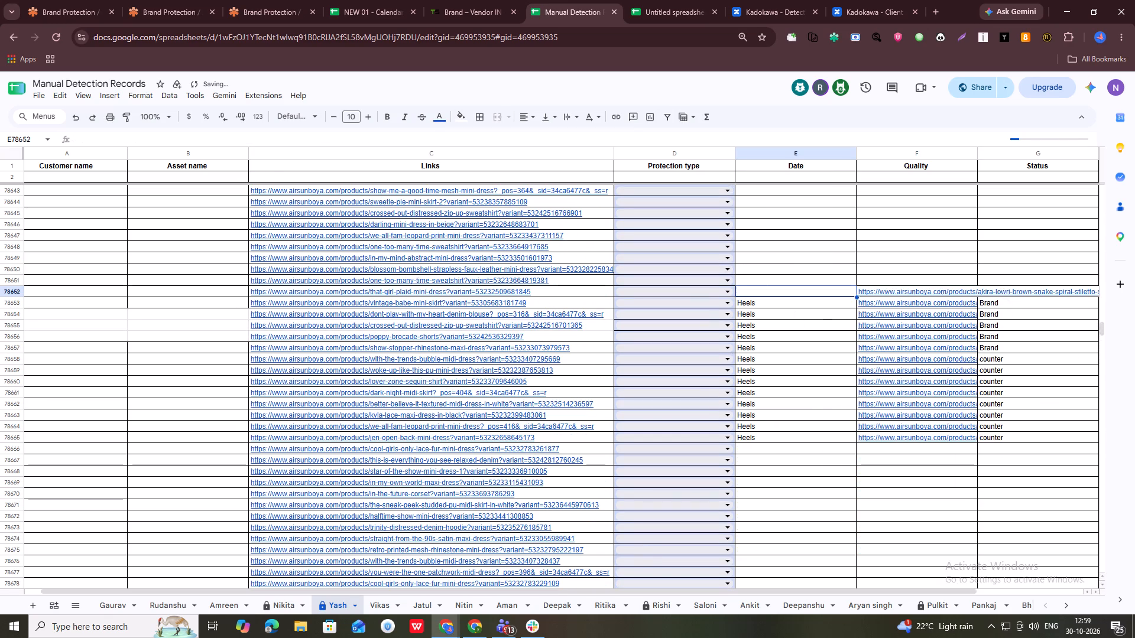
key("Down")
key("ctrl+c")
key("Up")
key("ctrl+v")
key("Right")
key("Right")
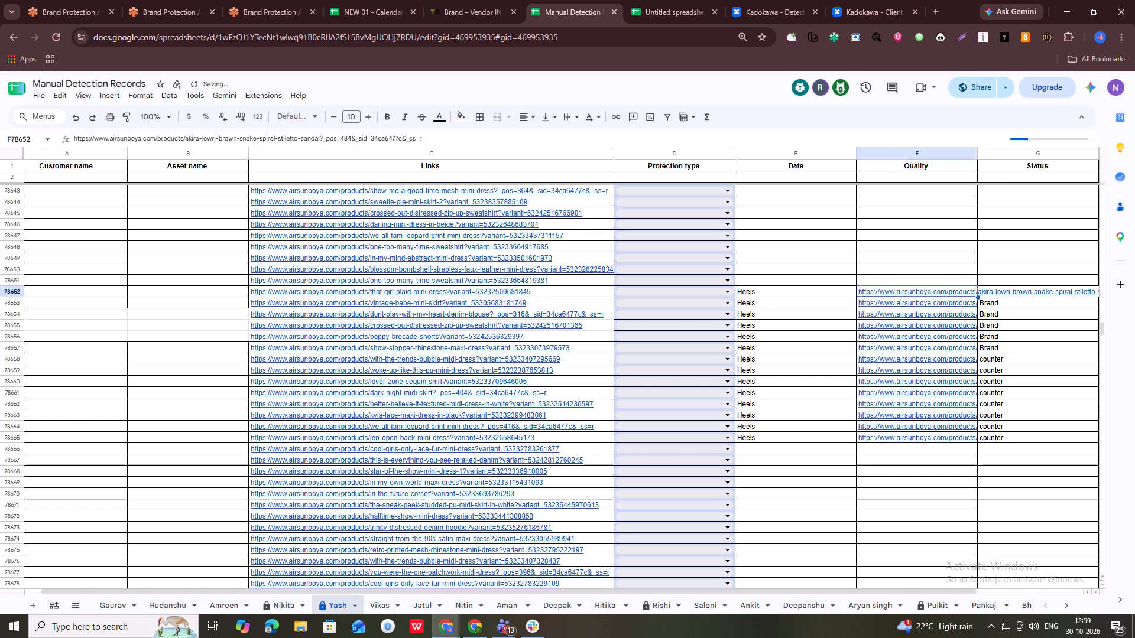
key("Down")
key("ctrl+c")
key("Up")
key("ctrl+v")
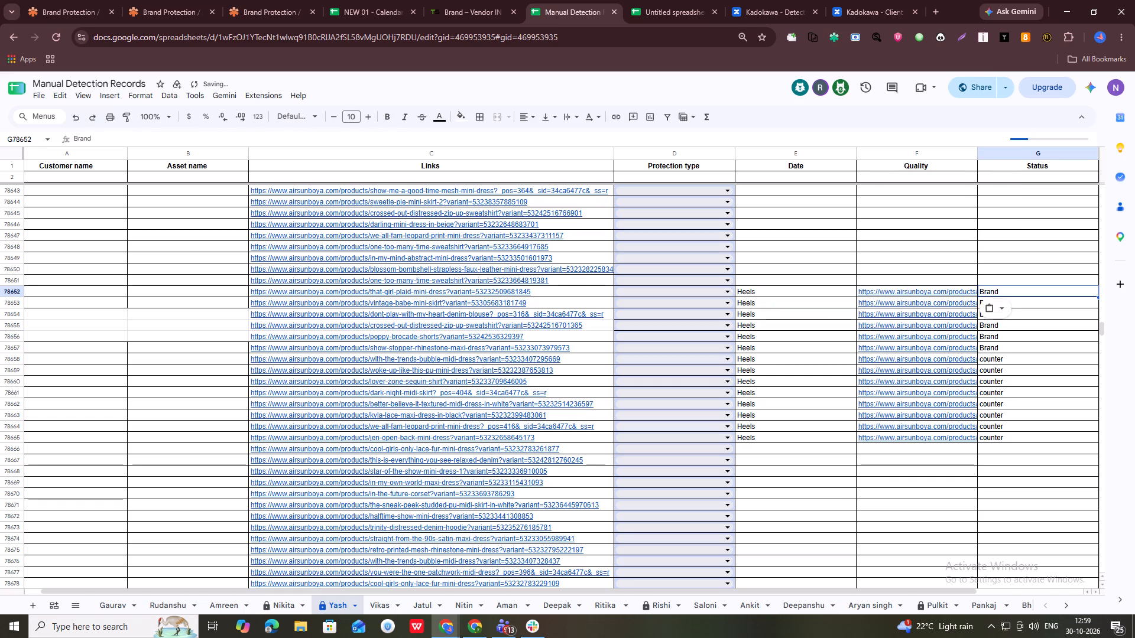
Return to the Links column and close the Akira Lowri Brown Snake Spiral Stiletto Sandal's product page.
key("Left")
key("ctrl+space")
key("Left")
key("Left")
key("Left")
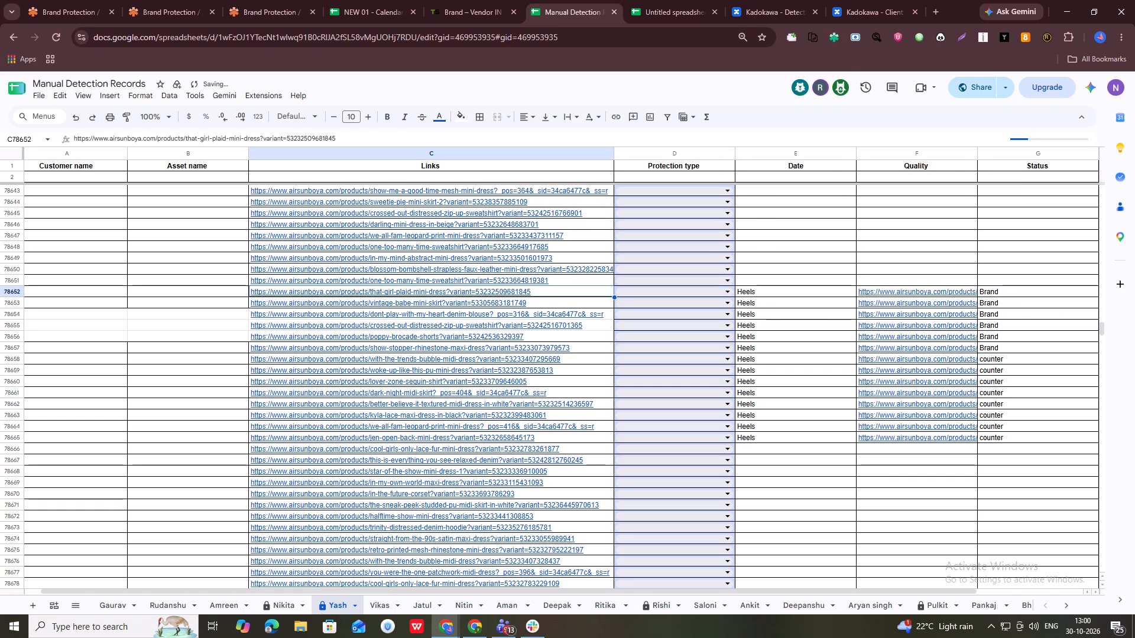
key("ctrl+space")
key("alt+Tab")
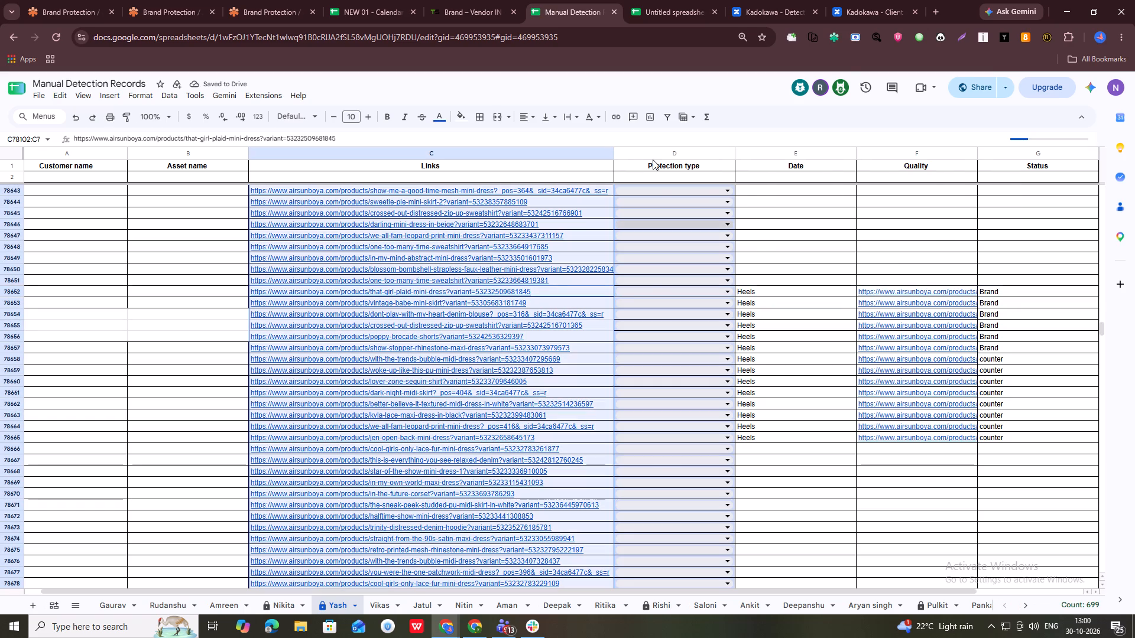
middle_click(120, 0)
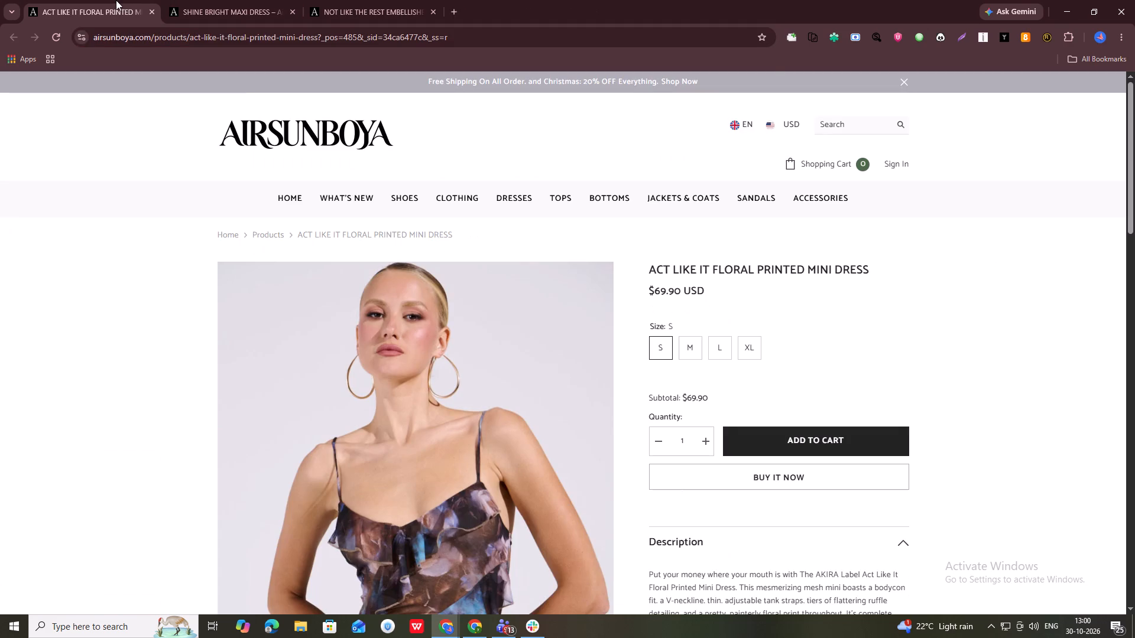
Search the Act Like It Floral Printed Mini Dress page for akira and record its URL in Links cell C78801.
key("ctrl+f")
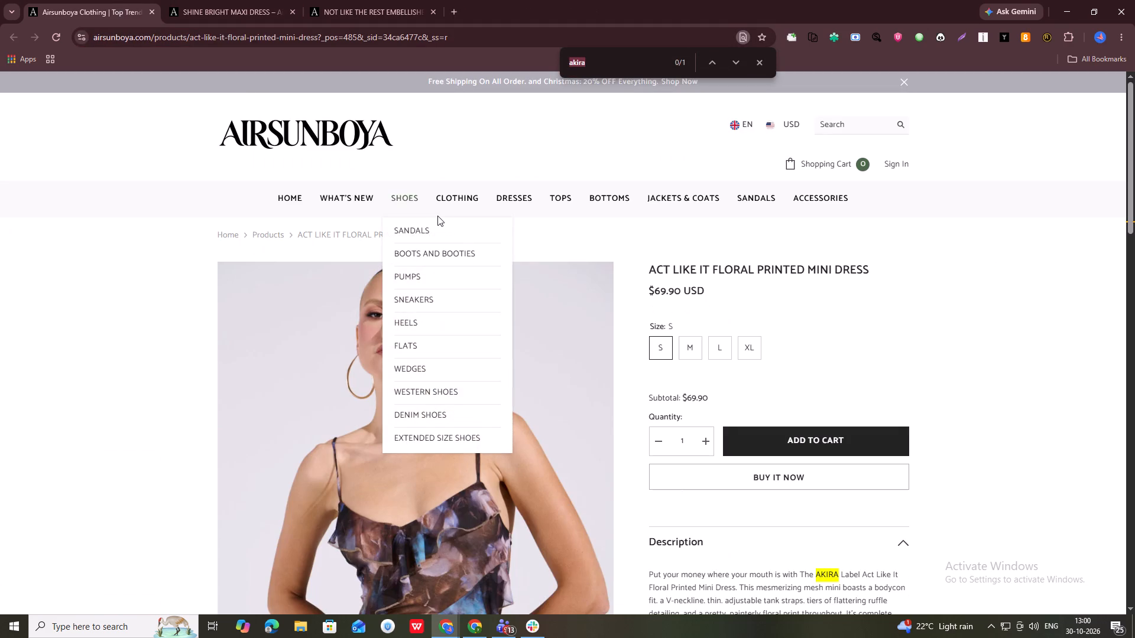
key("ctrl+l")
key("ctrl+c")
key("ctrl+c")
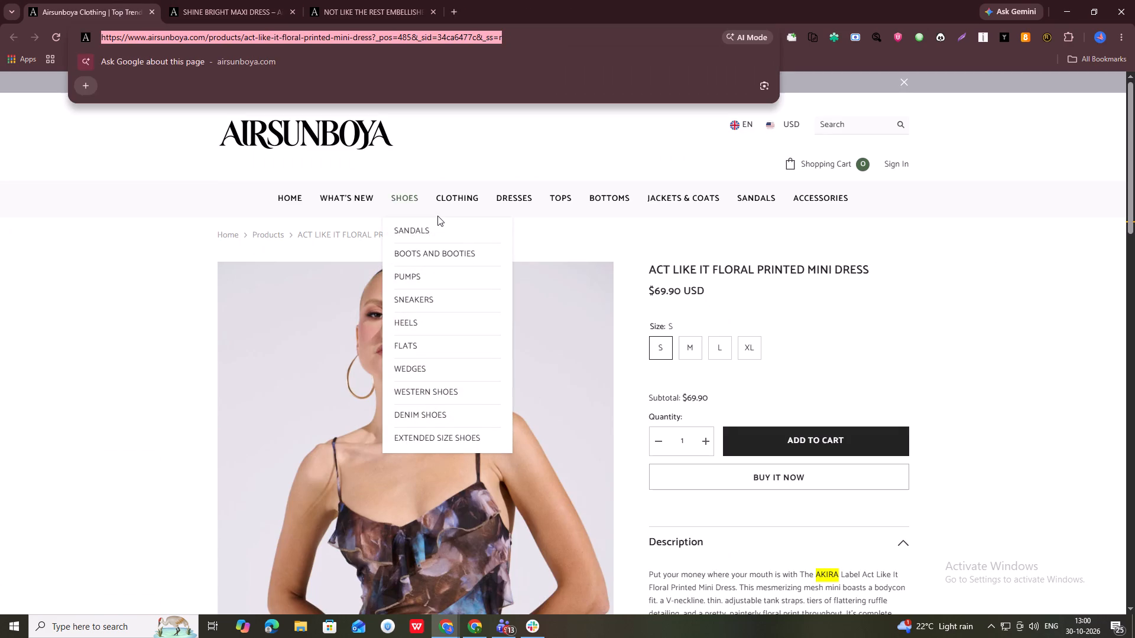
key("alt+Tab")
key("Down")
key("ctrl+Left")
key("ctrl+Down")
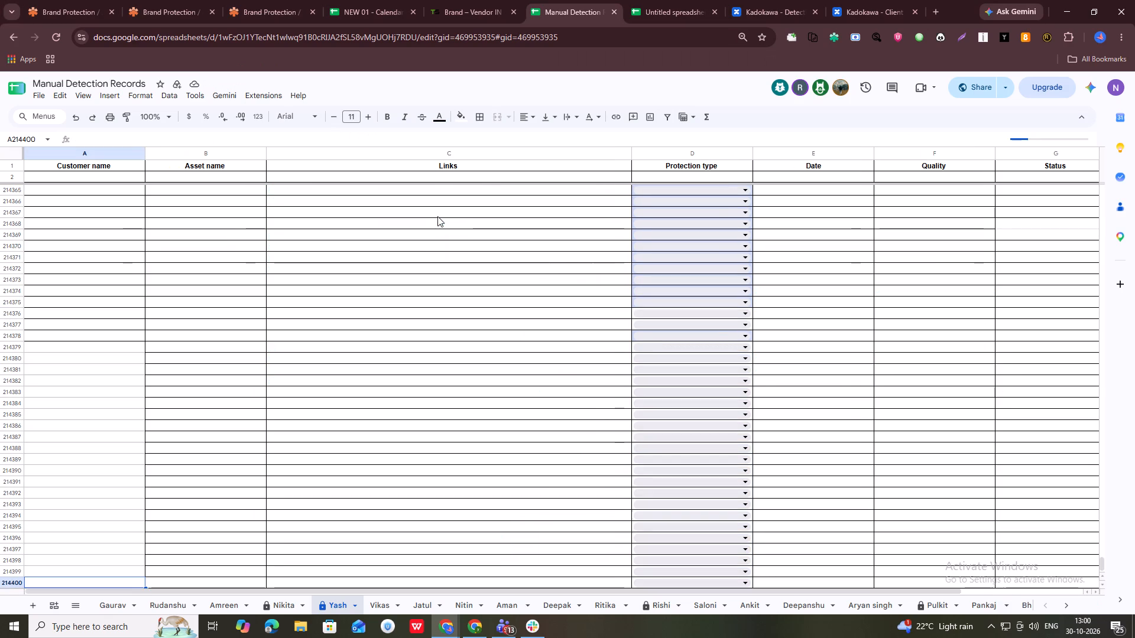
key("Up")
key("Right")
key("Right")
key("ctrl+Up")
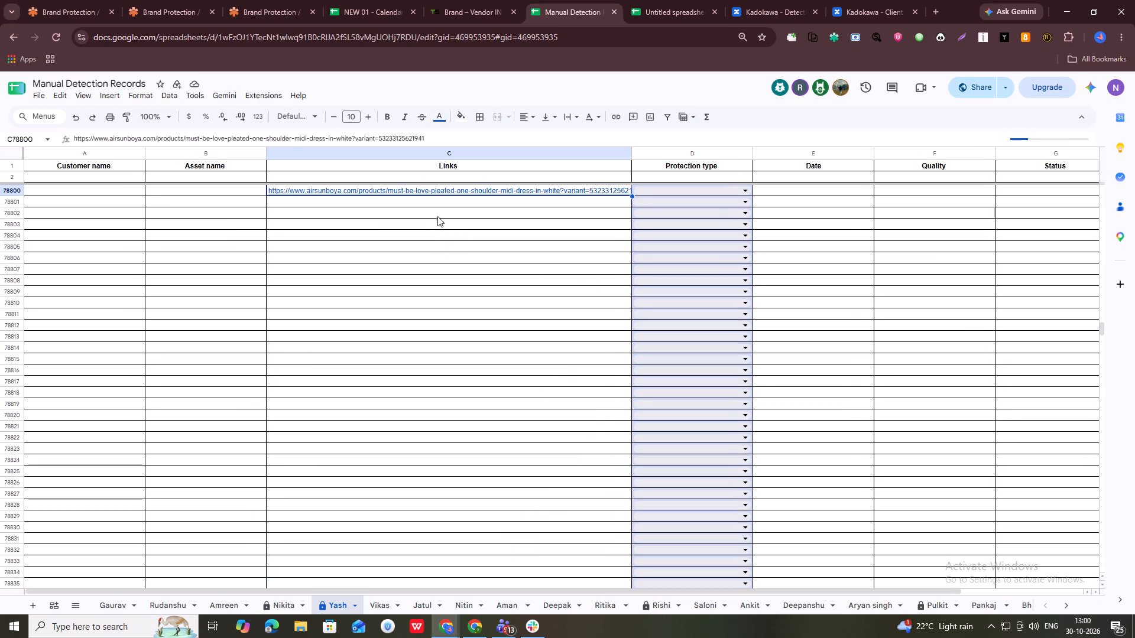
key("Down")
key("ctrl+v")
Select size M of the Act Like It Floral Printed Mini Dress and record its variant URL in Links cell C78802.
key("alt+Tab")
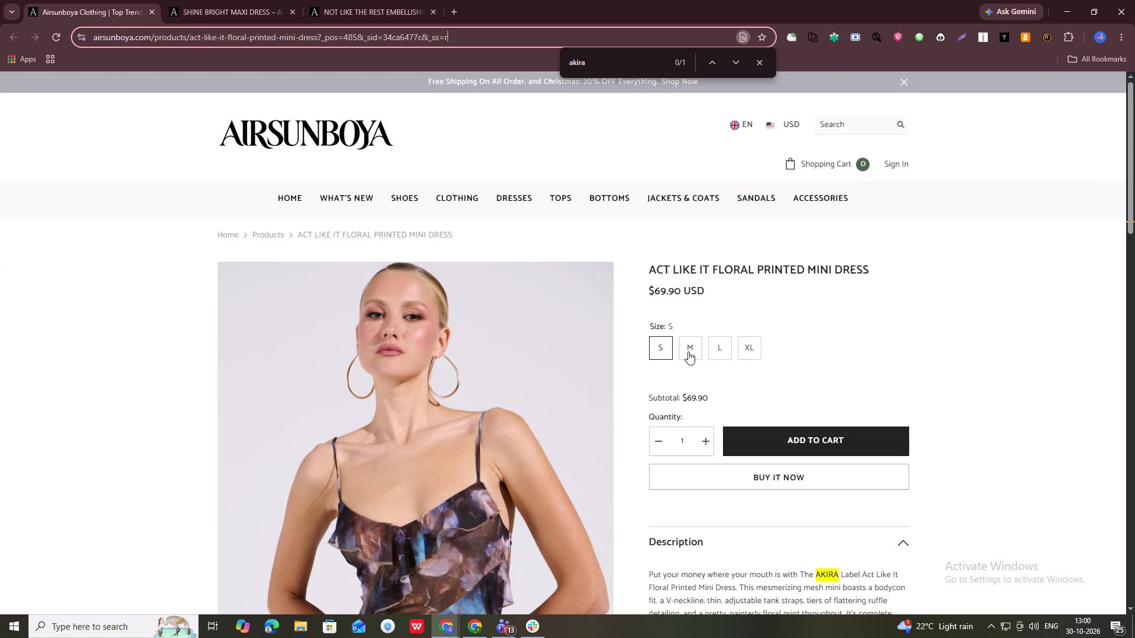
left_click(688, 351)
key("ctrl+l")
key("ctrl+c")
key("ctrl+c")
key("alt+Tab")
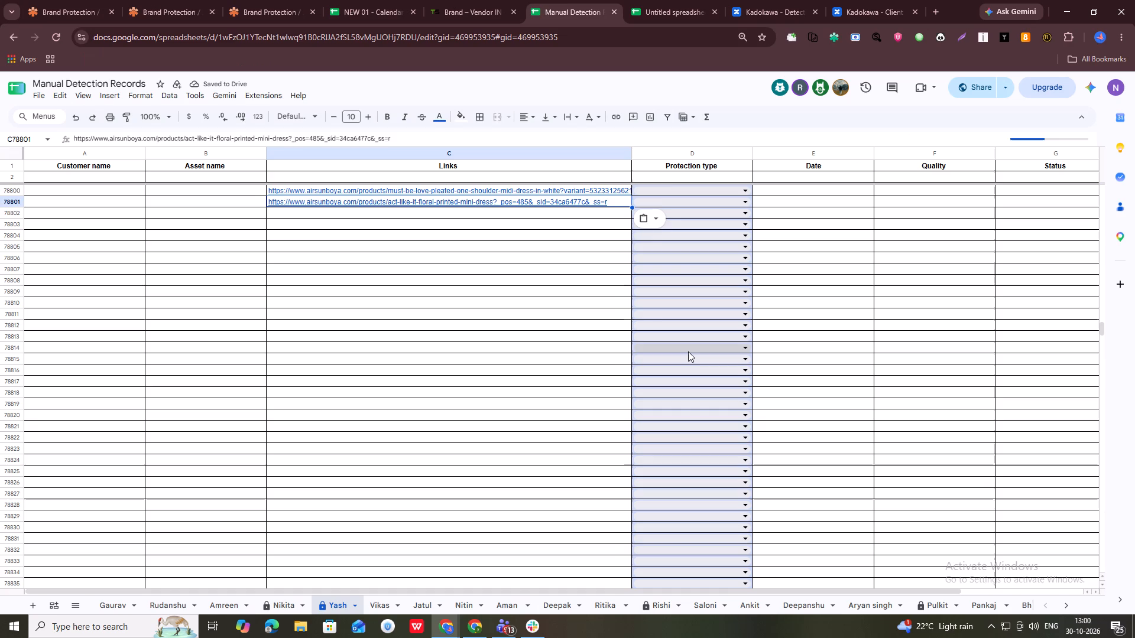
key("Down")
key("ctrl+v")
Select size L of the Act Like It Floral Printed Mini Dress and record its variant URL in Links cell C78803.
key("alt+Tab")
left_click(713, 344)
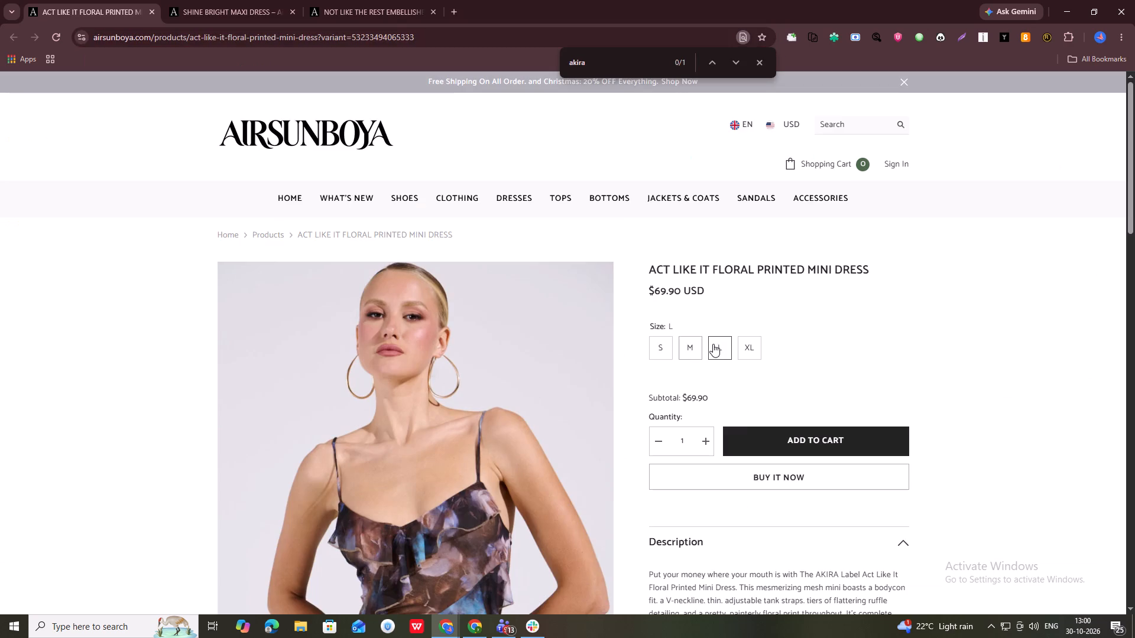
key("ctrl+l")
key("ctrl+c")
key("ctrl+c")
key("alt+Tab")
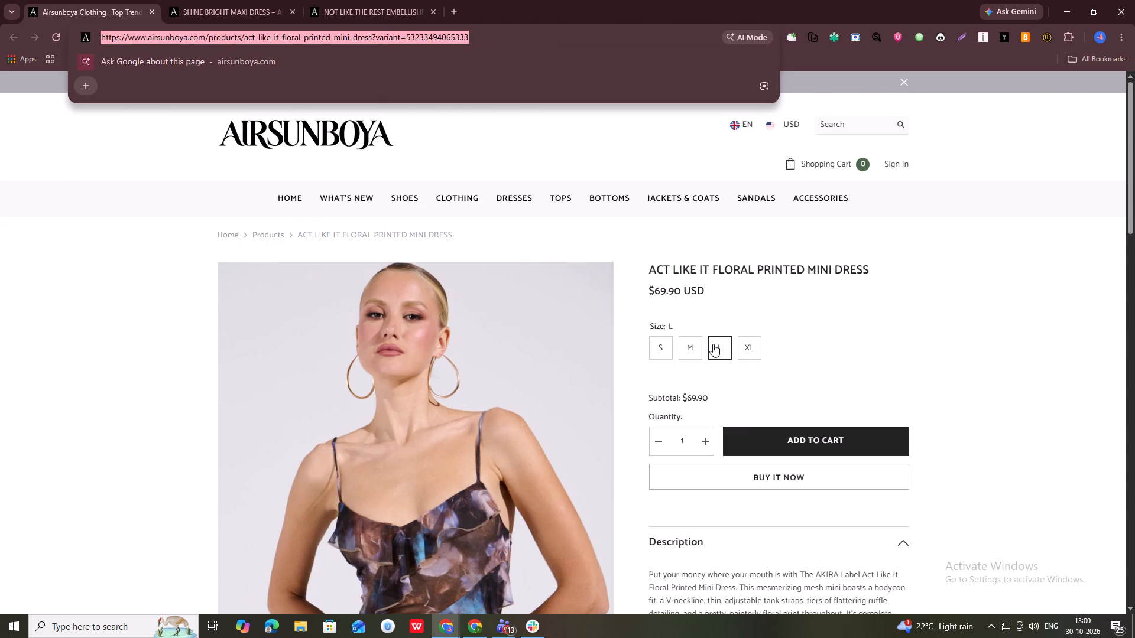
key("Down")
key("ctrl+v")
Record the Act Like It Floral Printed Mini Dress's size XL variant URL in Links cell C78804 and close its product page.
key("alt+Tab")
left_click(748, 354)
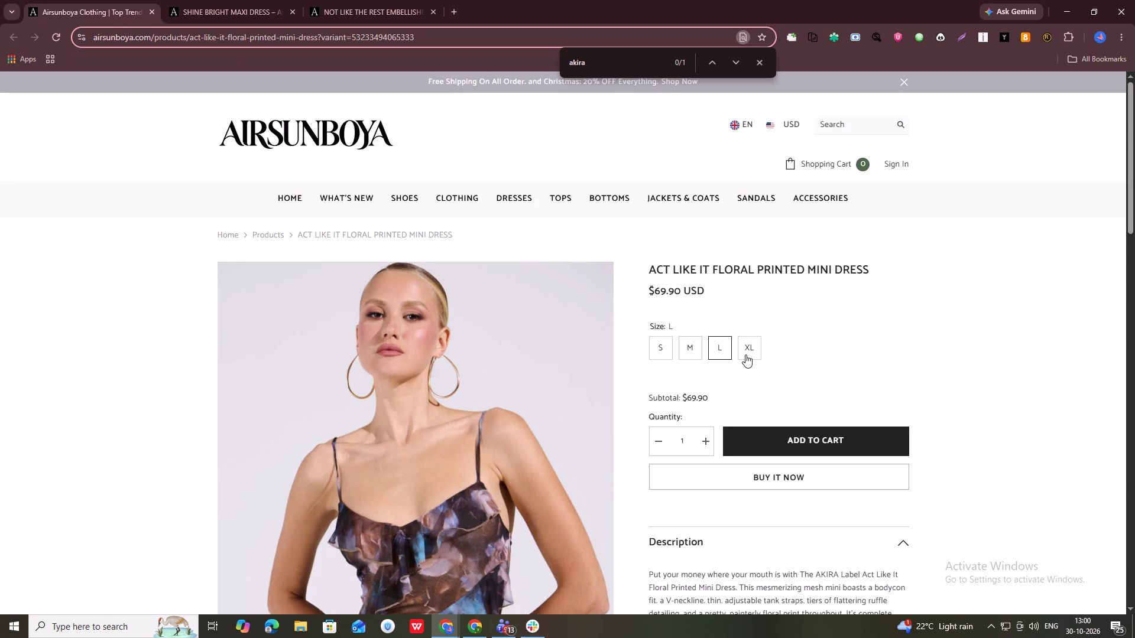
key("ctrl+l")
key("ctrl+c")
key("ctrl+c")
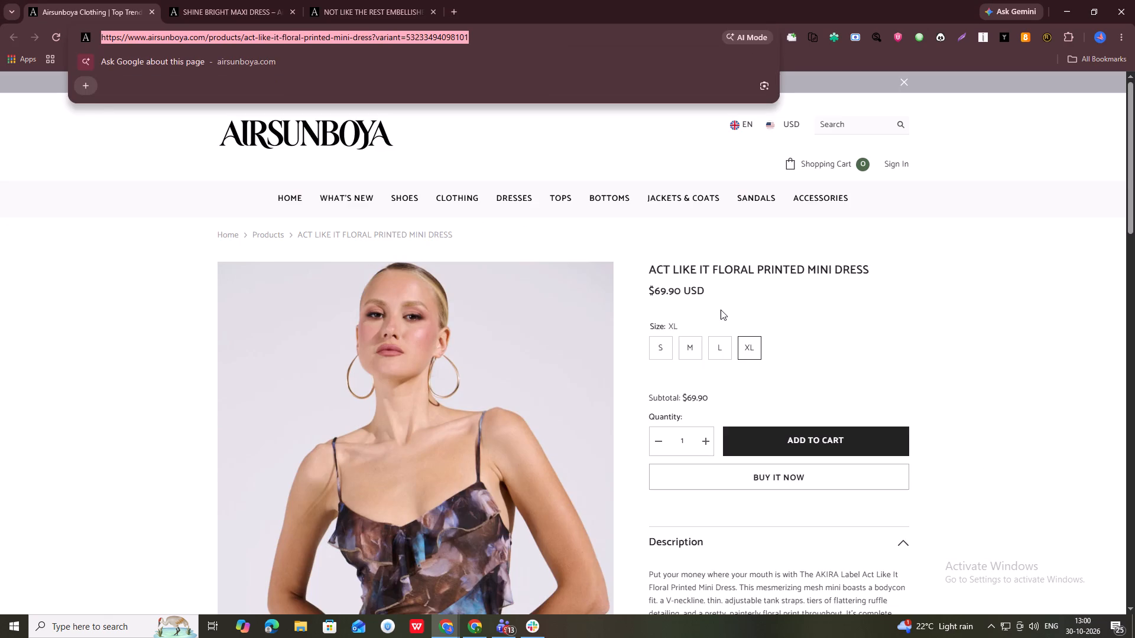
key("alt+Tab")
key("Down")
key("ctrl+v")
key("alt+Tab")
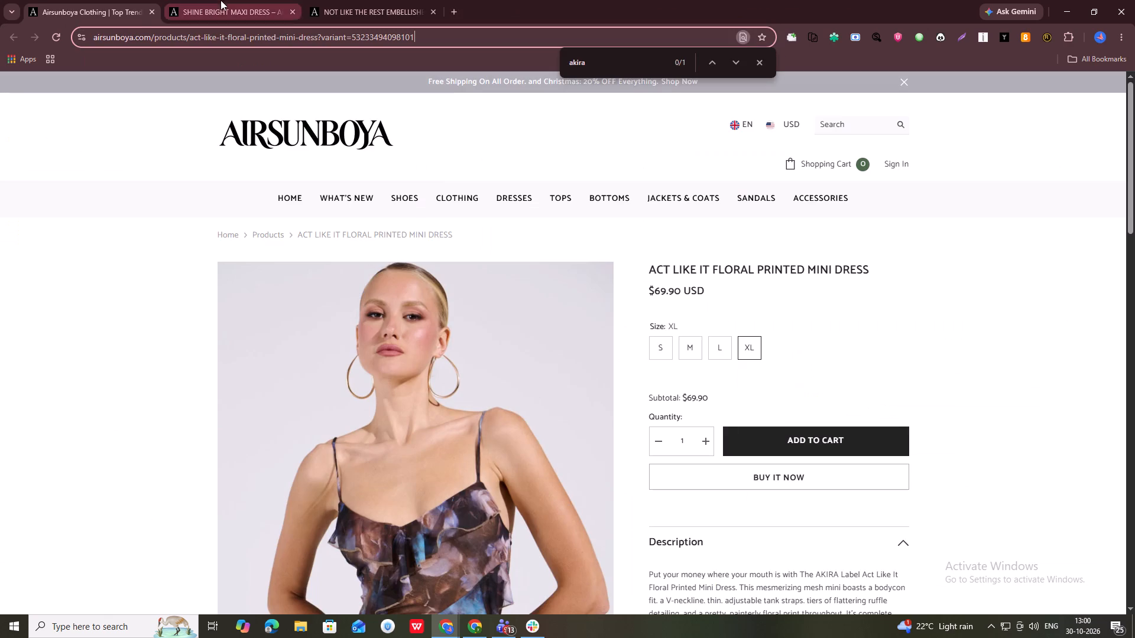
scroll(147, 0, "down", 1)
middle_click(147, 0)
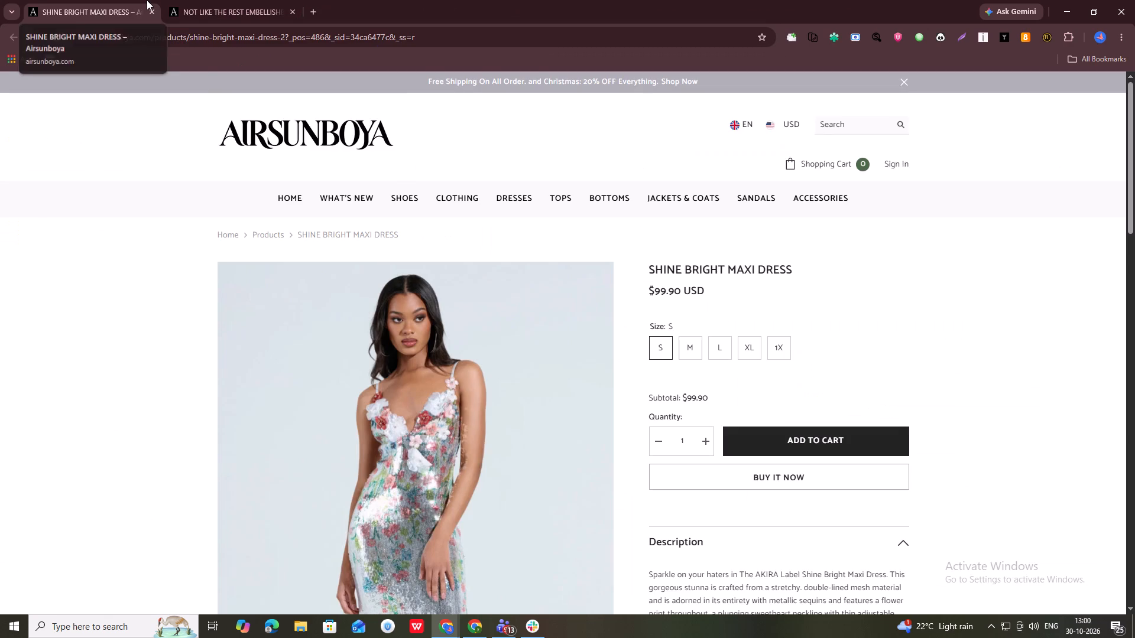
Search the Shine Bright Maxi Dress page for akira and record its URL in Links cell C78805.
key("ctrl+f")
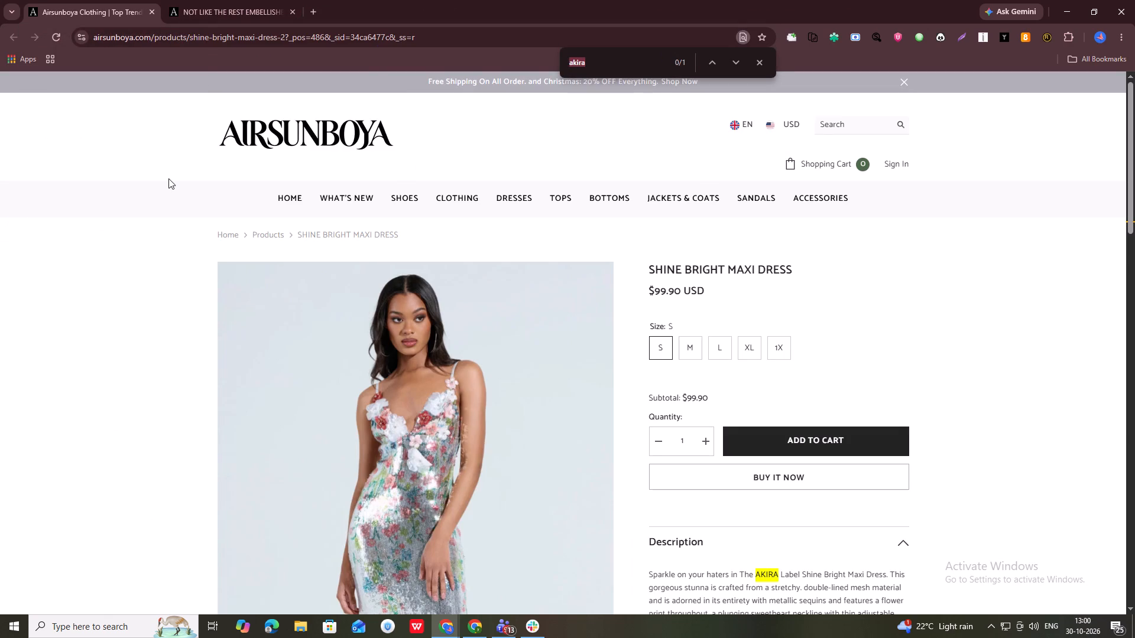
key("ctrl+l")
key("ctrl+c")
key("ctrl+c")
key("alt+Tab")
key("Down")
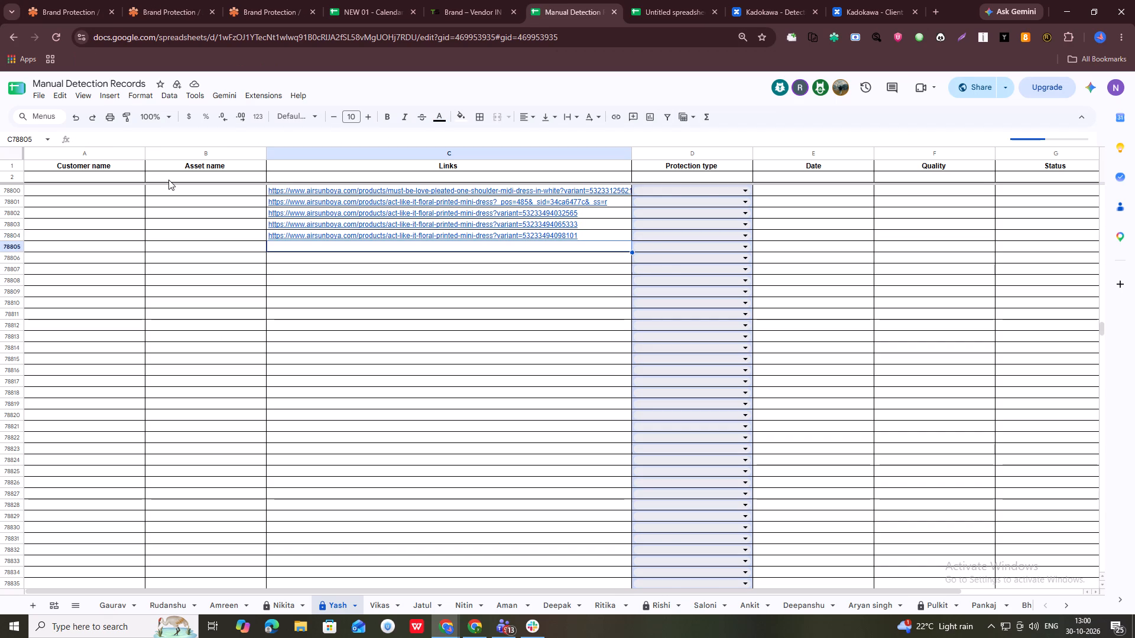
key("ctrl+v")
Select size M of the Shine Bright Maxi Dress and record its variant URL in Links cell C78806.
key("alt+Tab")
left_click(685, 351)
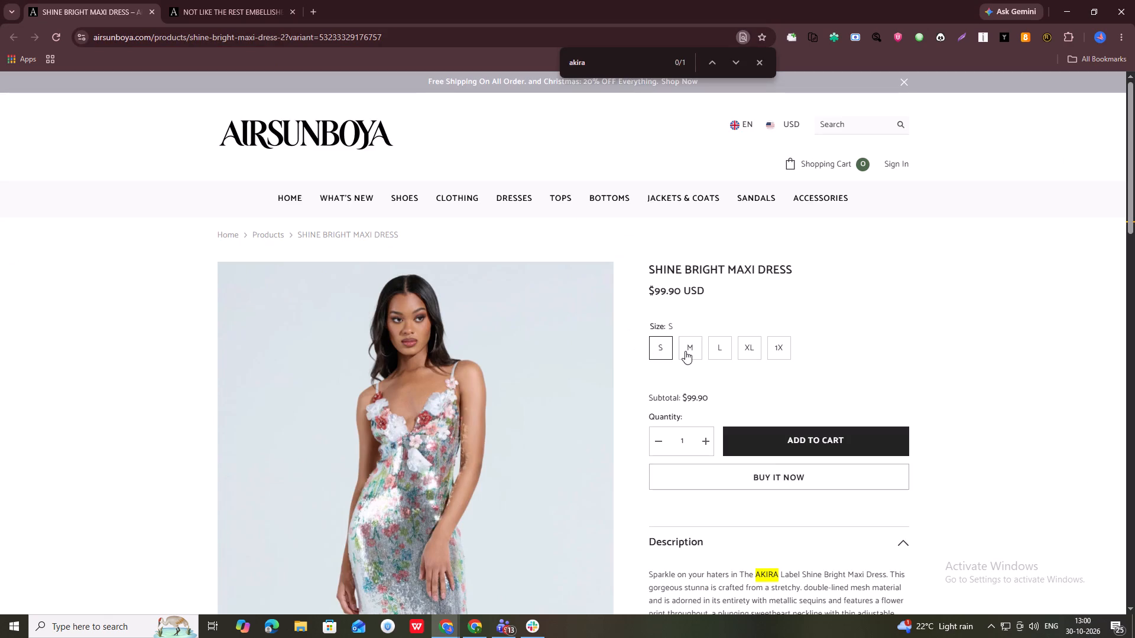
key("ctrl+l")
key("ctrl+c")
key("ctrl+c")
key("alt+Tab")
key("Down")
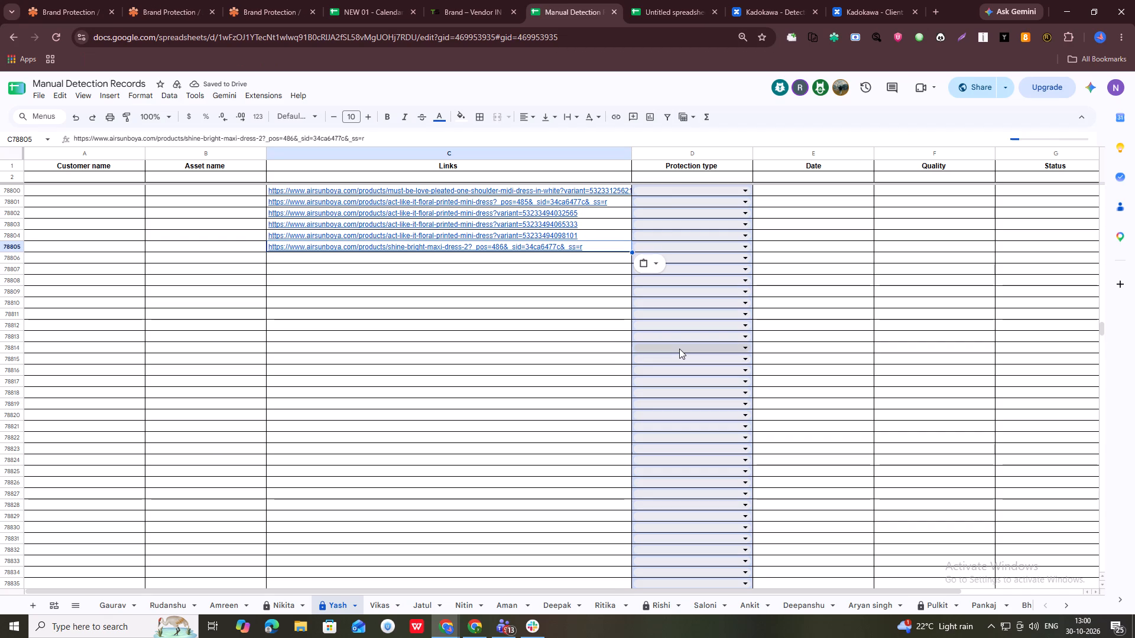
key("ctrl+v")
Select size L of the Shine Bright Maxi Dress and record its variant URL in Links cell C78807.
key("alt+Tab")
left_click(717, 343)
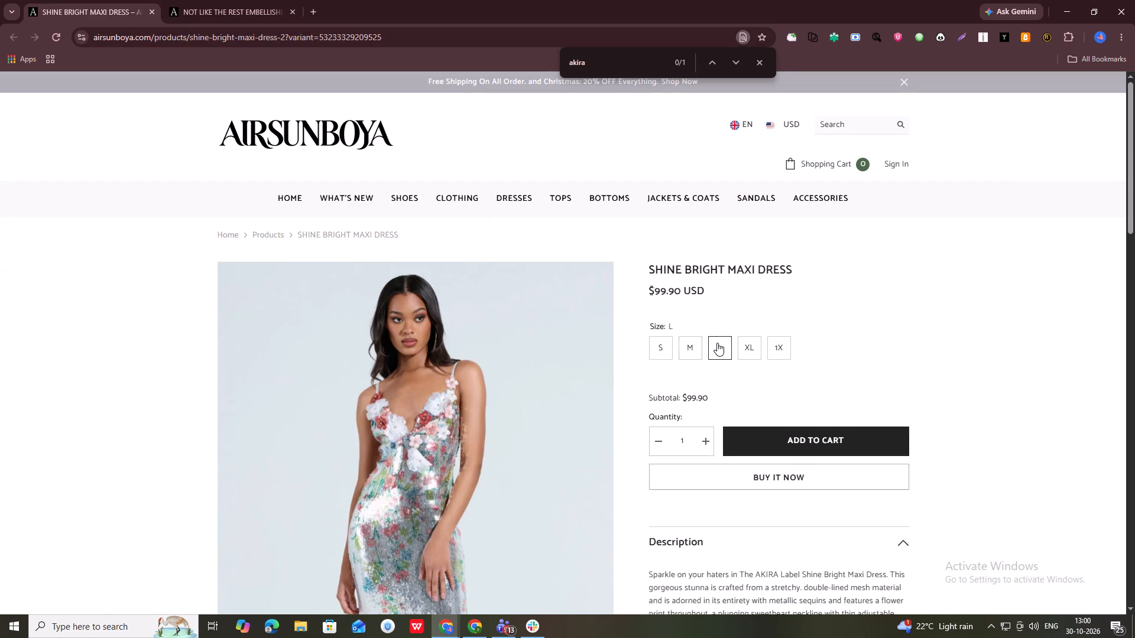
key("ctrl+l")
key("ctrl+c")
key("alt+Tab")
key("Down")
key("ctrl+v")
Select size XL of the Shine Bright Maxi Dress and record its variant URL in Links cell C78808.
key("alt+Tab")
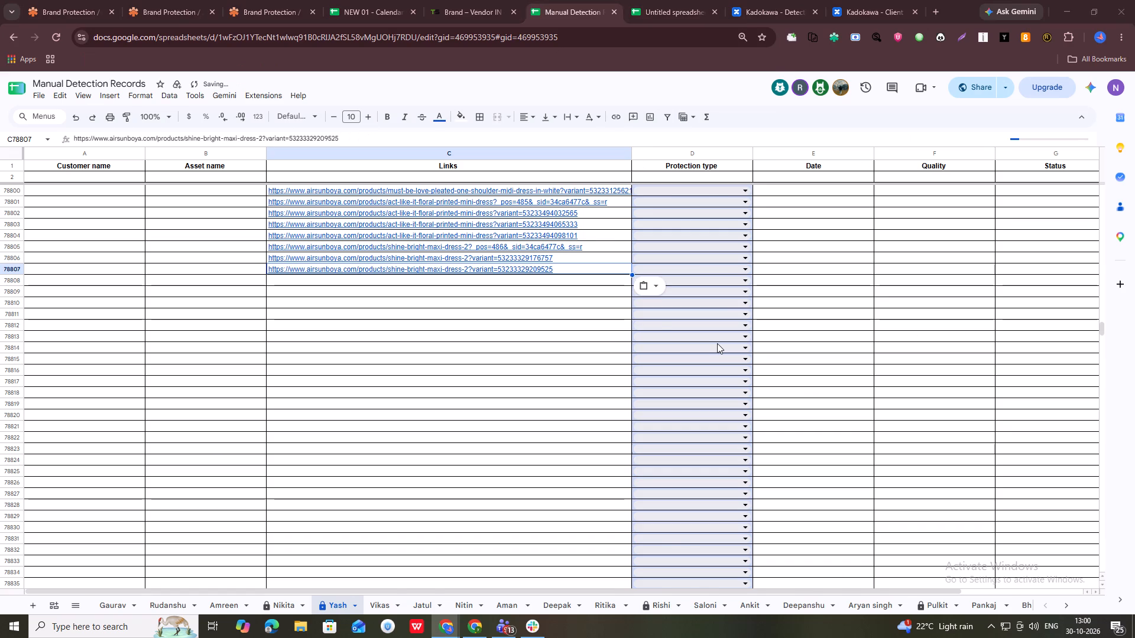
left_click(757, 351)
key("ctrl+l")
key("ctrl+c")
key("alt+Tab")
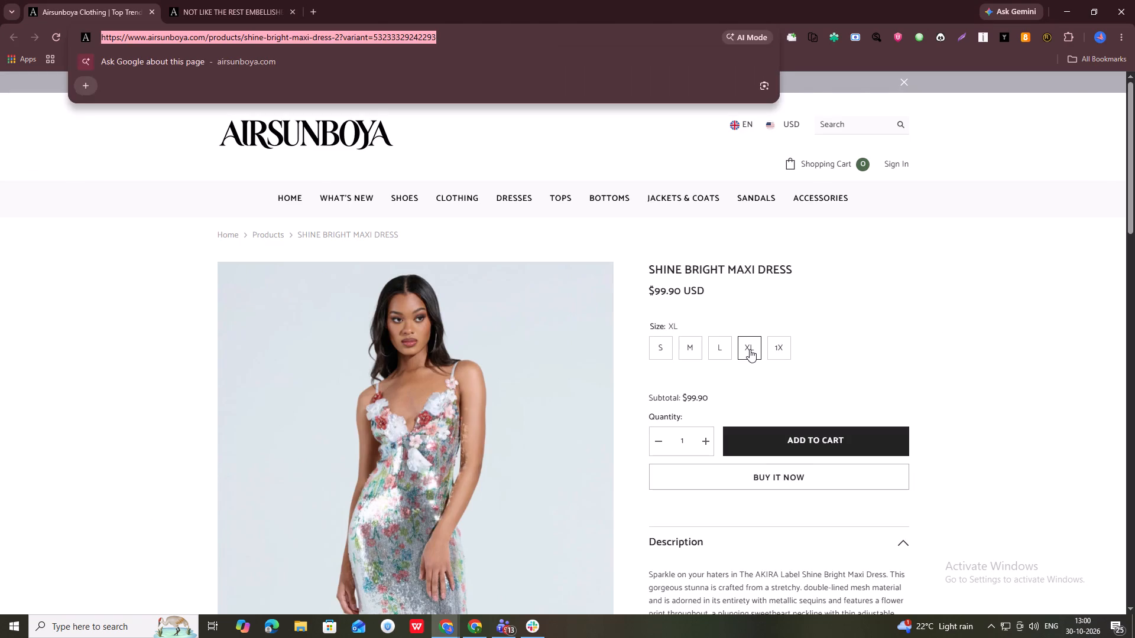
key("Down")
key("ctrl+v")
Record the Shine Bright Maxi Dress's size 1X variant URL in Links cell C78809 and close its product page.
key("alt+Tab")
left_click(780, 347)
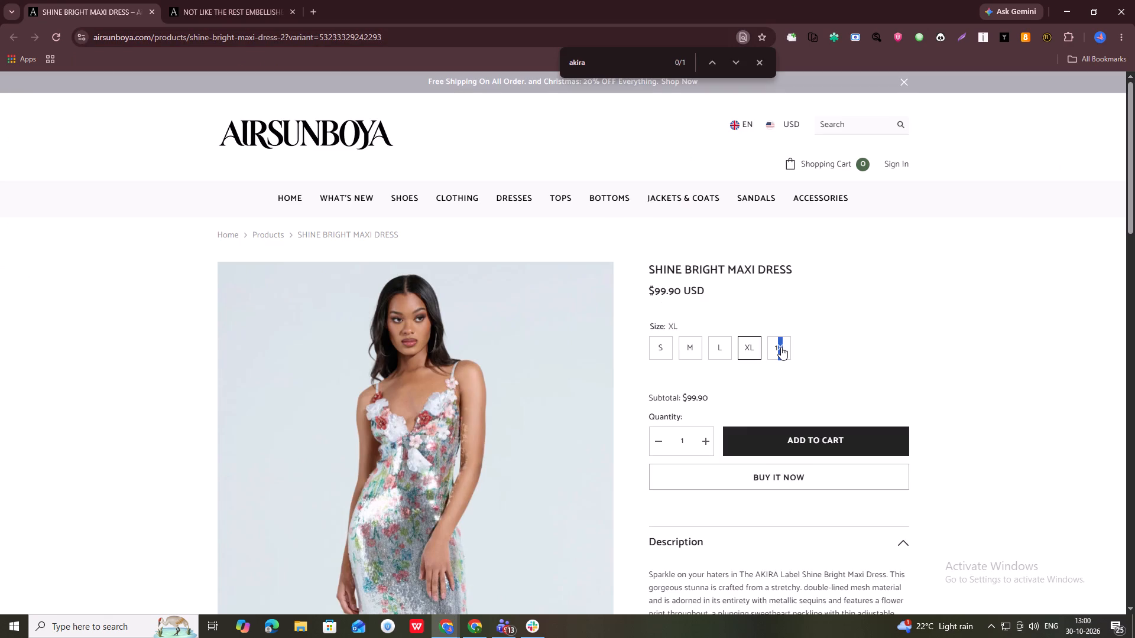
left_click(774, 341)
key("ctrl+l")
key("ctrl+c")
key("ctrl+c")
key("alt+Tab")
key("Down")
key("ctrl+v")
key("alt+Tab")
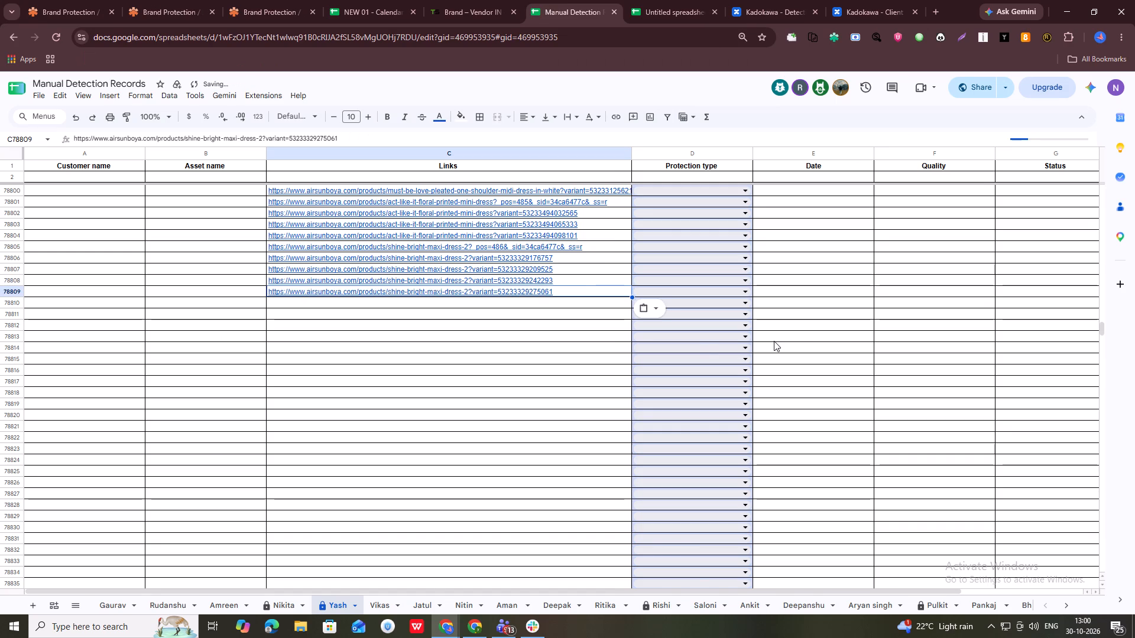
key("ctrl+g")
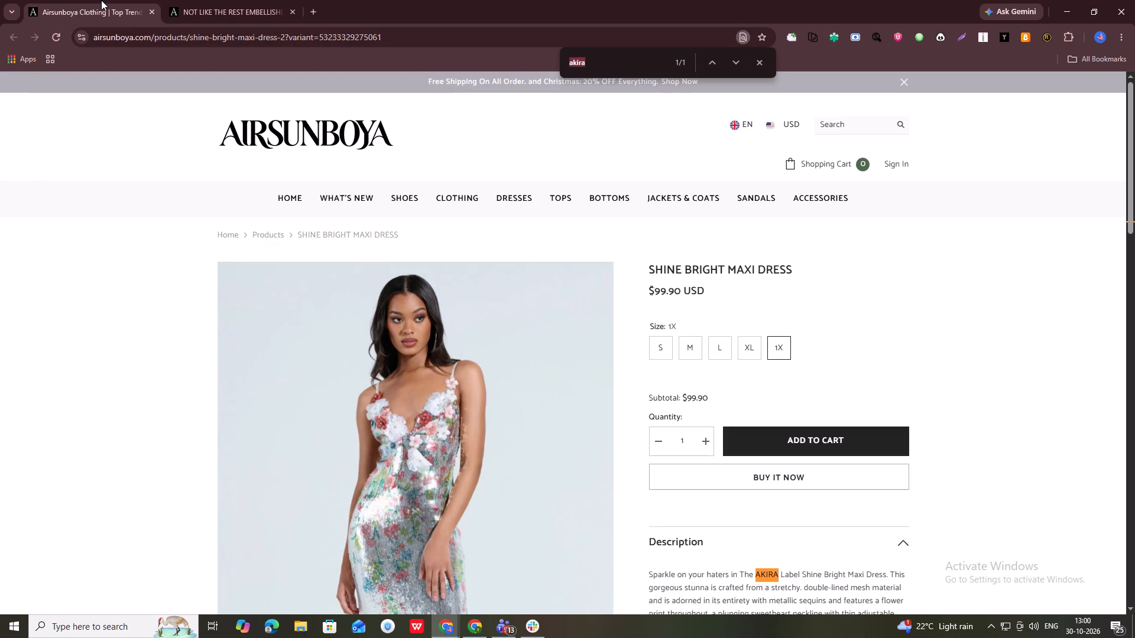
middle_click(101, 0)
Search the Not Like The Rest Embellished Top page for akira and record its URL in Links cell C78810.
key("ctrl+f")
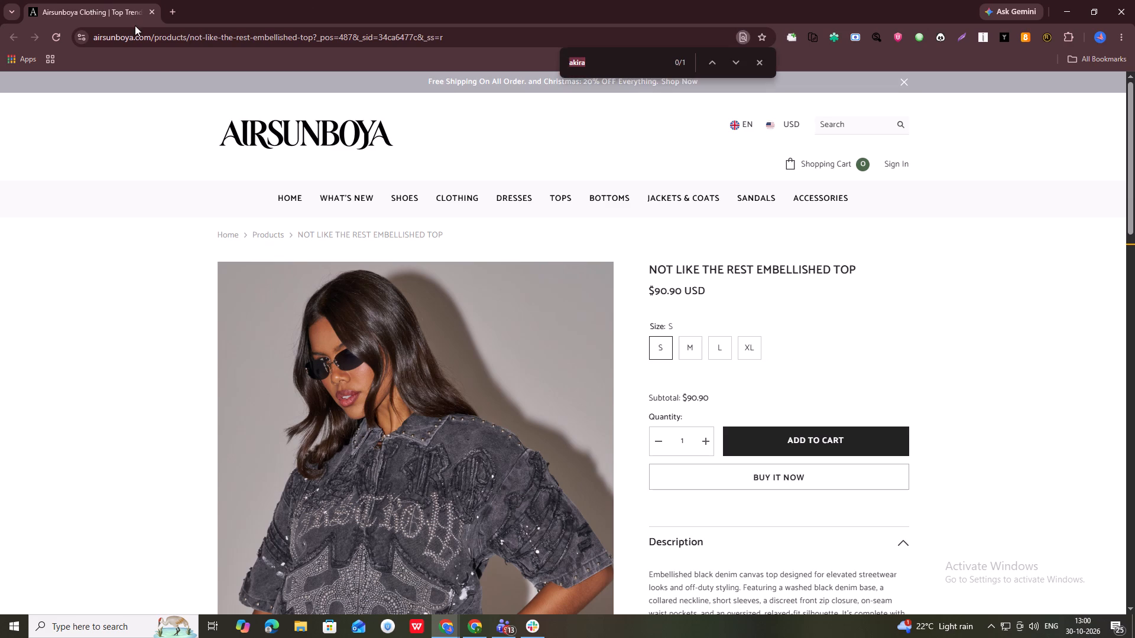
scroll(736, 178, "down", 2)
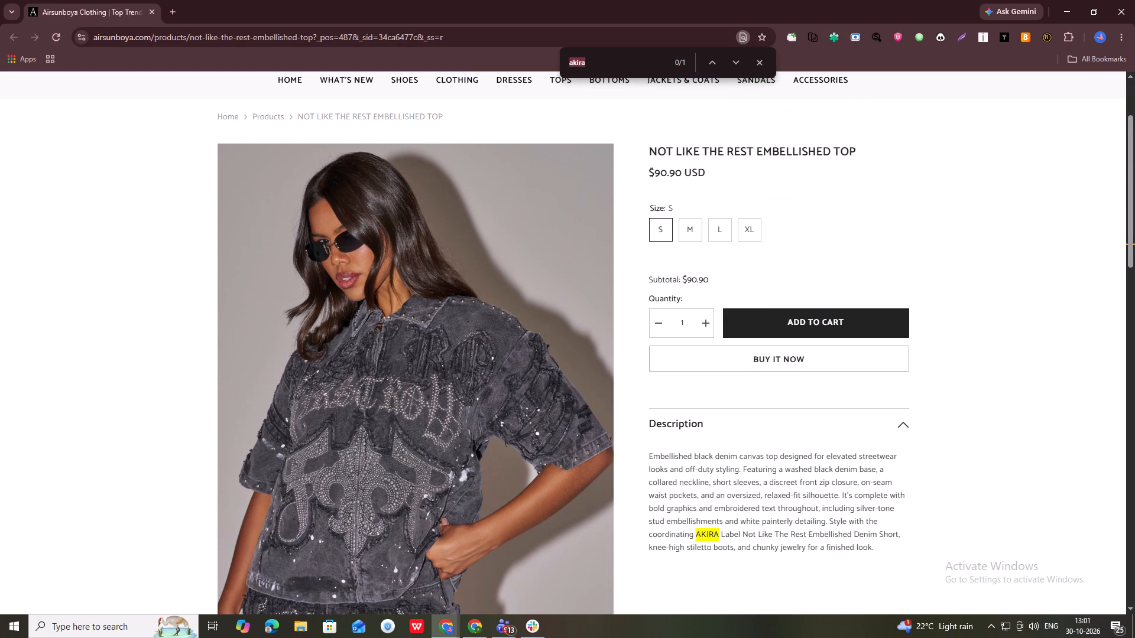
key("ctrl+l")
key("ctrl+c")
key("ctrl+c")
key("alt+Tab")
key("Down")
key("ctrl+v")
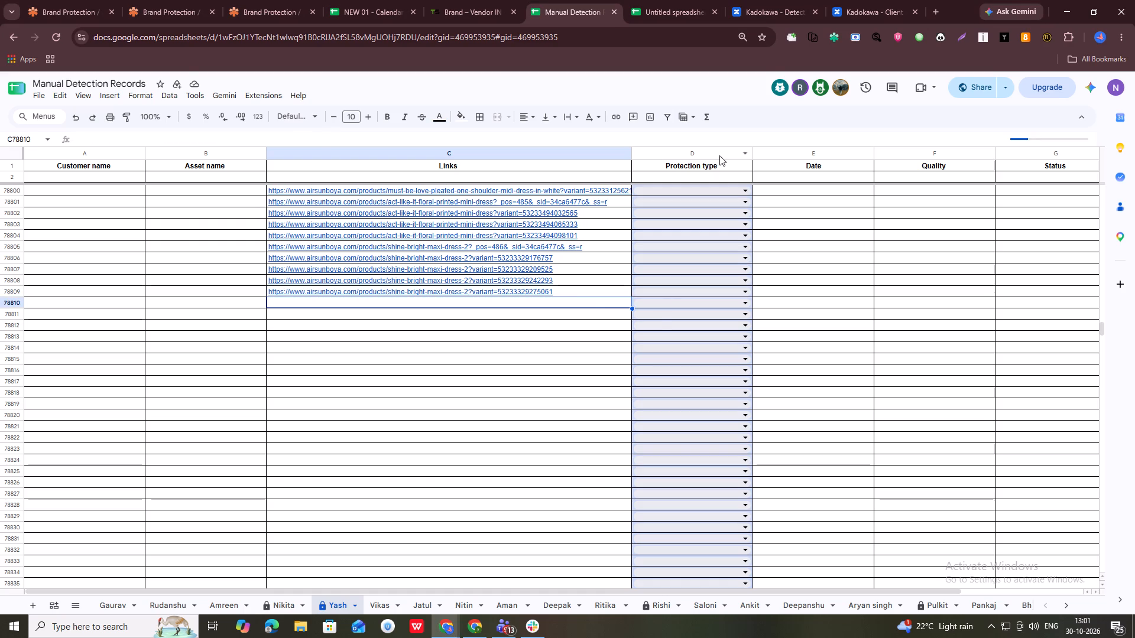
Select size M of the Not Like The Rest Embellished Top and record its variant URL in Links cell C78811.
key("alt+Tab")
left_click(693, 226)
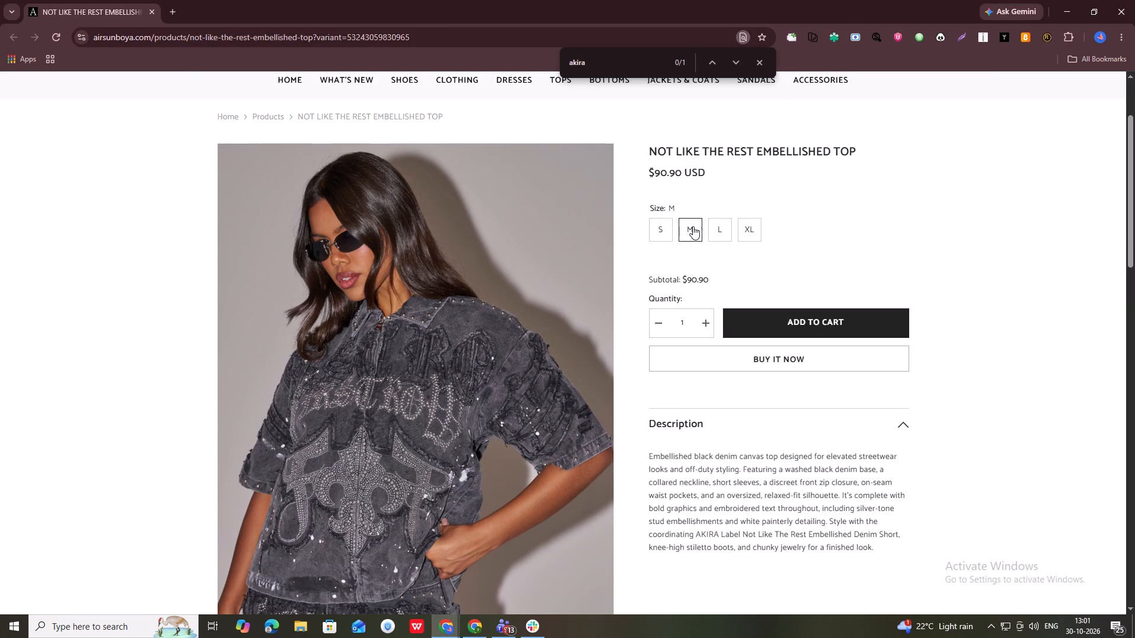
key("ctrl+l")
key("ctrl+c")
key("ctrl+c")
key("alt+Tab")
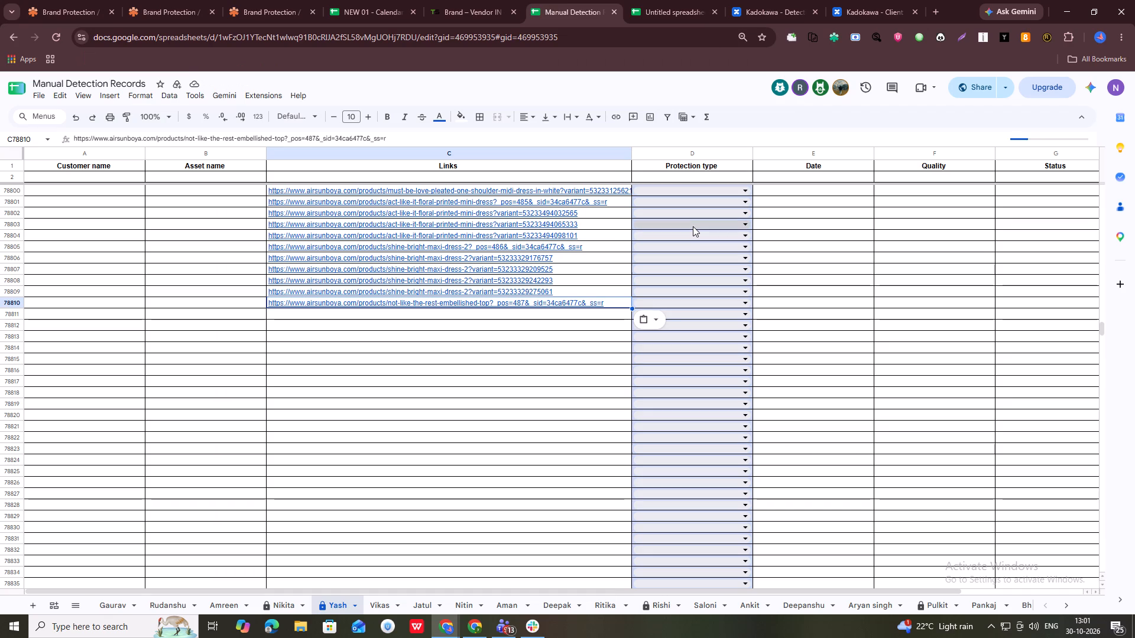
key("Down")
key("ctrl+v")
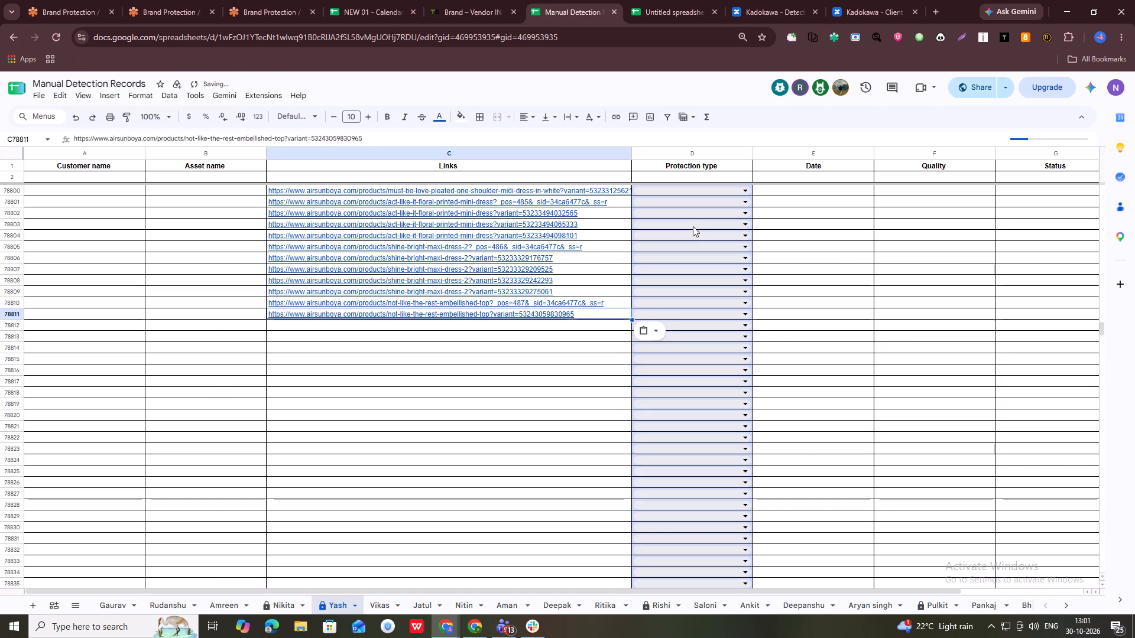
Select size L of the Not Like The Rest Embellished Top.
key("alt+Tab")
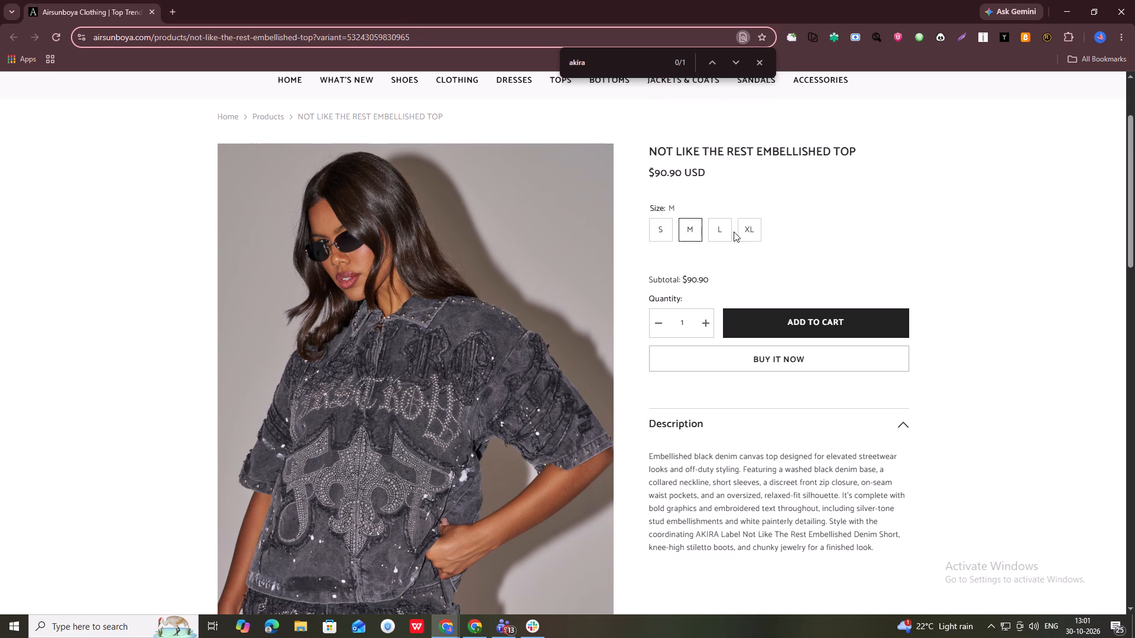
left_click(730, 230)
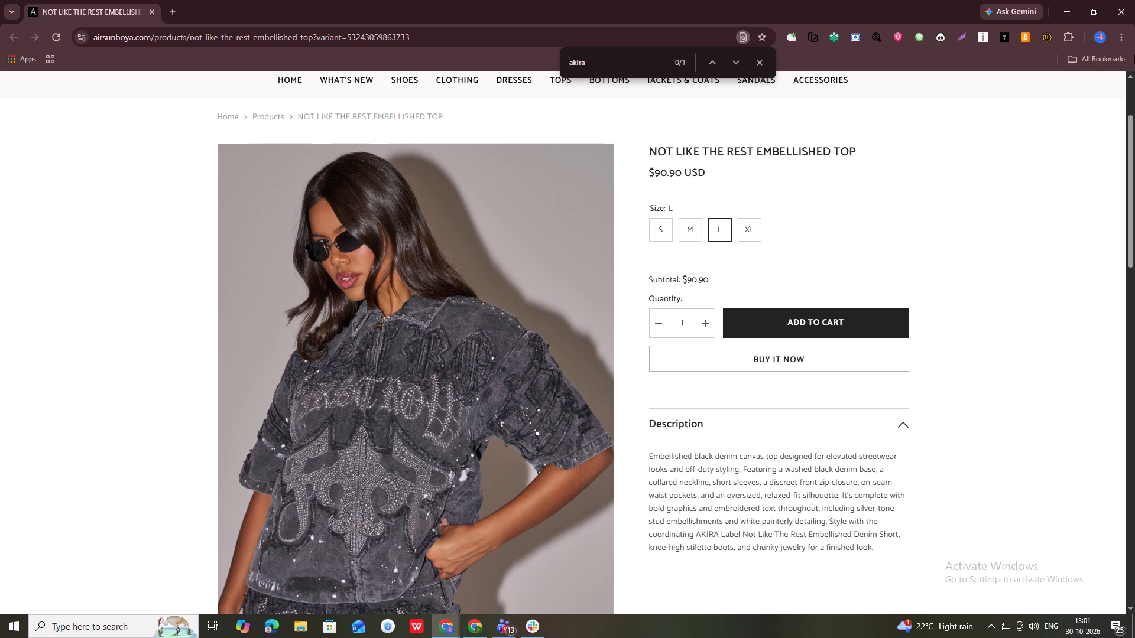
Switch to the Tuinet site and log in to the account.
key("alt+Tab")
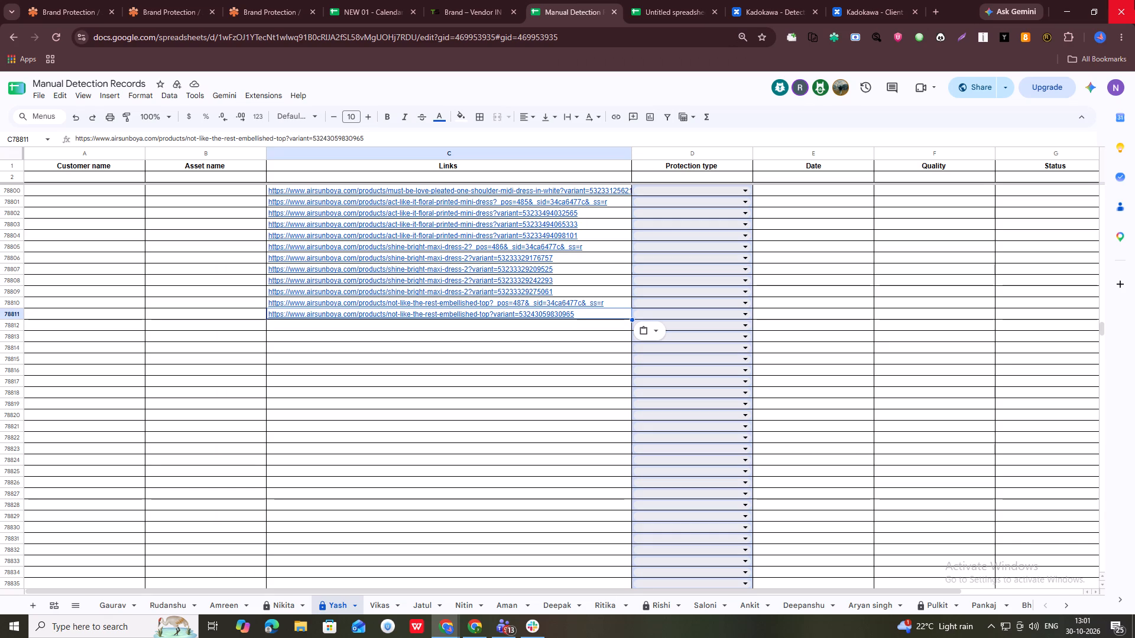
left_click(523, 0)
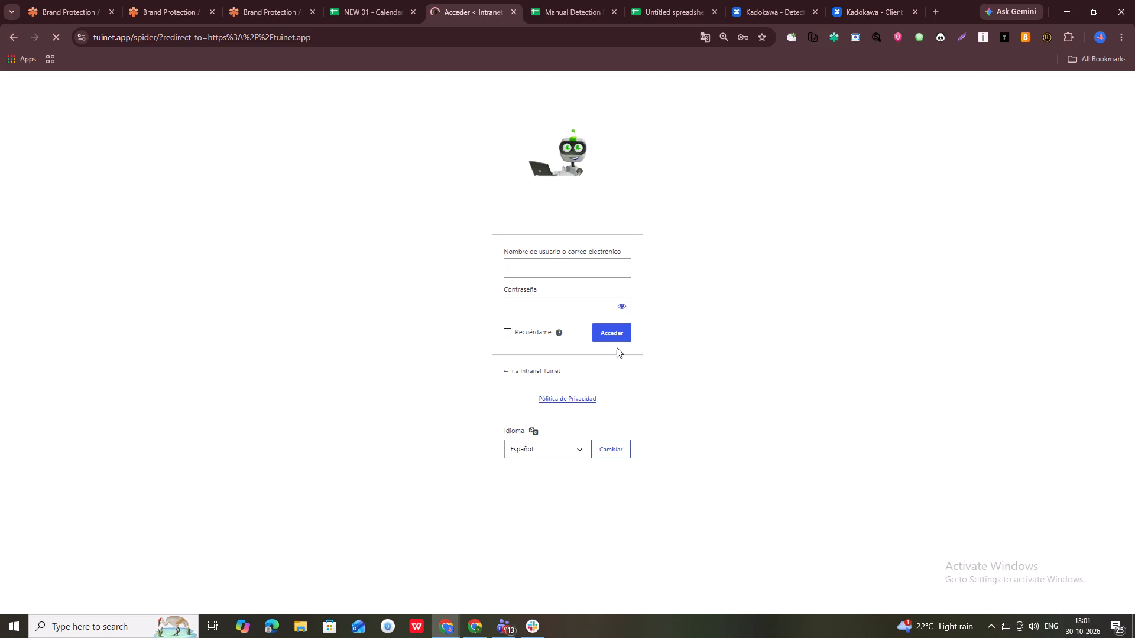
left_click(615, 330)
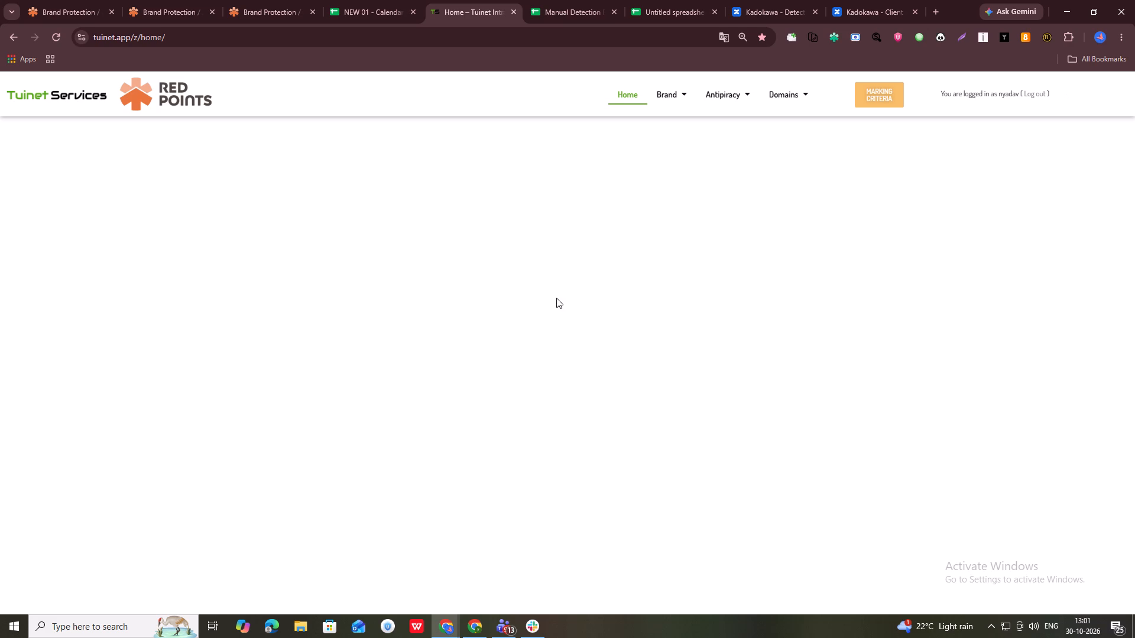
Open Tuinet's Brand tracking table and filter it to the customer Société BIC SA.
left_click(672, 93)
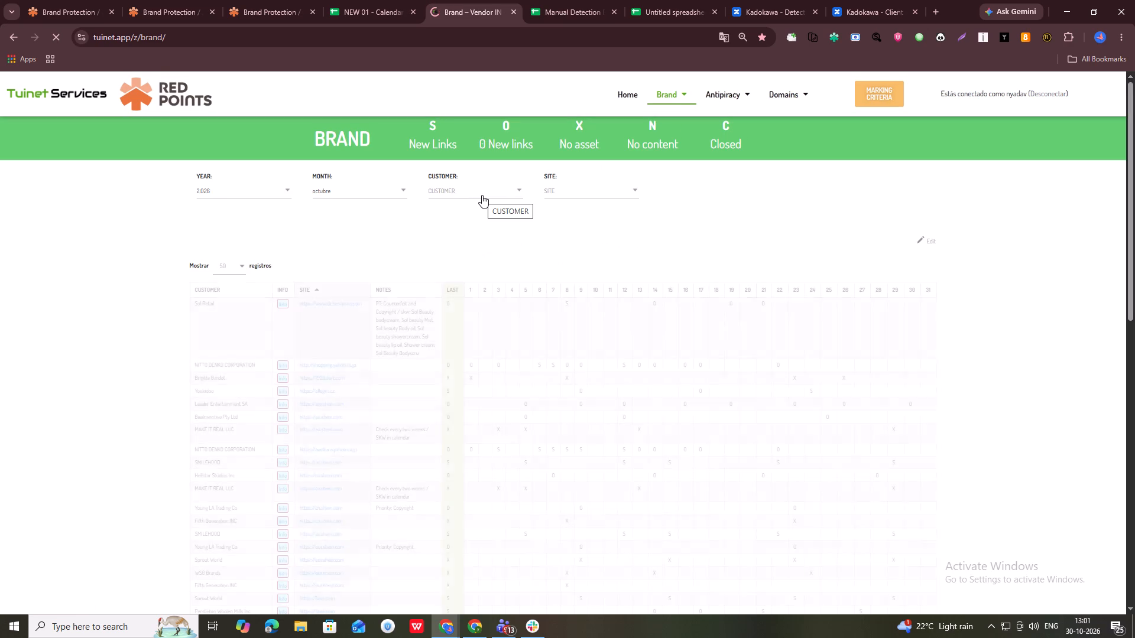
left_click(485, 193)
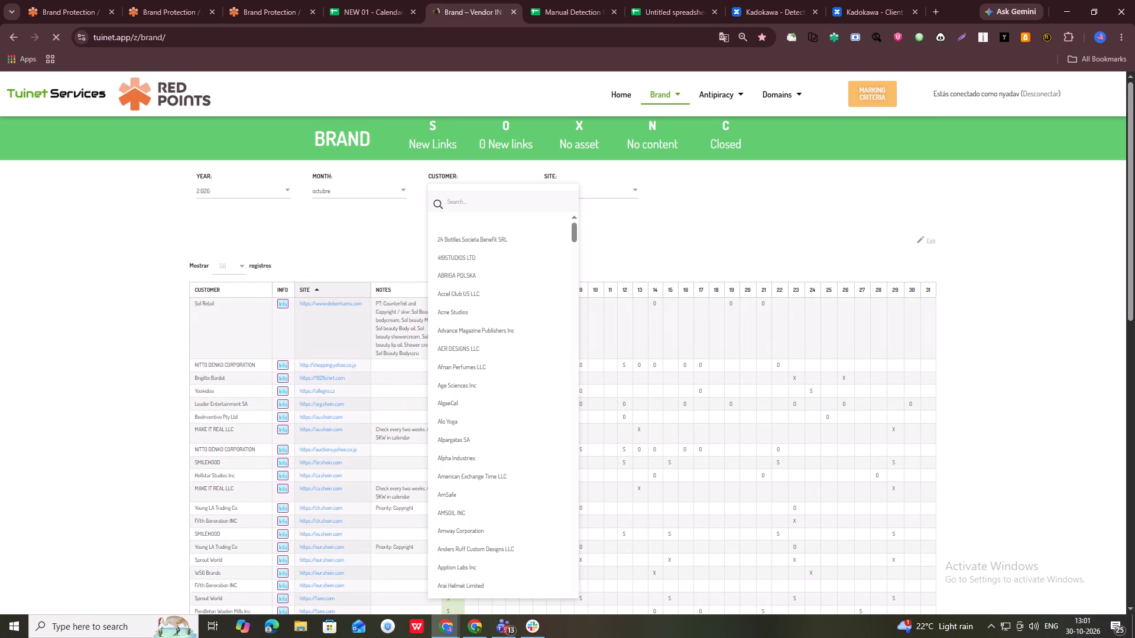
type("bix")
key("BackSpace")
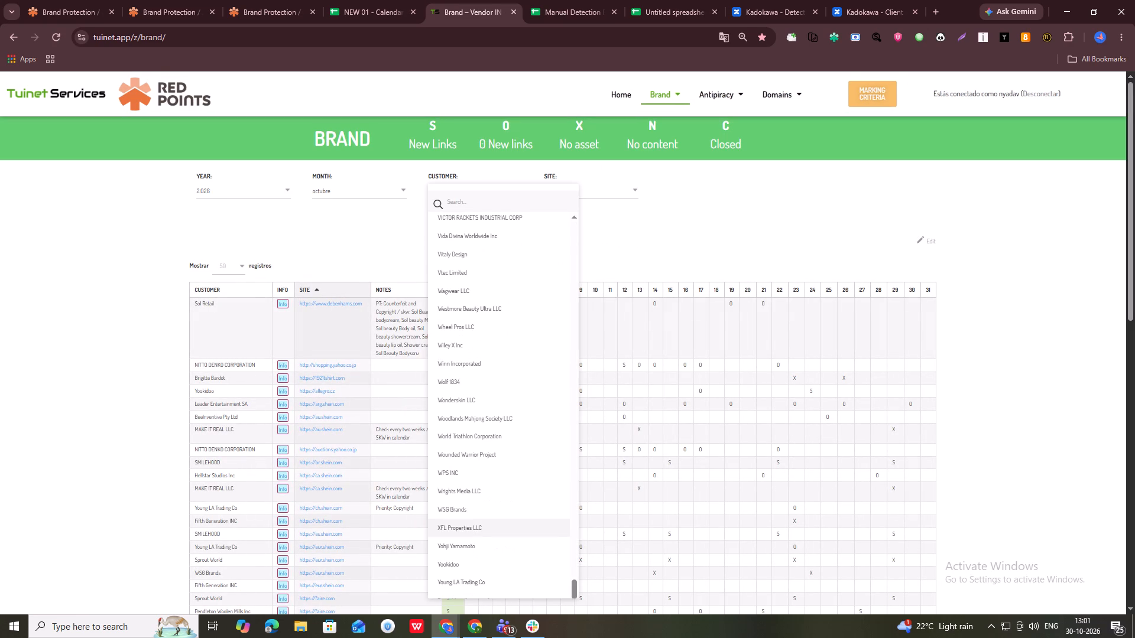
type("bic")
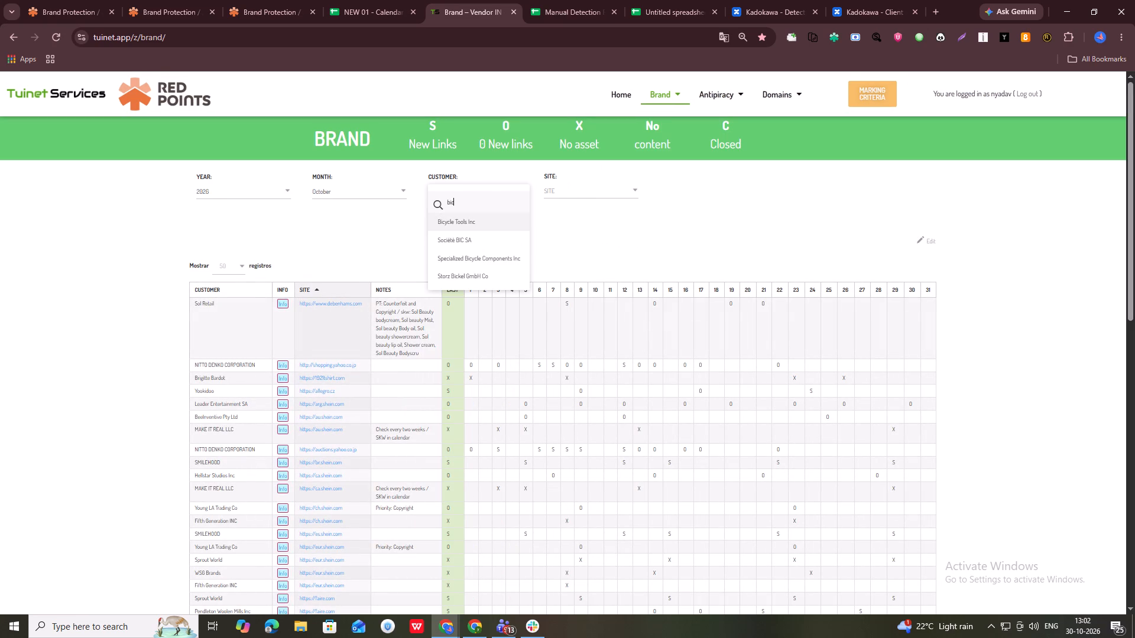
key("Down")
key("Return")
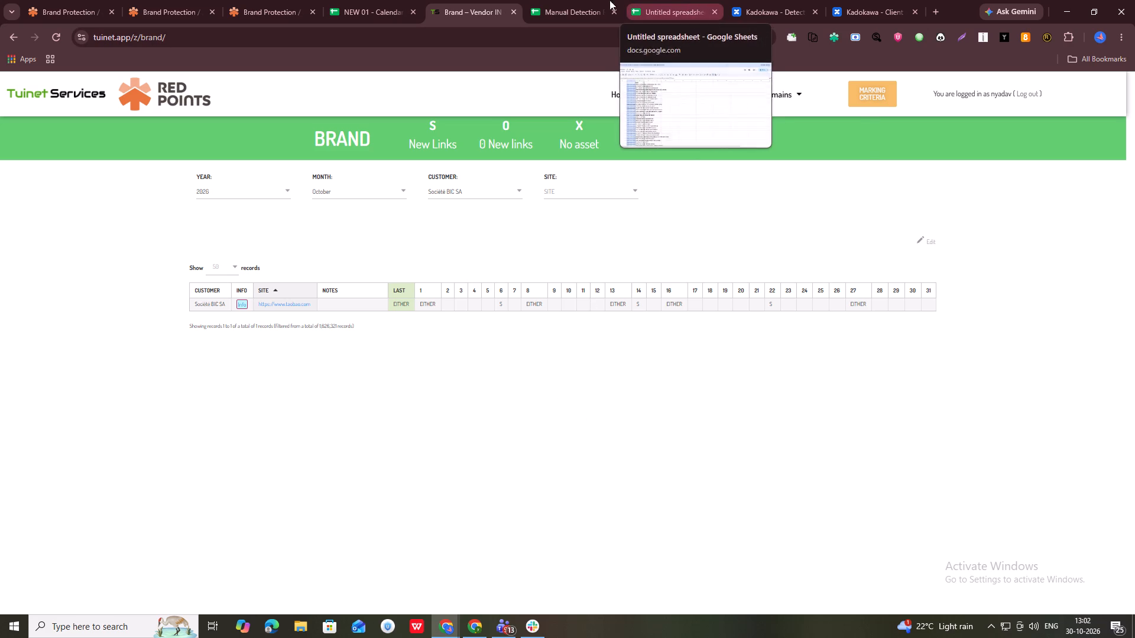
Review the Overlord and Delicious in Dungeon criteria in the Kadokawa Detection guideline, revisiting Tuinet's Société BIC SA record in between.
left_click(773, 0)
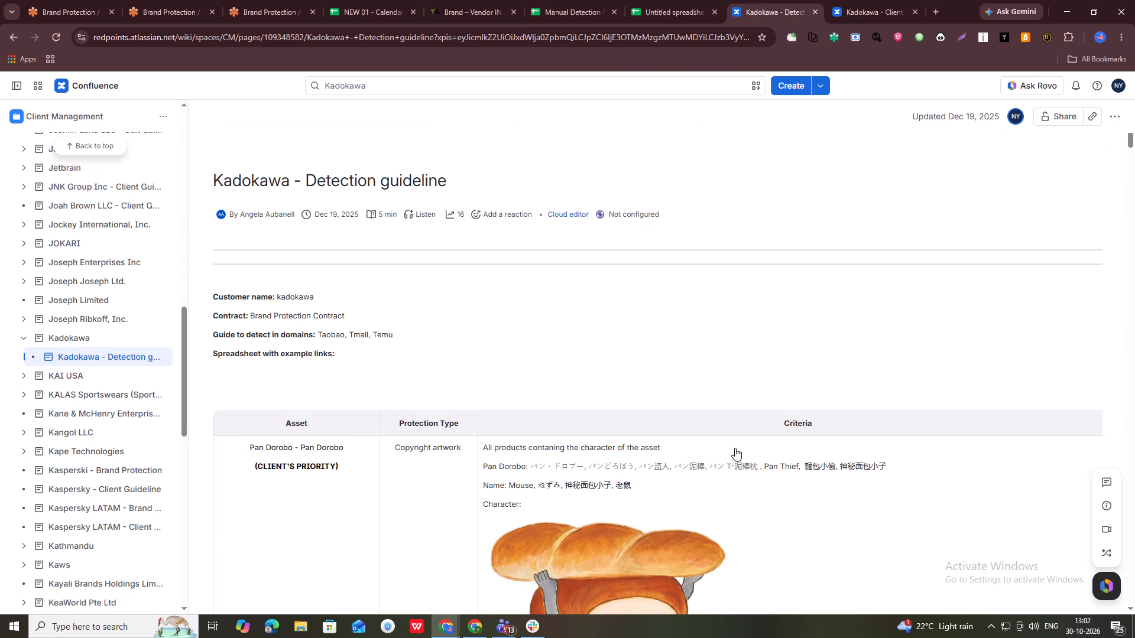
scroll(735, 448, "down", 14)
scroll(705, 535, "down", 5)
scroll(749, 502, "down", 5)
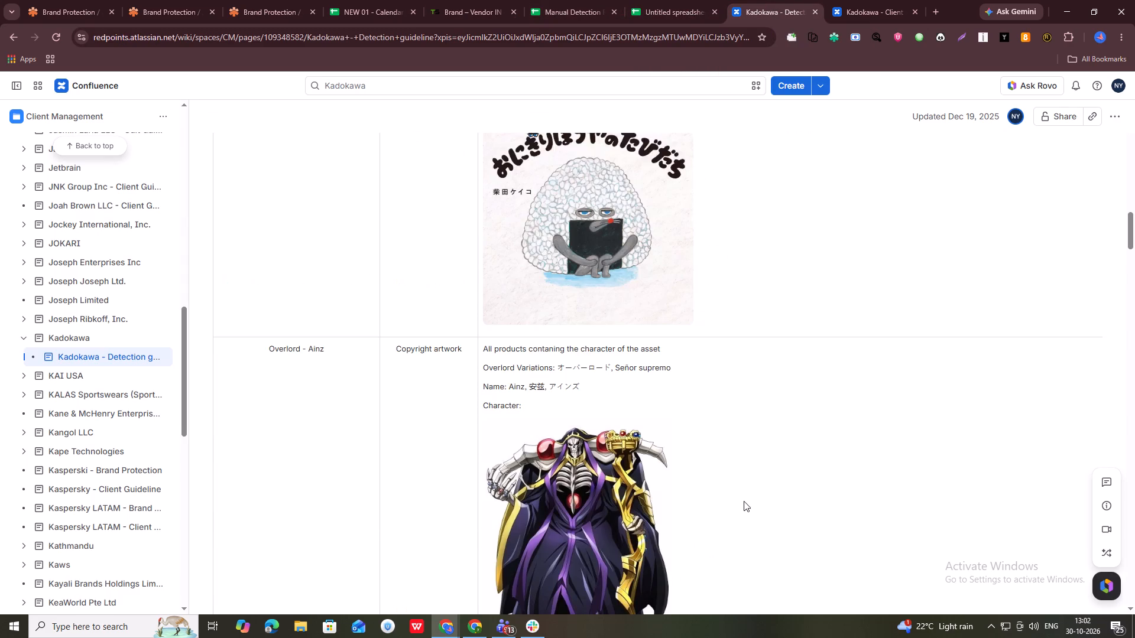
scroll(749, 478, "down", 15)
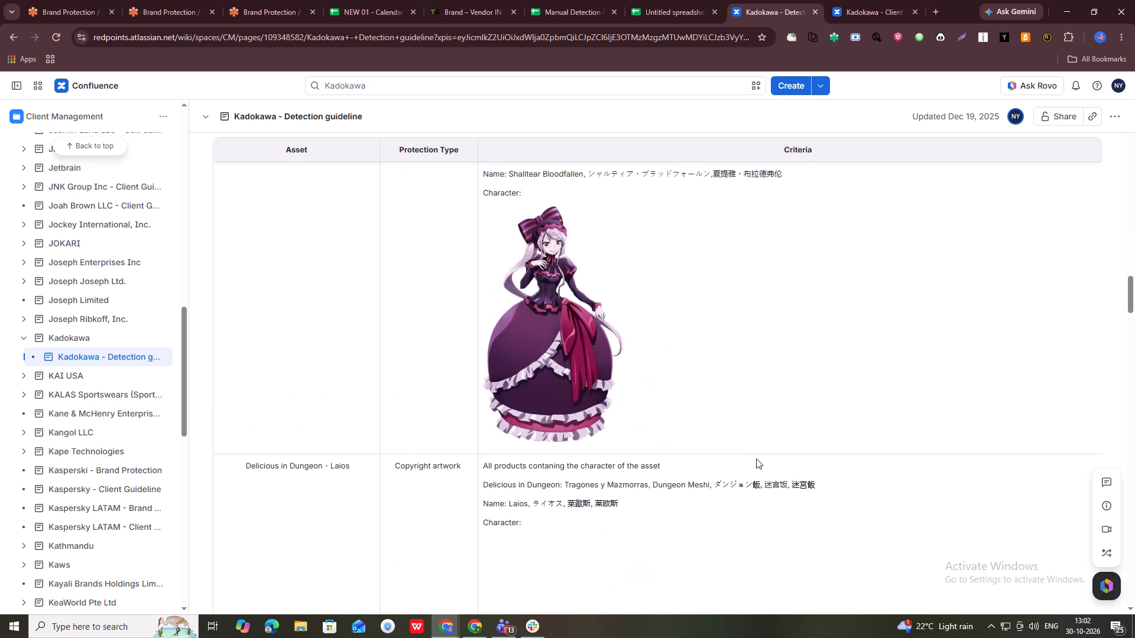
scroll(756, 458, "up", 1)
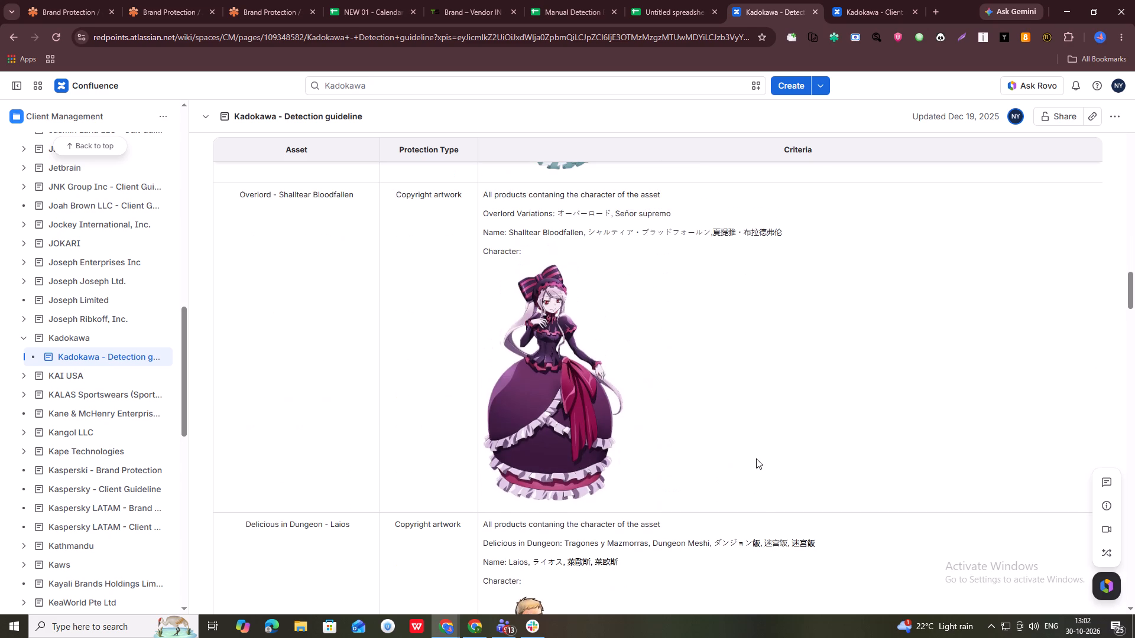
left_click(471, 0)
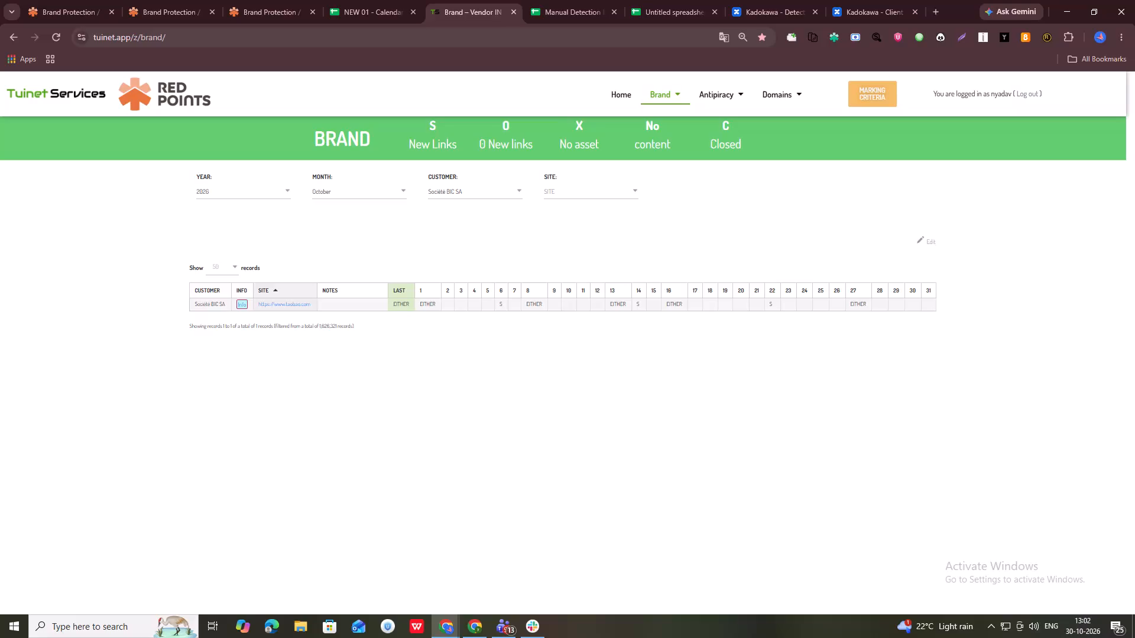
left_click(757, 0)
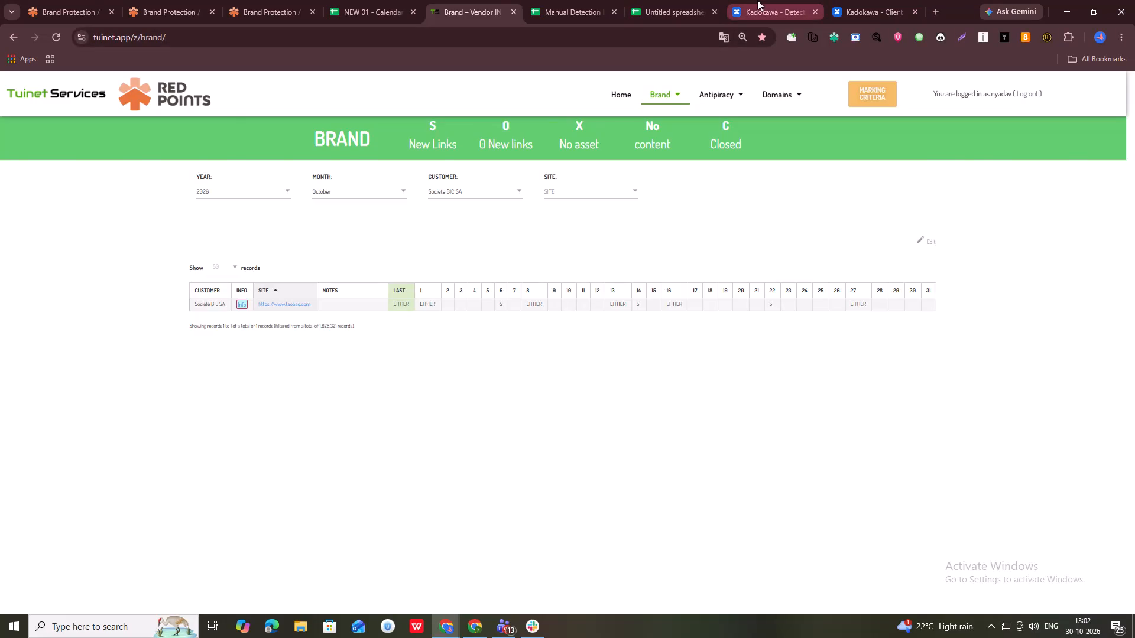
scroll(555, 344, "down", 10)
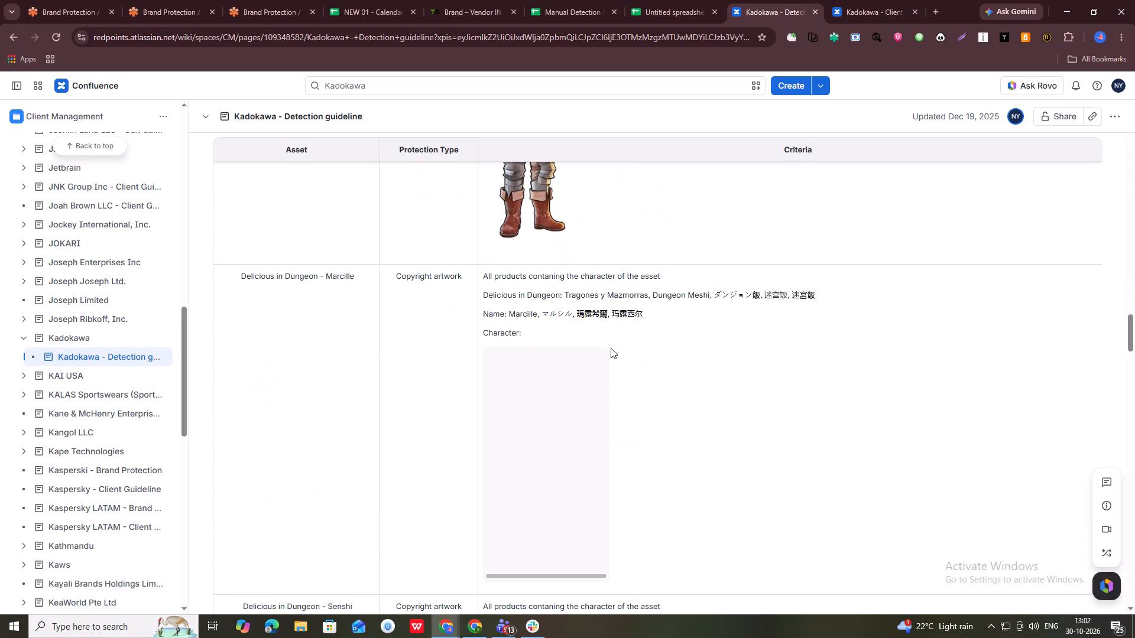
left_click(472, 0)
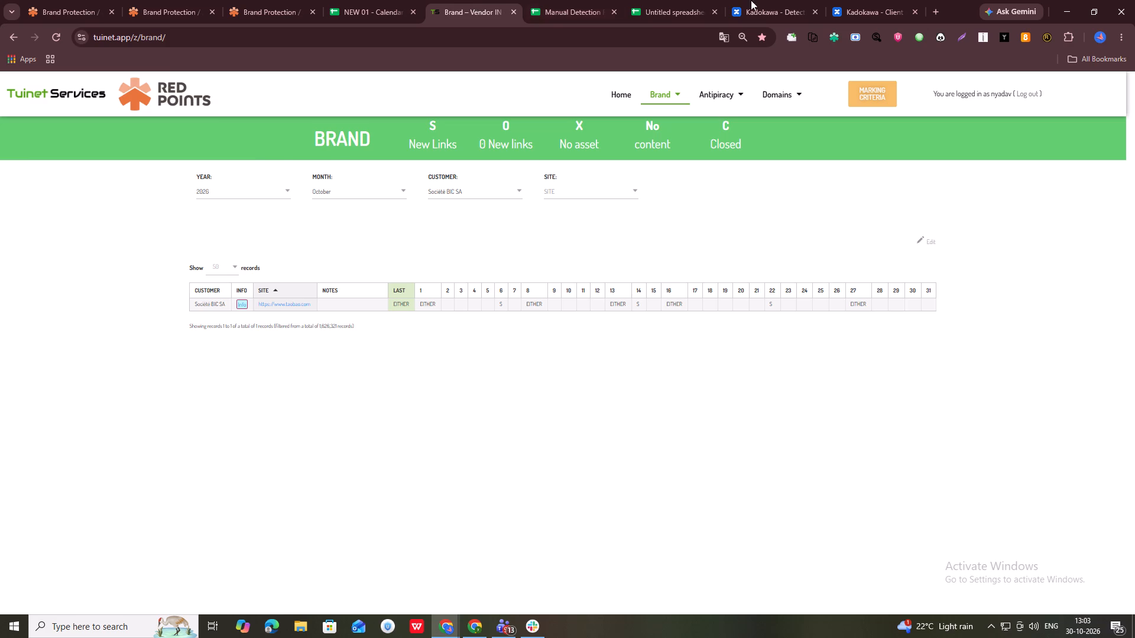
left_click(800, 0)
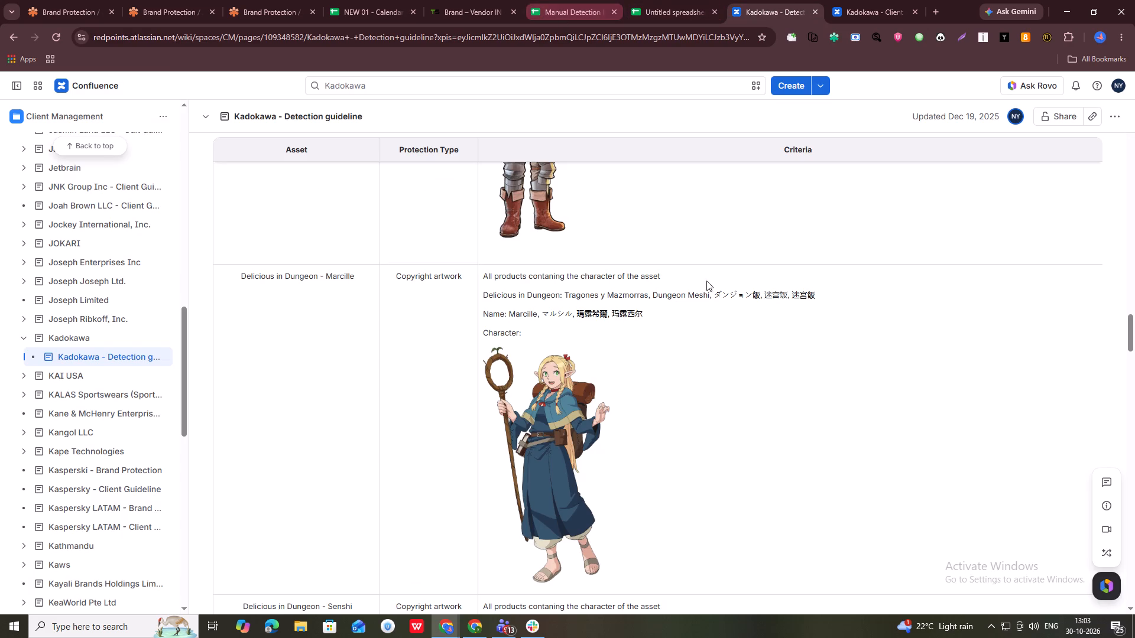
left_click(460, 0)
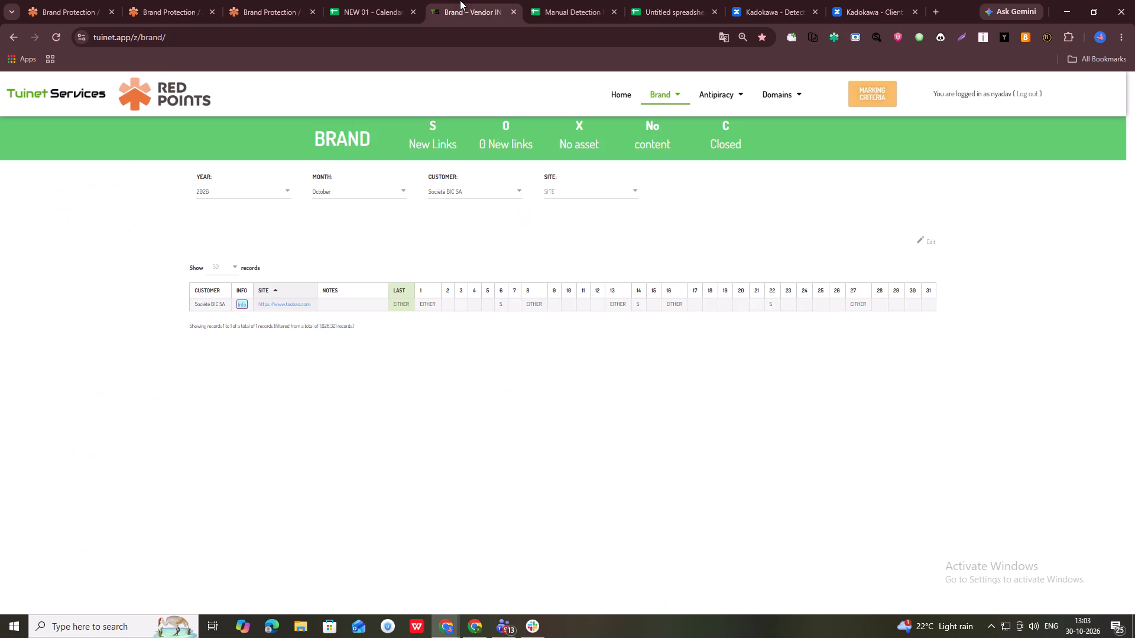